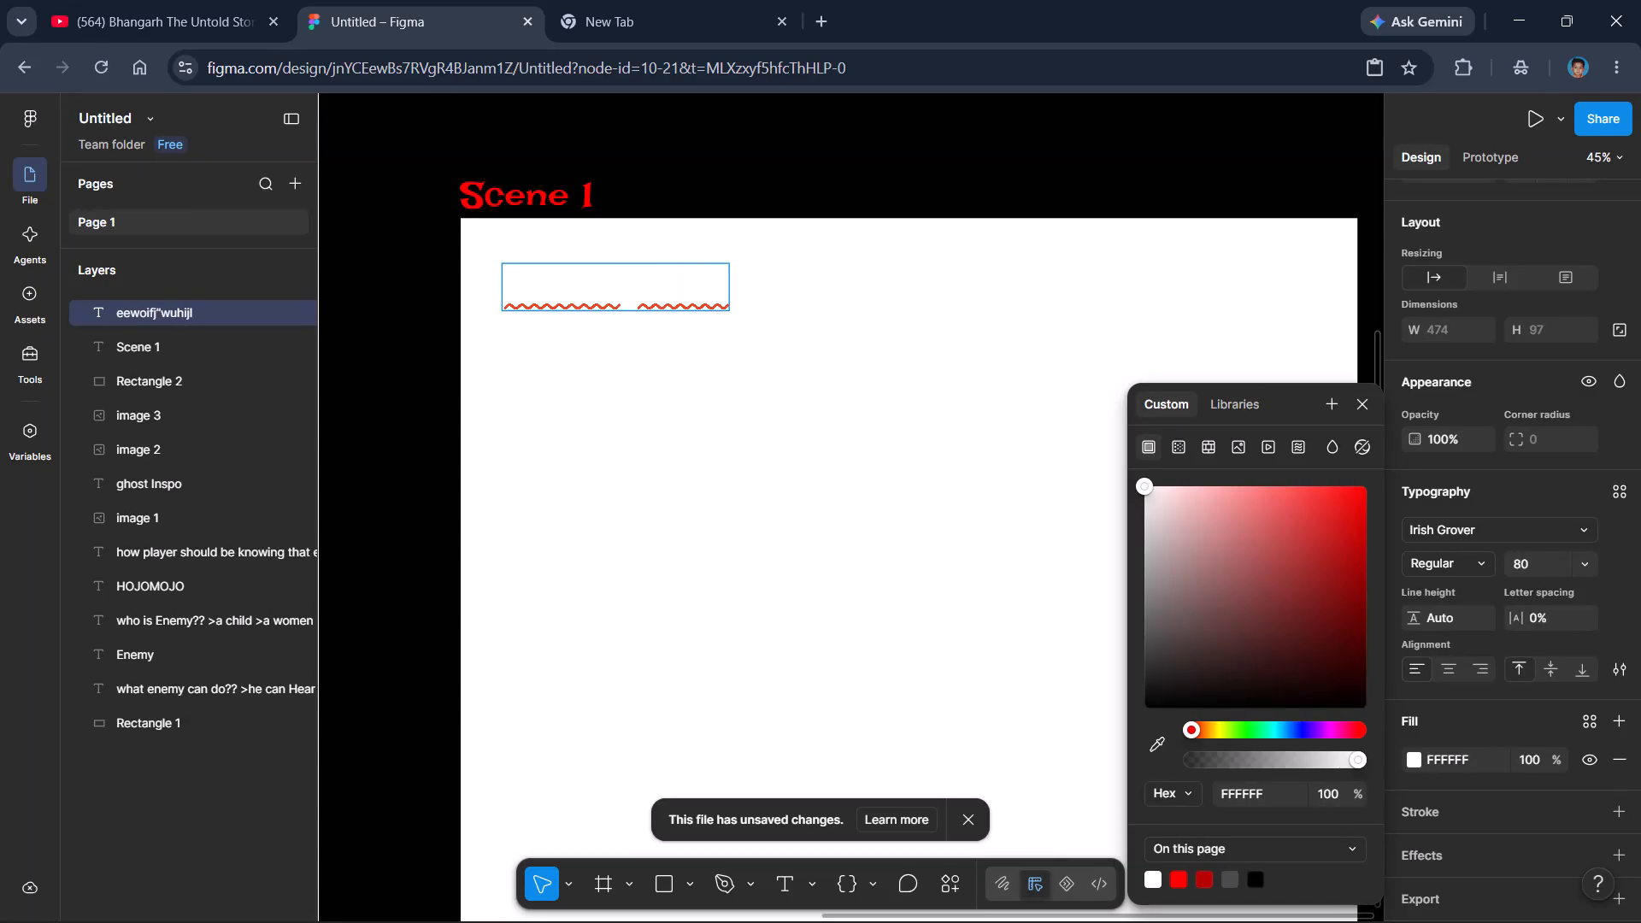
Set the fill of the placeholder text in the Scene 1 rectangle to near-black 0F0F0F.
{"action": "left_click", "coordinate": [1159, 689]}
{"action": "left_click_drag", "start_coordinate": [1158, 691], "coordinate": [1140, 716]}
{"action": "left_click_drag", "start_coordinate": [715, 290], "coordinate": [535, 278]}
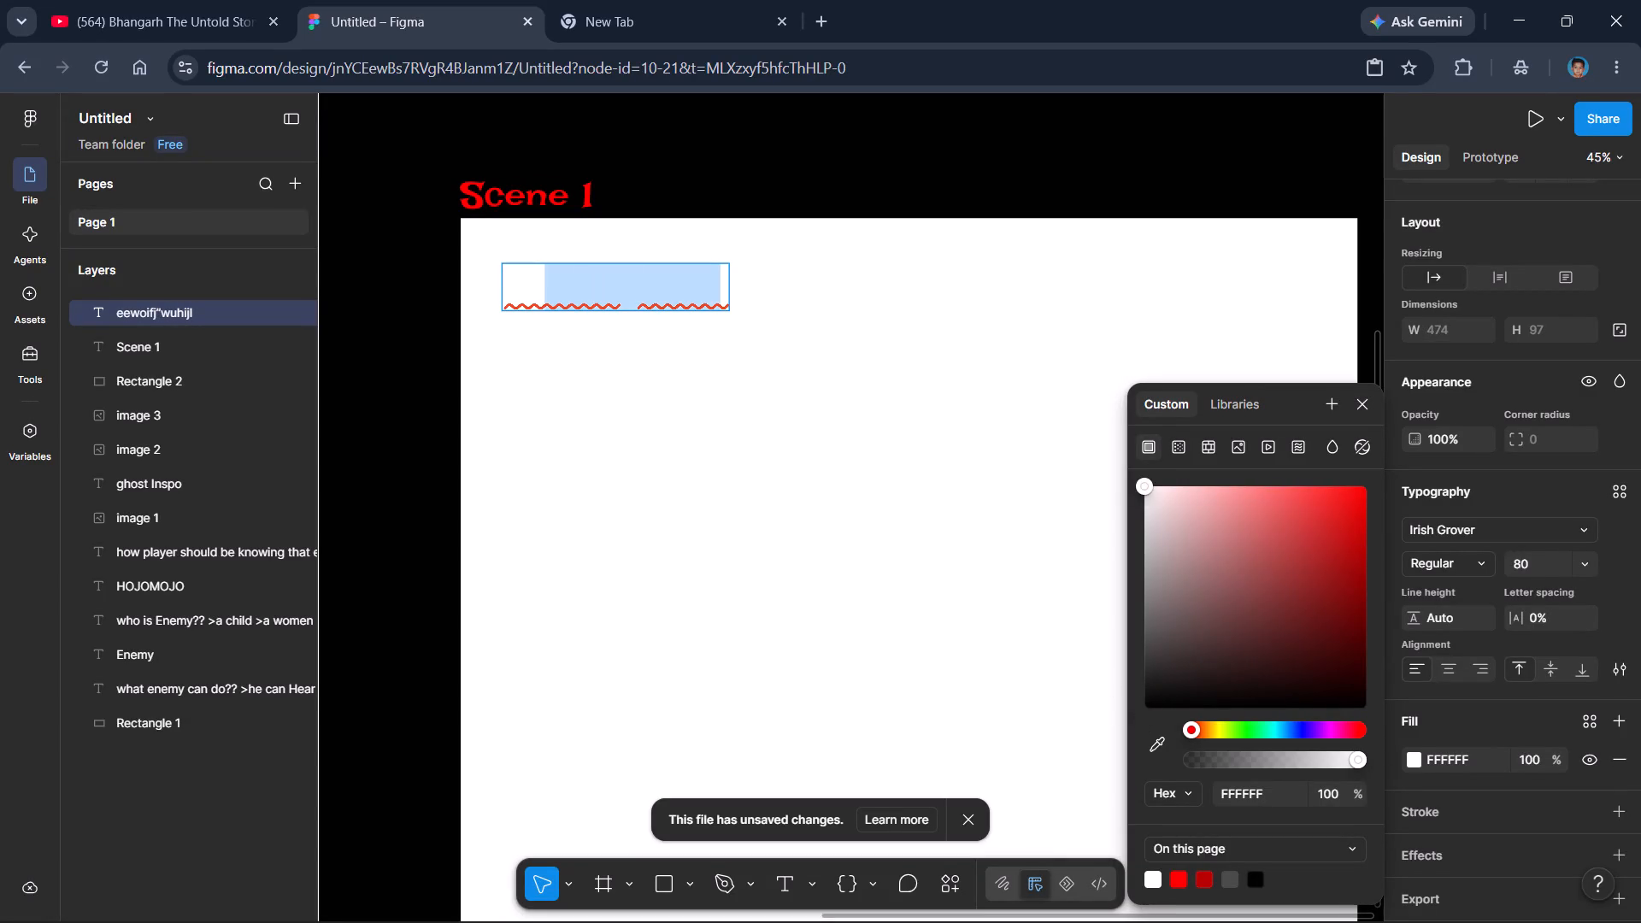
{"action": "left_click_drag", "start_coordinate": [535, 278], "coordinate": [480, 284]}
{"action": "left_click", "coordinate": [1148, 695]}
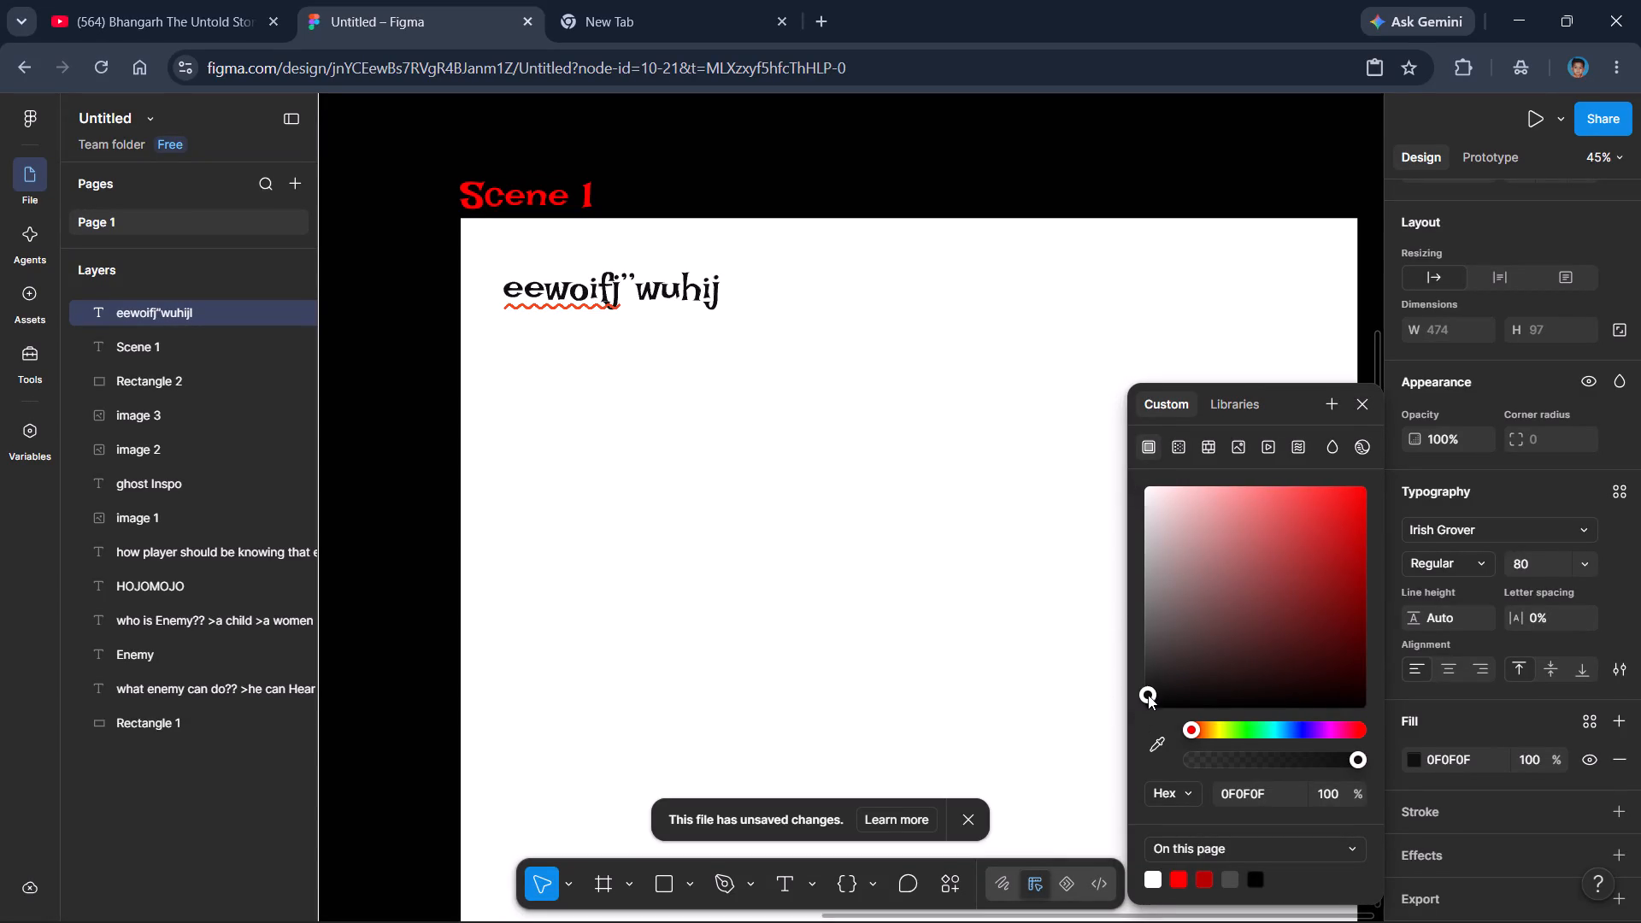
Clear the gibberish placeholder text in the Scene 1 rectangle and enter "PLA" in its place.
{"action": "left_click", "coordinate": [720, 293]}
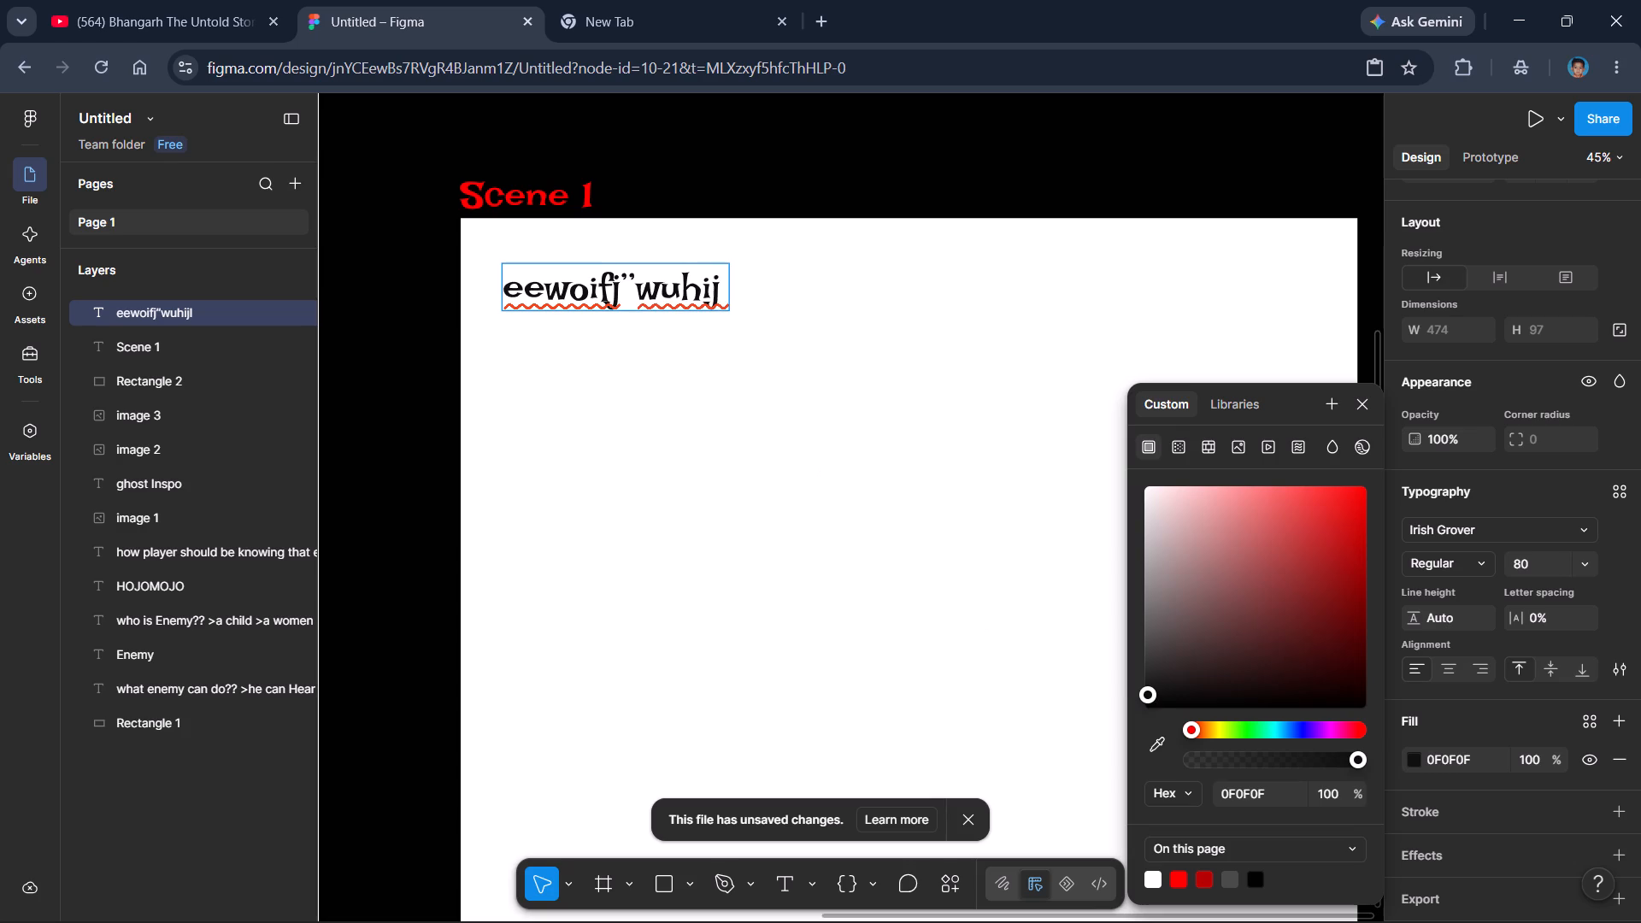
{"action": "key", "text": "BackSpace"}
{"action": "key", "text": "BackSpace"}
{"action": "key", "text": "BackSpace"}
{"action": "key", "text": "BackSpace"}
{"action": "key", "text": "BackSpace"}
{"action": "key", "text": "BackSpace"}
{"action": "key", "text": "BackSpace"}
{"action": "key", "text": "BackSpace"}
{"action": "key", "text": "BackSpace"}
{"action": "key", "text": "BackSpace"}
{"action": "key", "text": "BackSpace"}
{"action": "key", "text": "BackSpace"}
{"action": "key", "text": "BackSpace"}
{"action": "key", "text": "BackSpace"}
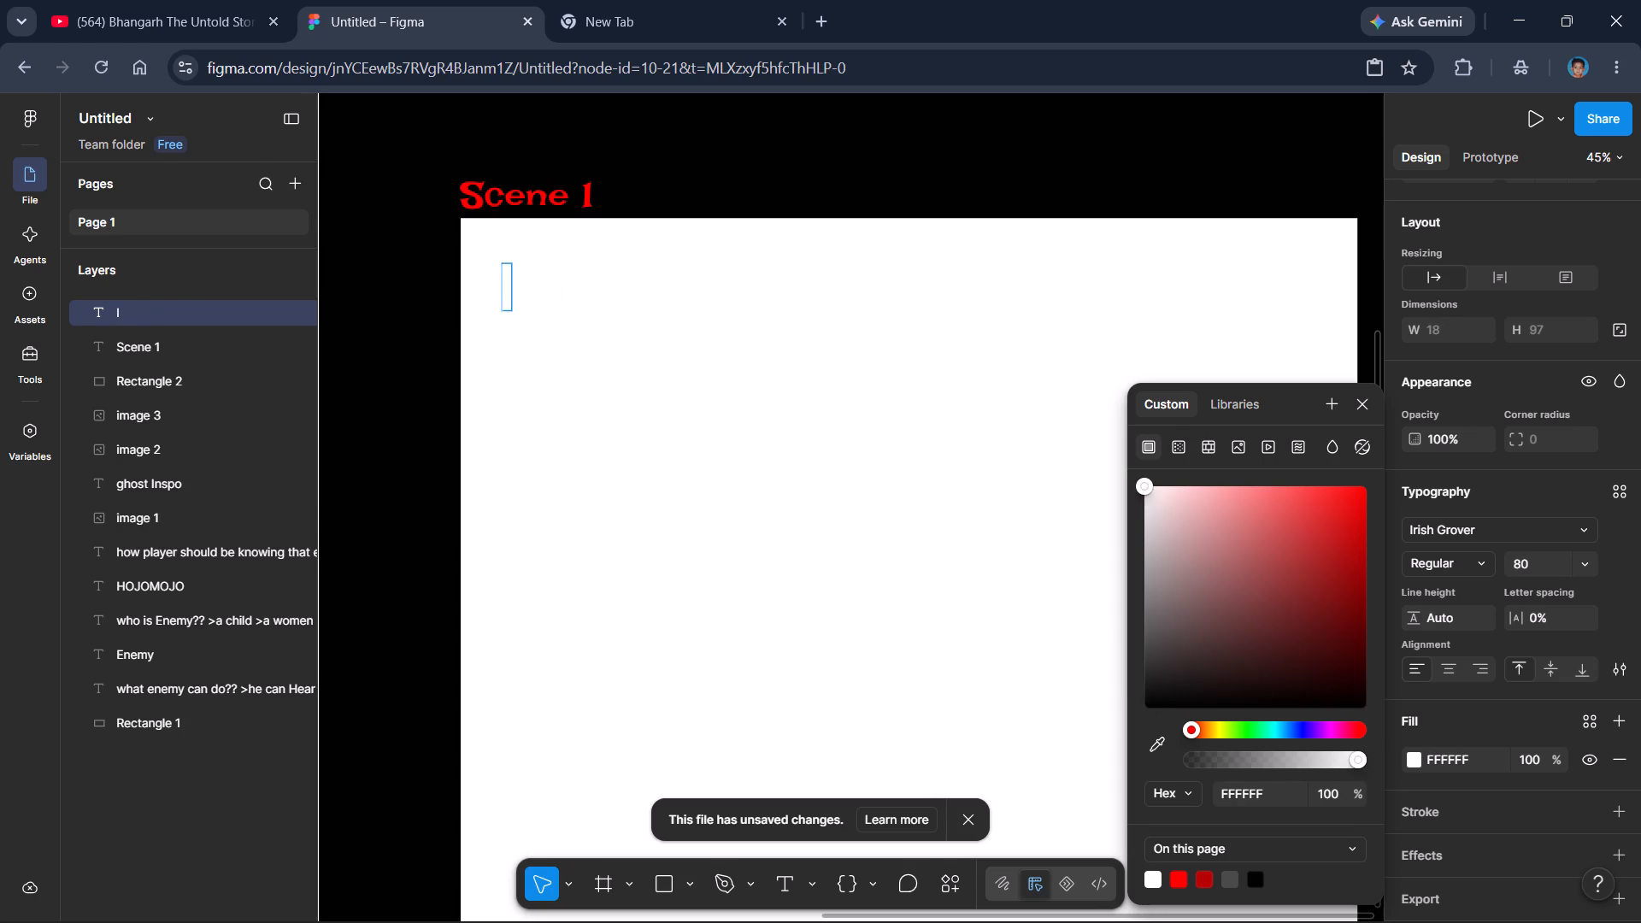
{"action": "type", "text": "PLA"}
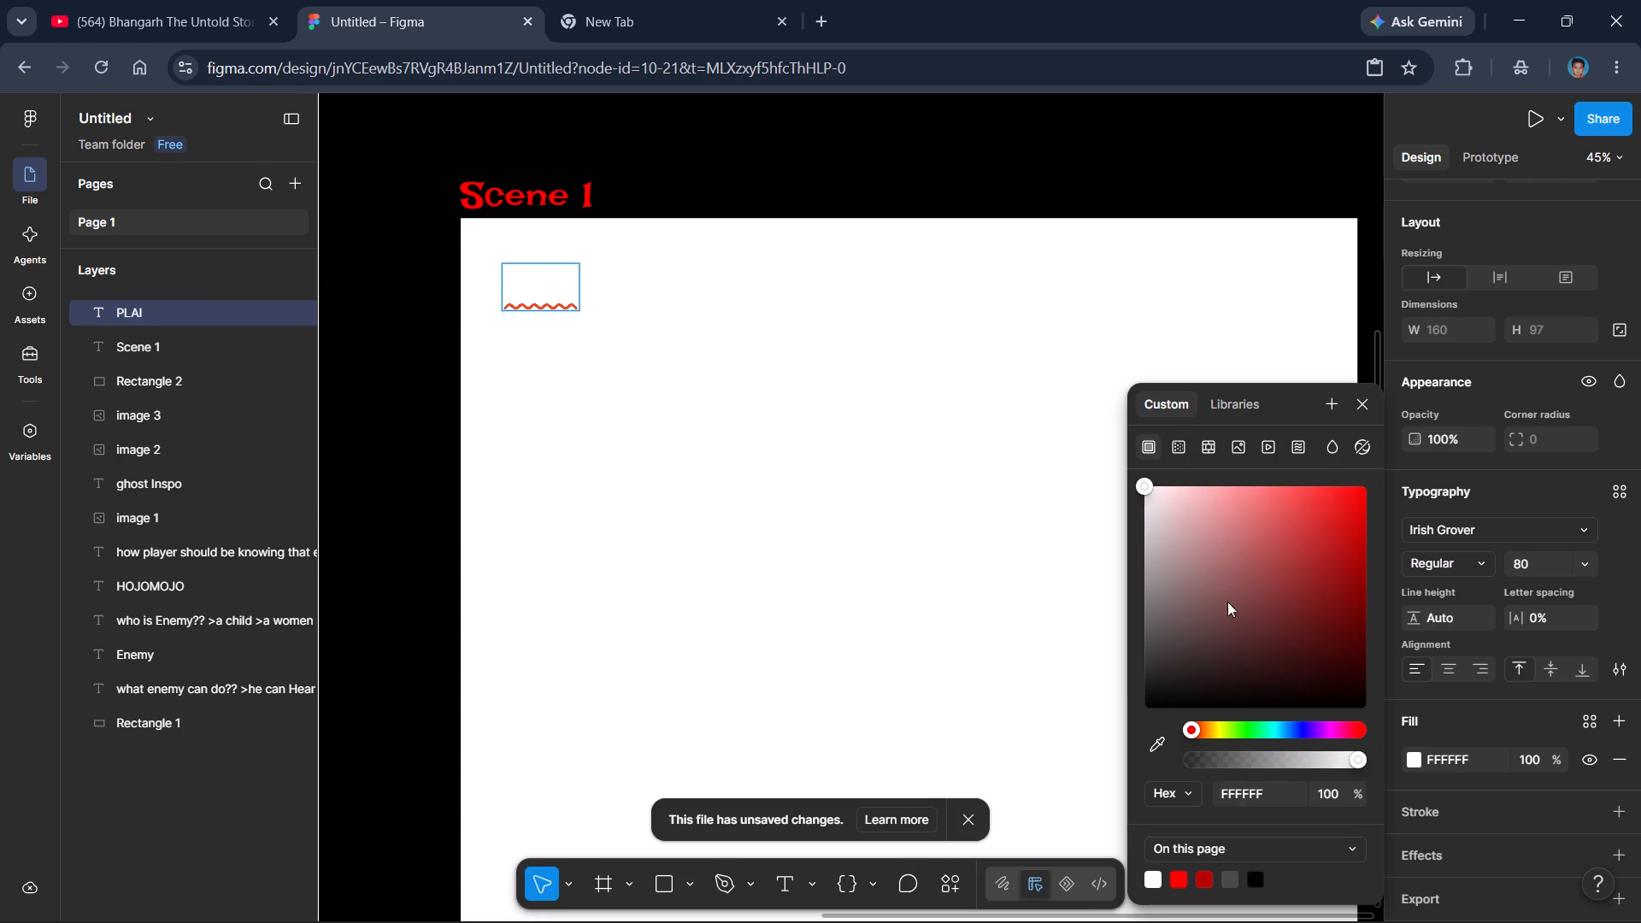
Set the fill of the new text in the Scene 1 rectangle to near-black 0E0E0E.
{"action": "triple_click", "coordinate": [557, 285]}
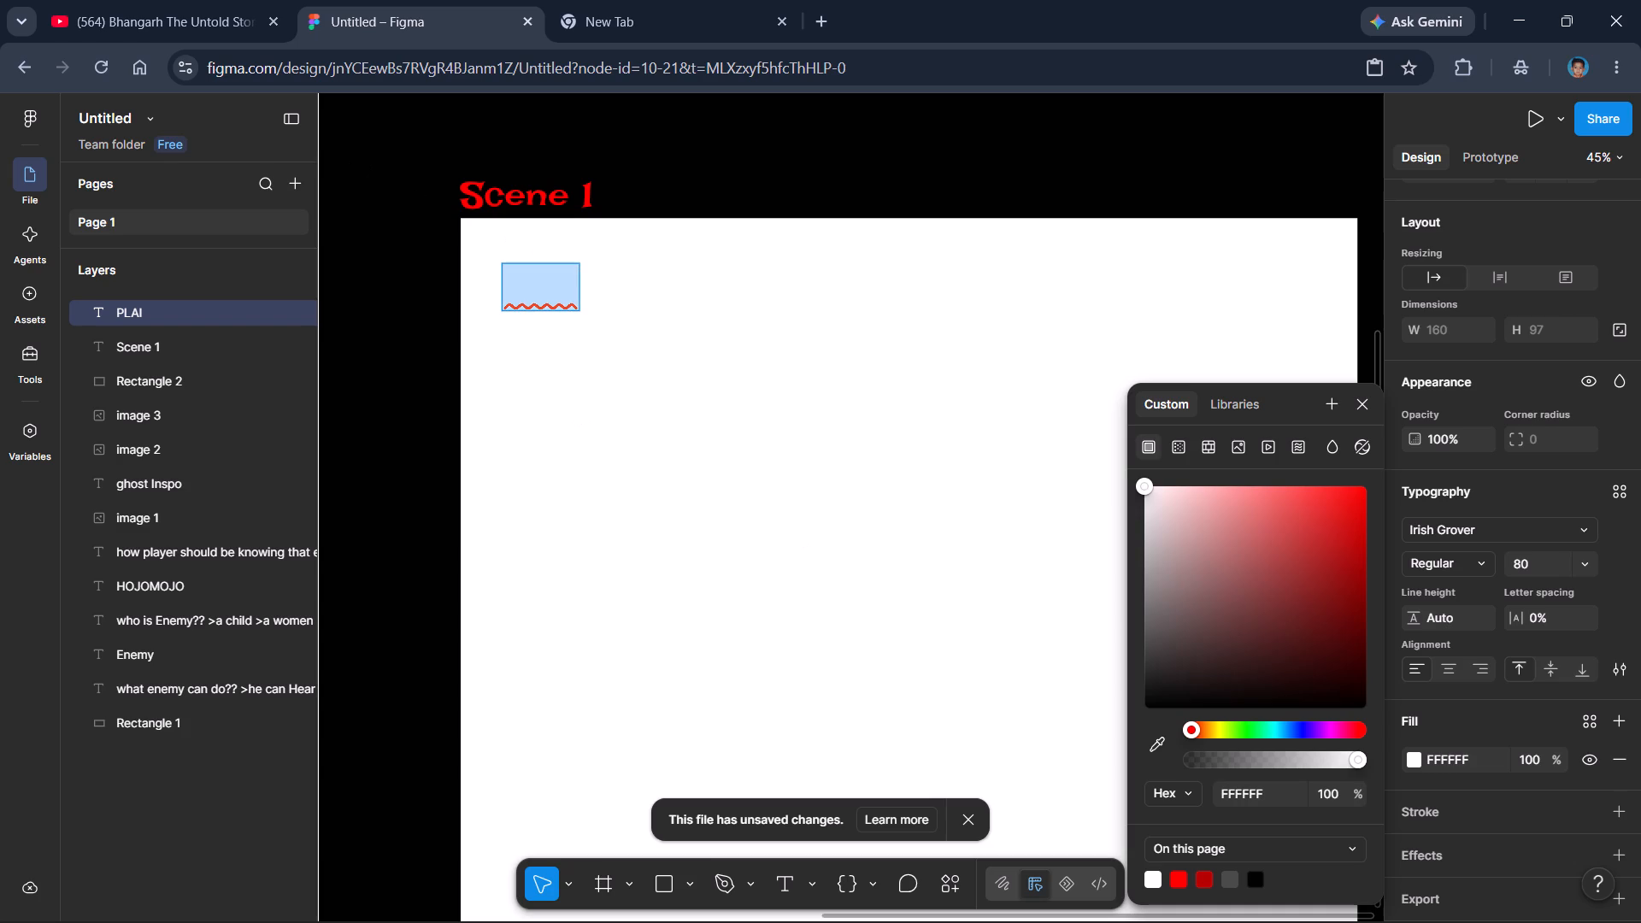
{"action": "left_click", "coordinate": [1150, 696]}
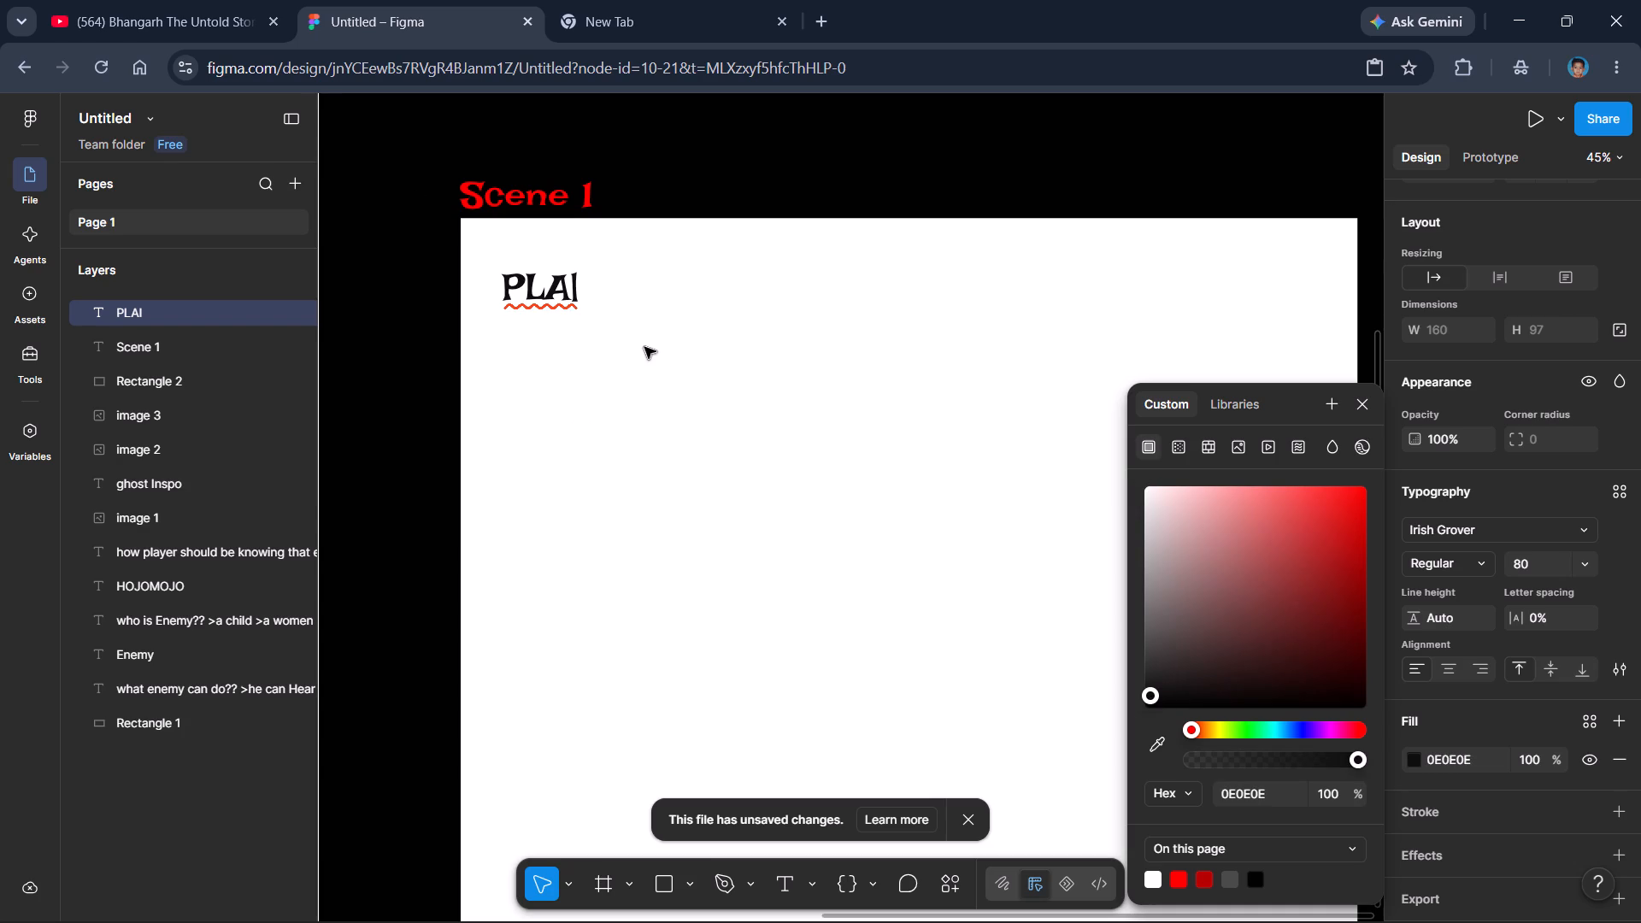
{"action": "left_click", "coordinate": [583, 291]}
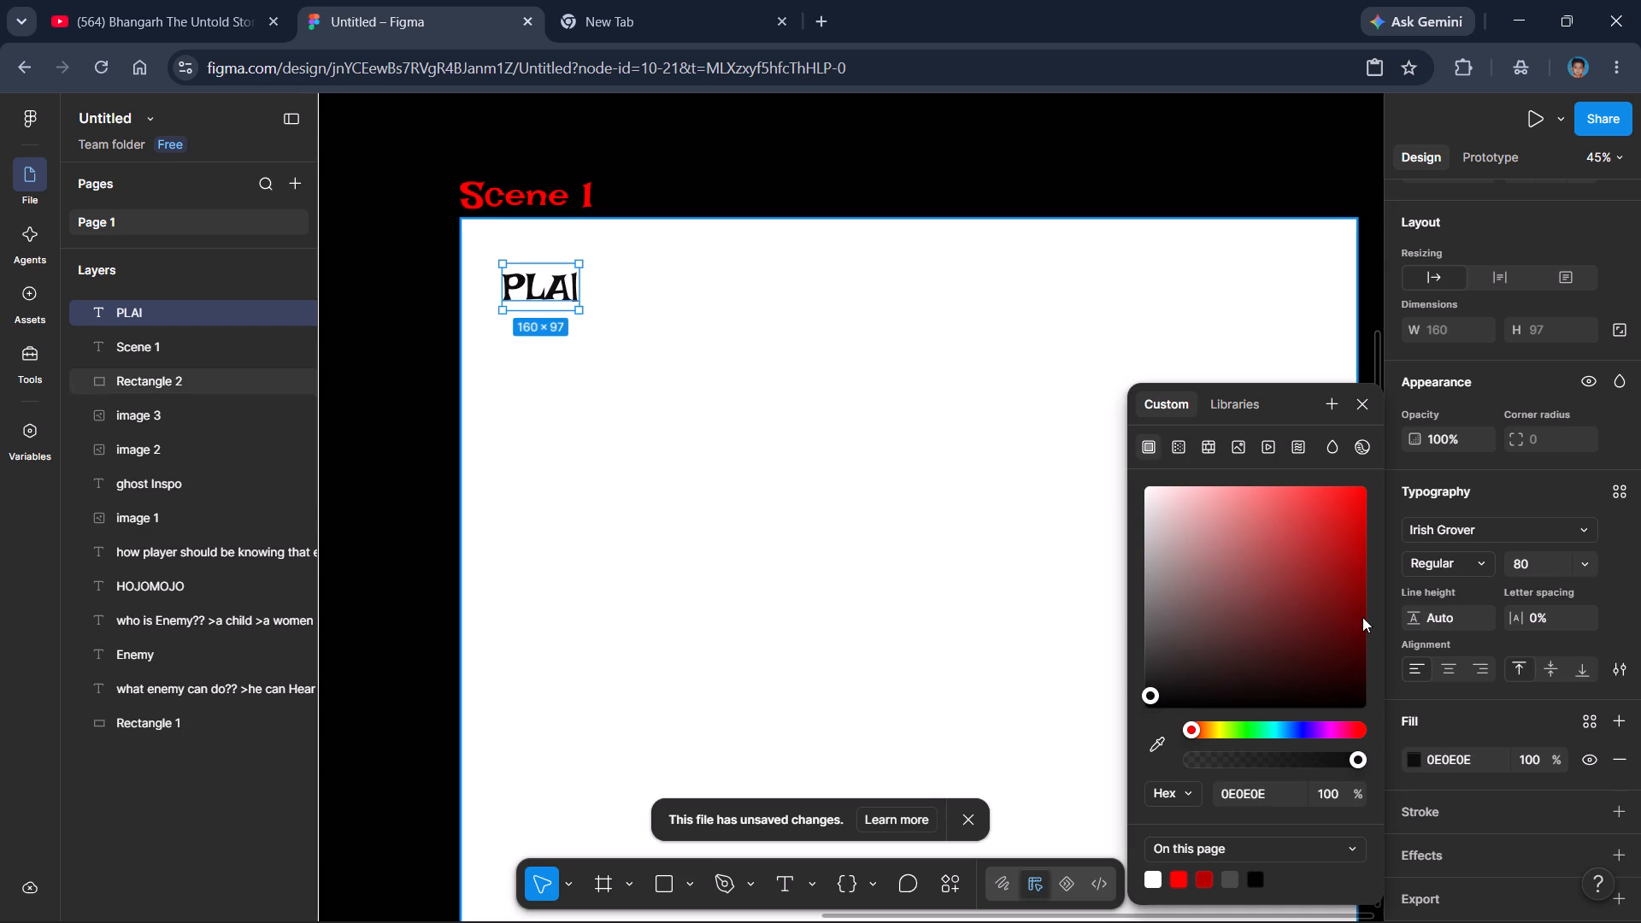
Set the font size of the text in the Scene 1 rectangle to 30.
{"action": "left_click", "coordinate": [1538, 561]}
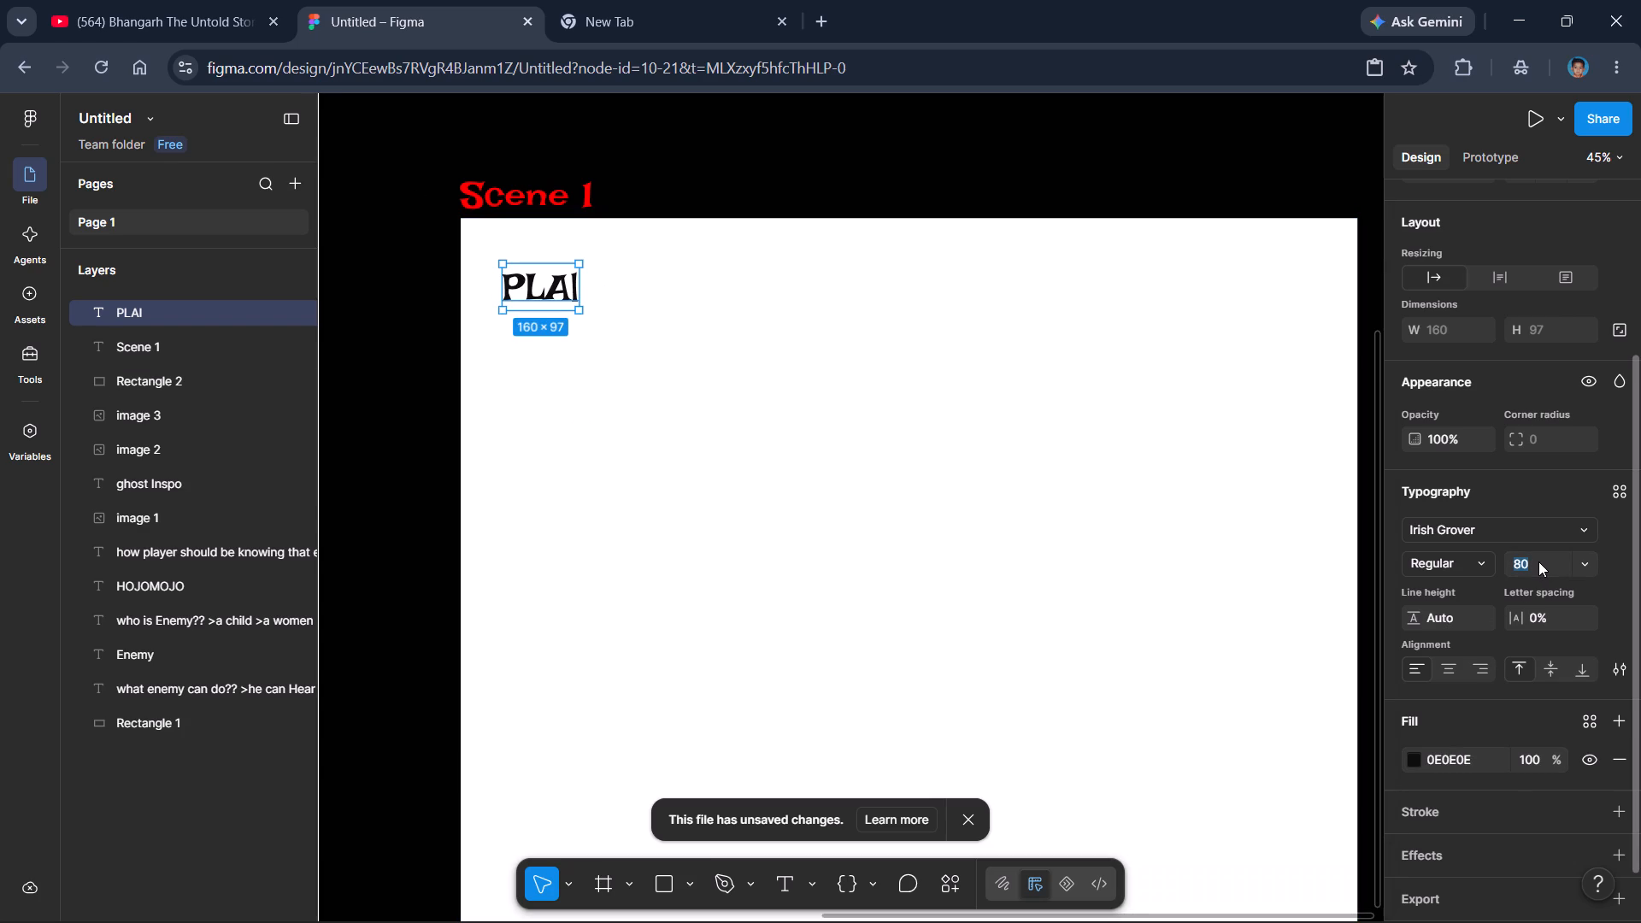
{"action": "key", "text": "BackSpace"}
{"action": "type", "text": "10"}
{"action": "key", "text": "BackSpace"}
{"action": "type", "text": "30"}
{"action": "key", "text": "BackSpace"}
{"action": "key", "text": "BackSpace"}
{"action": "key", "text": "BackSpace"}
{"action": "type", "text": "30"}
{"action": "key", "text": "Return"}
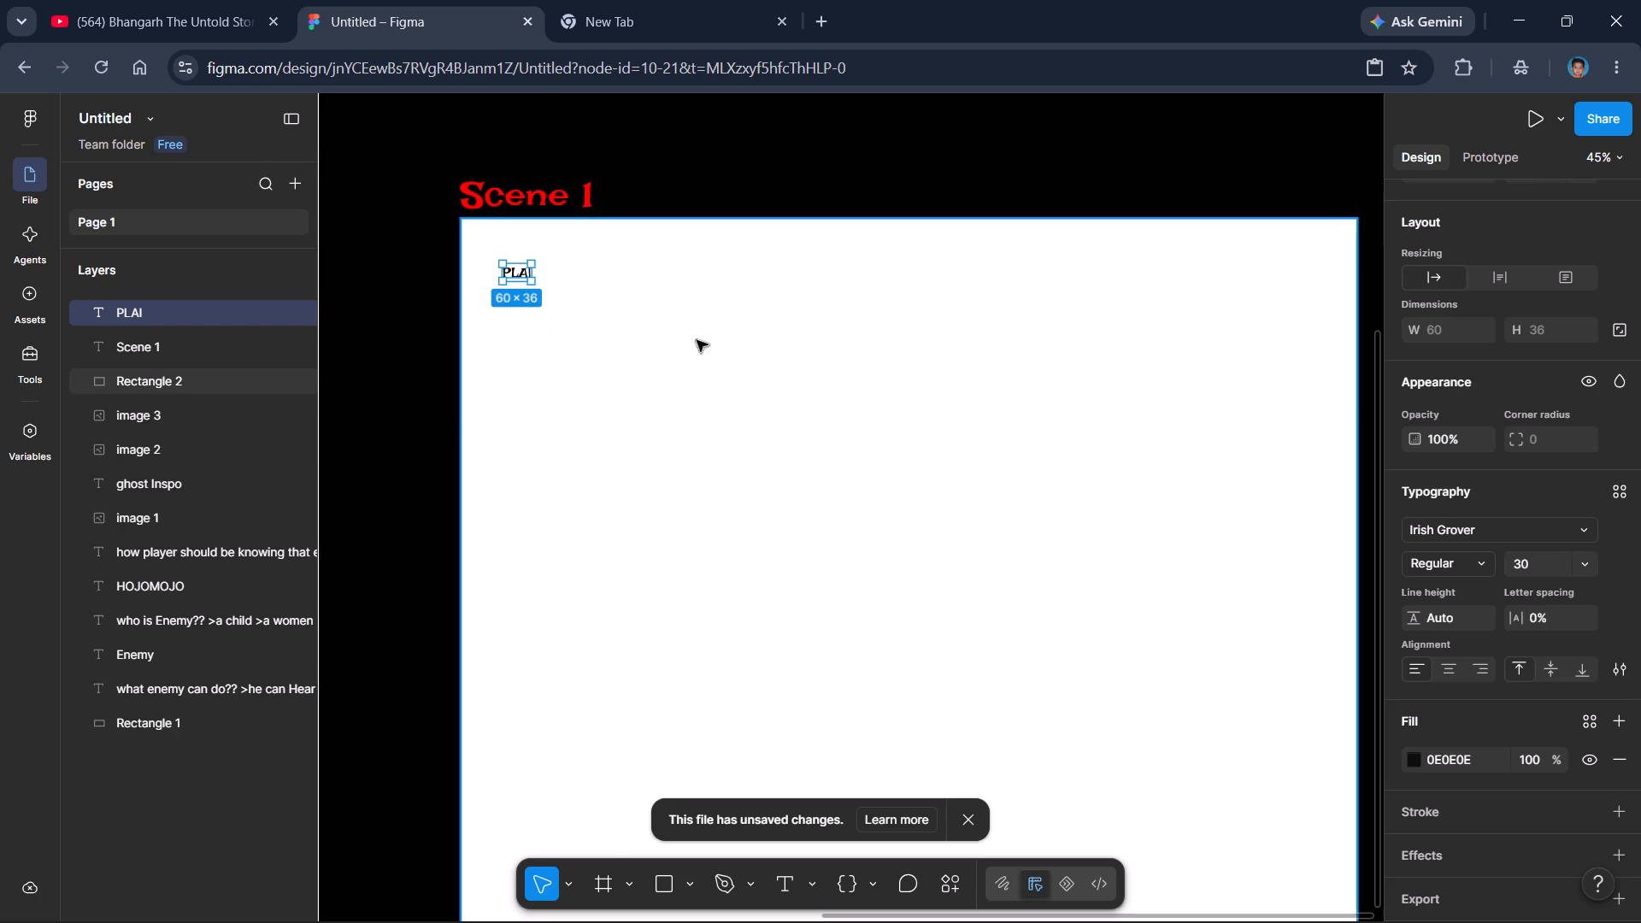
Edit the text in the Scene 1 rectangle so that it reads ">Player".
{"action": "left_click", "coordinate": [515, 272]}
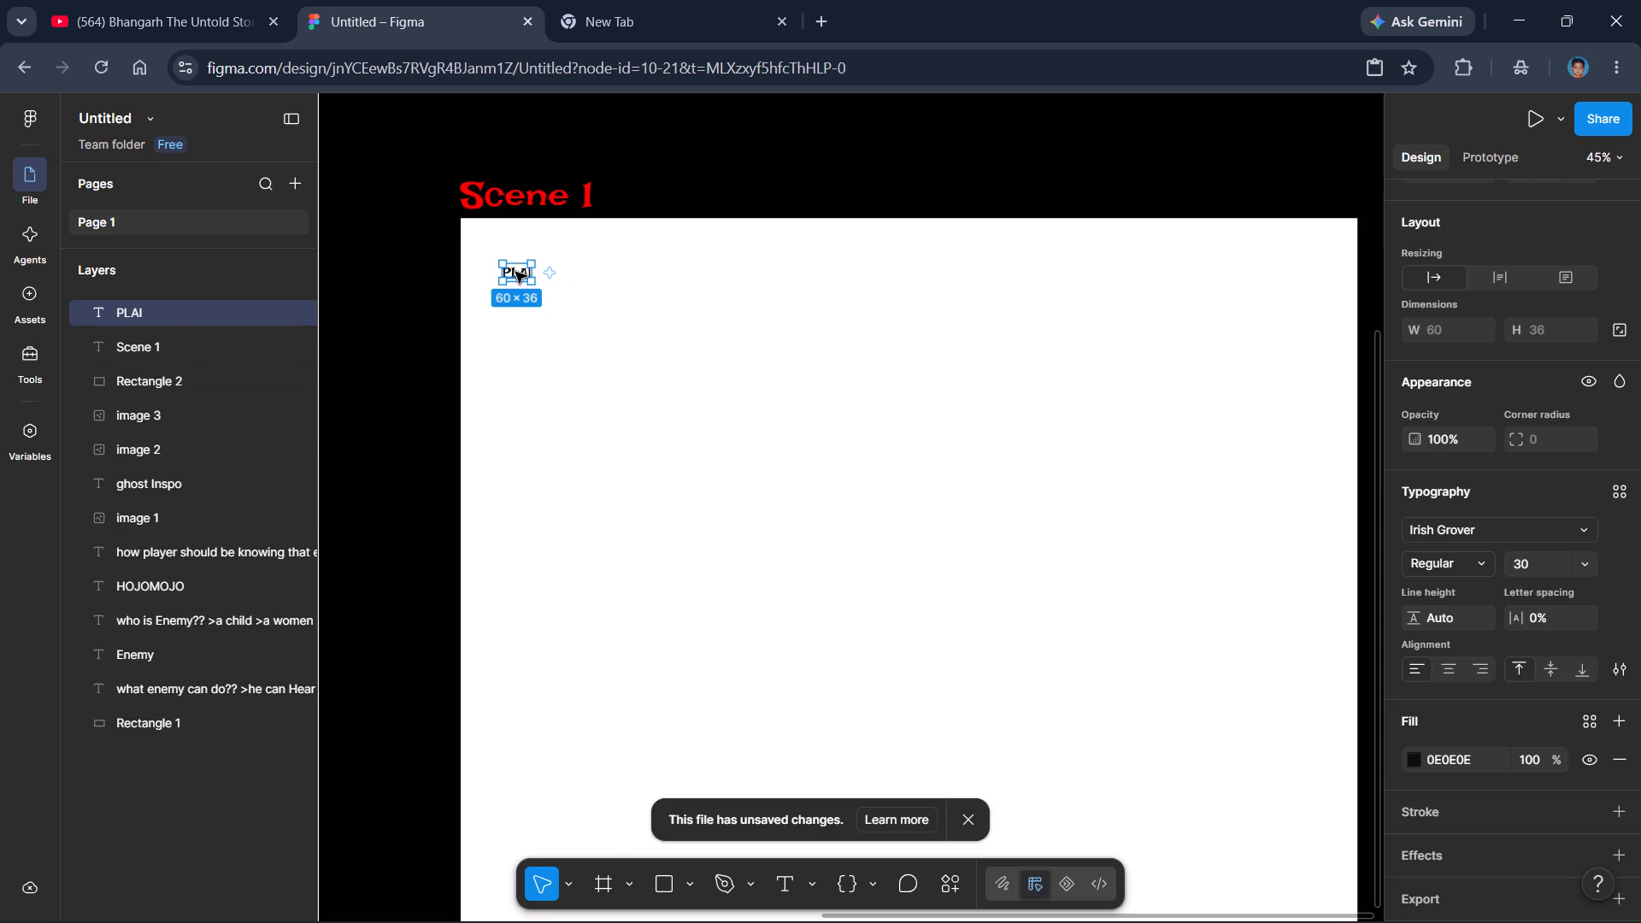
{"action": "double_click", "coordinate": [515, 272]}
{"action": "key", "text": "Left"}
{"action": "key", "text": "shift+greater"}
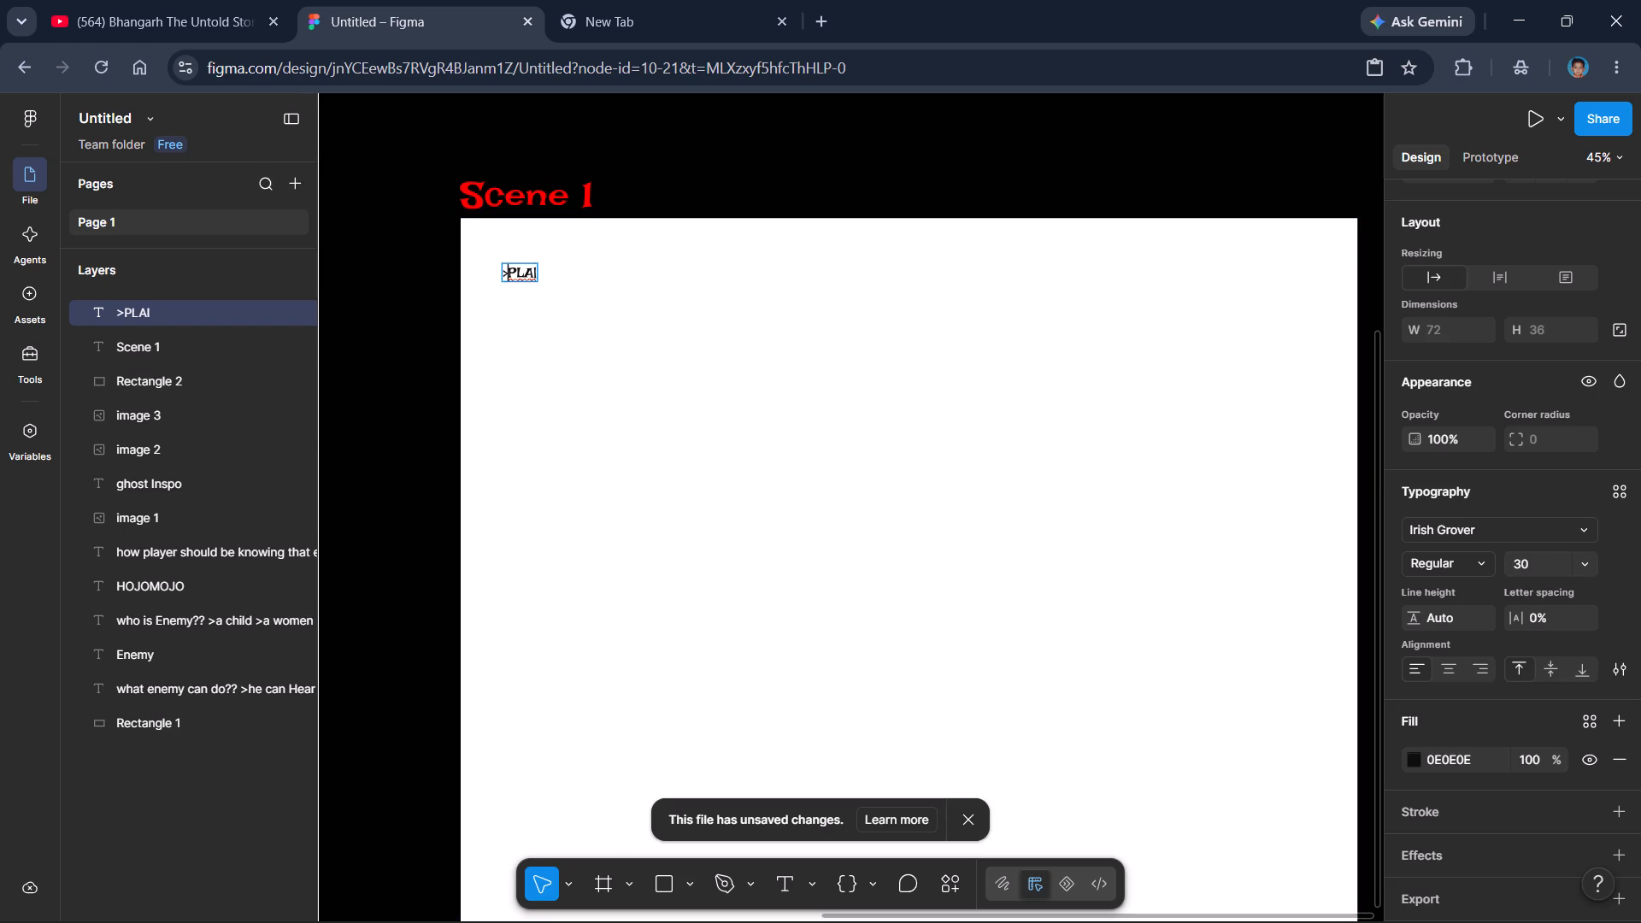
{"action": "left_click", "coordinate": [535, 271]}
{"action": "key", "text": "BackSpace"}
{"action": "key", "text": "BackSpace"}
{"action": "key", "text": "BackSpace"}
{"action": "type", "text": "layer"}
{"action": "key", "text": "space"}
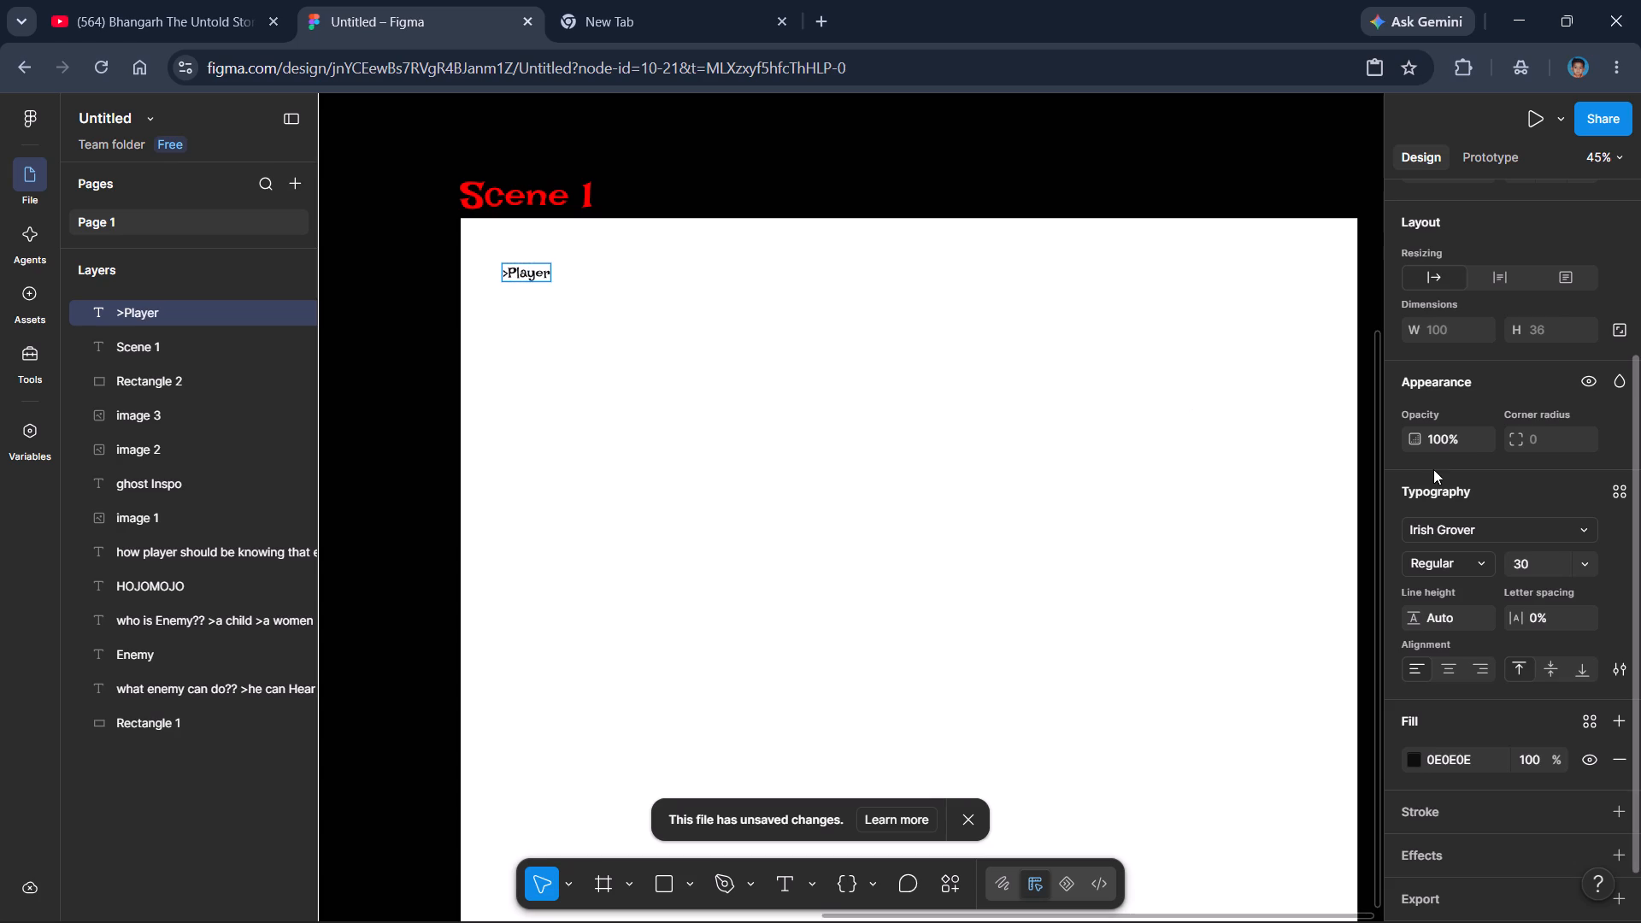
Change the font of the ">Player" text to Iosevka Charon Mono.
{"action": "left_click", "coordinate": [1442, 532]}
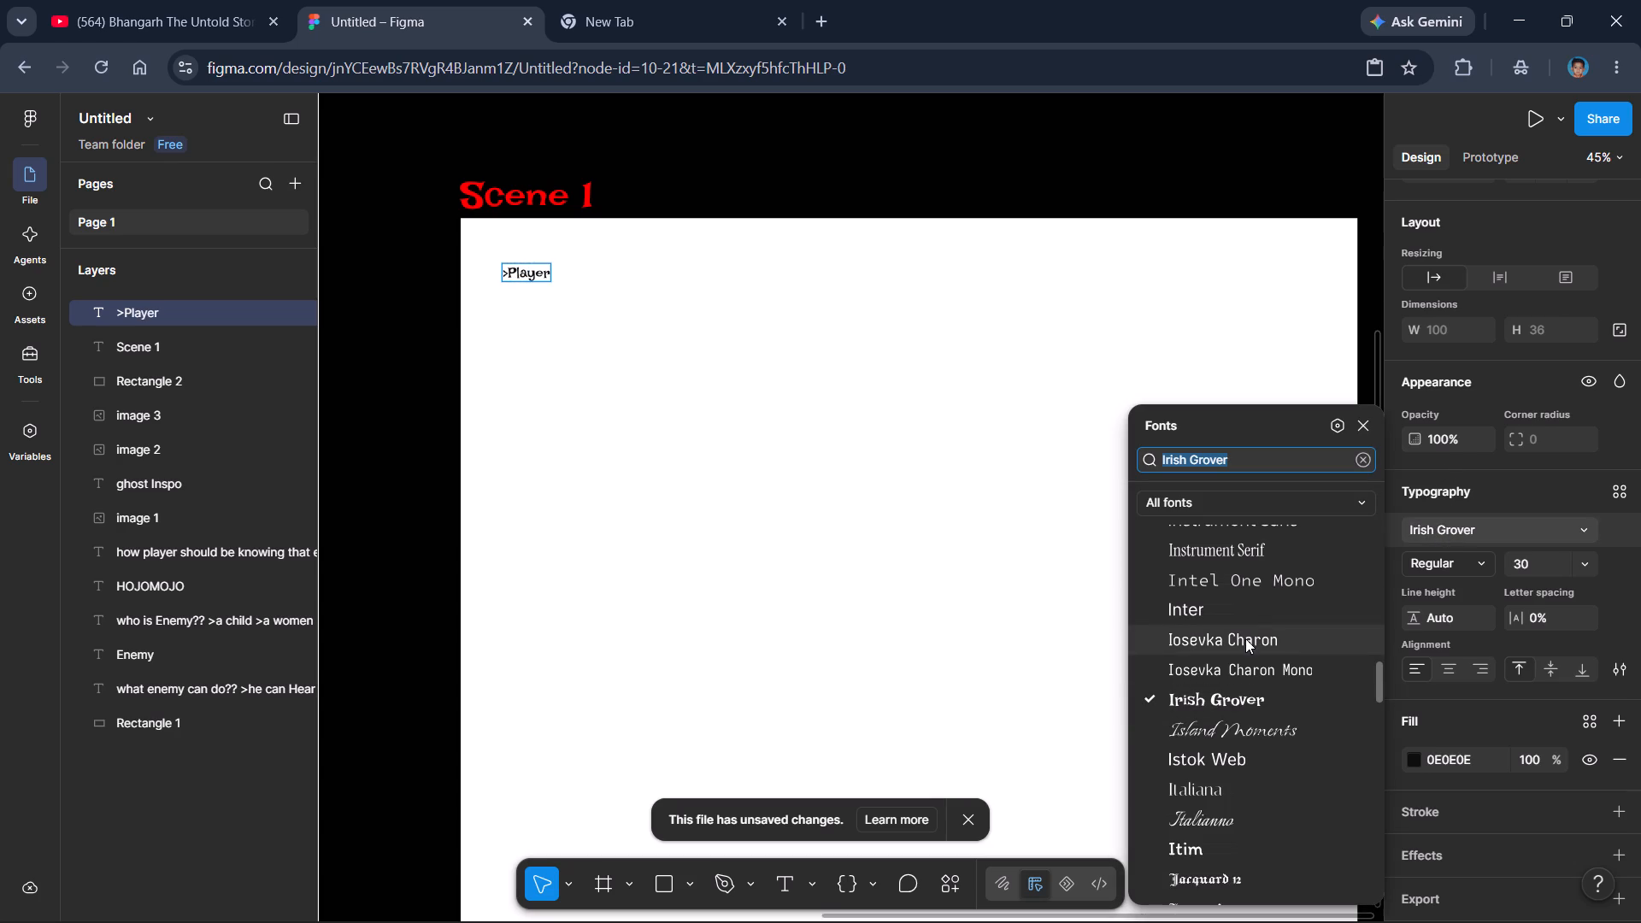
{"action": "left_click", "coordinate": [1230, 667]}
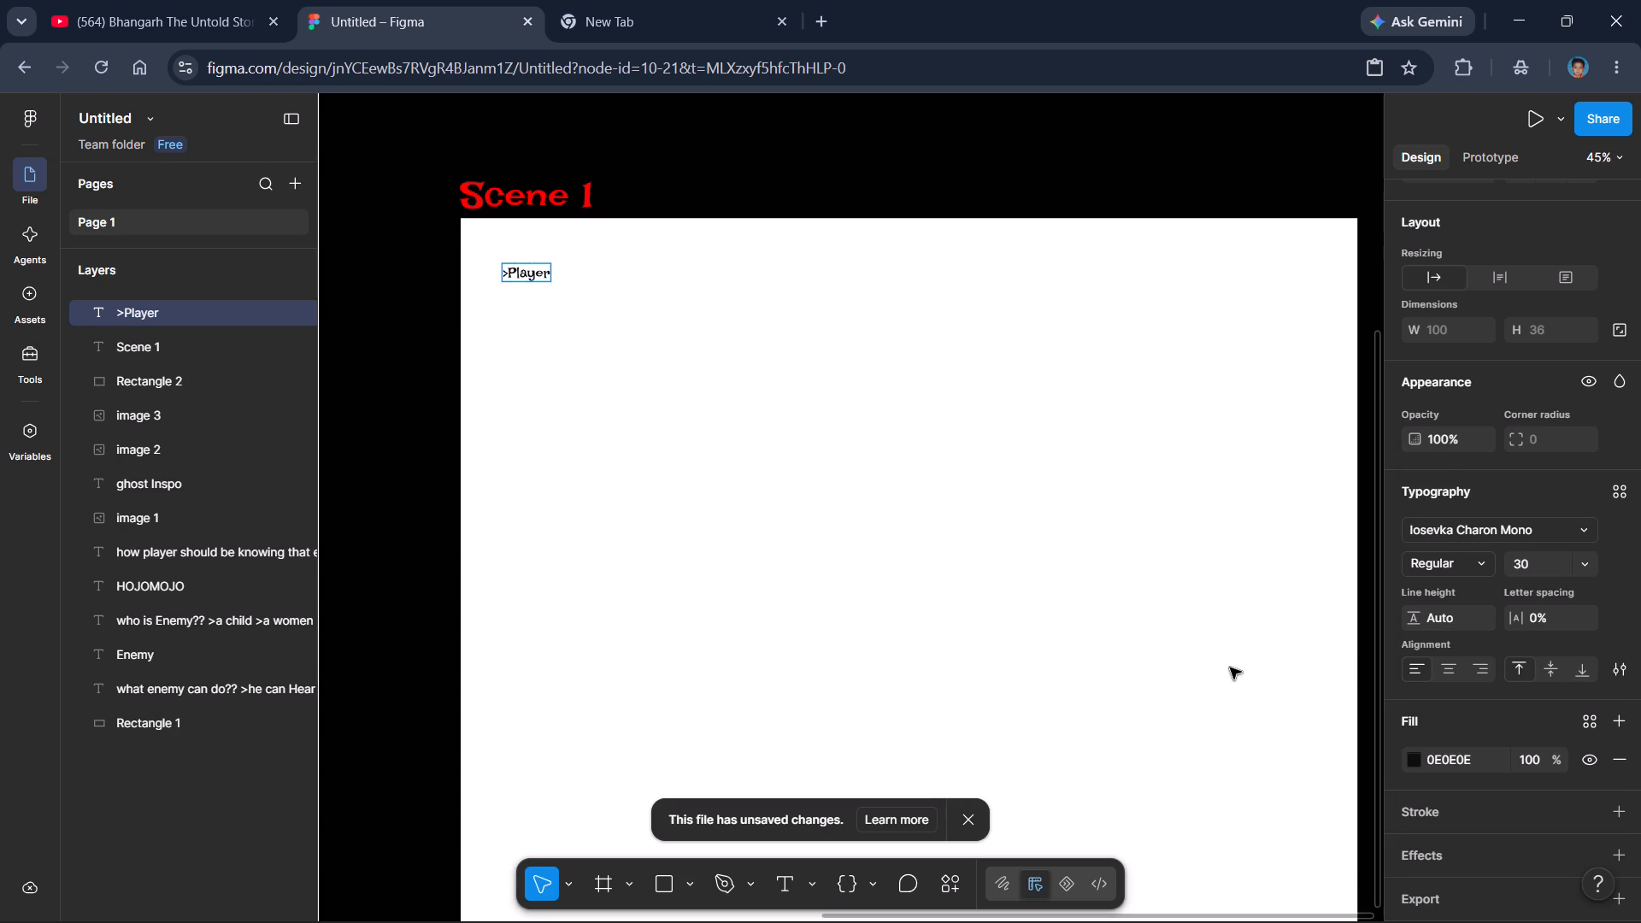
{"action": "left_click_drag", "start_coordinate": [549, 275], "coordinate": [510, 276]}
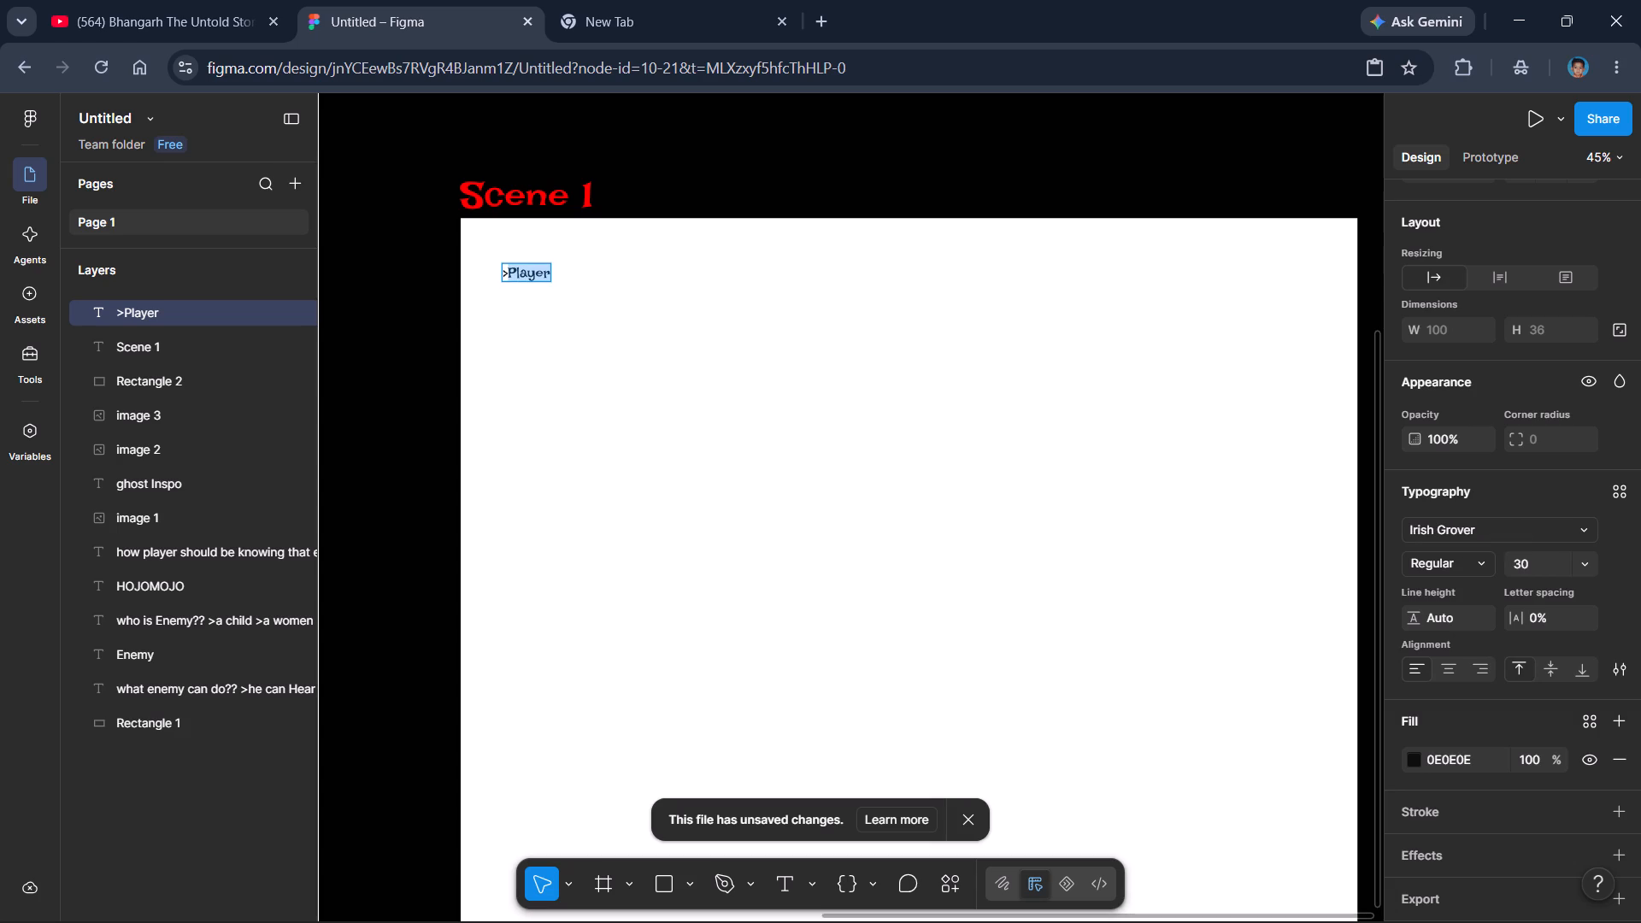
{"action": "left_click_drag", "start_coordinate": [510, 276], "coordinate": [509, 277]}
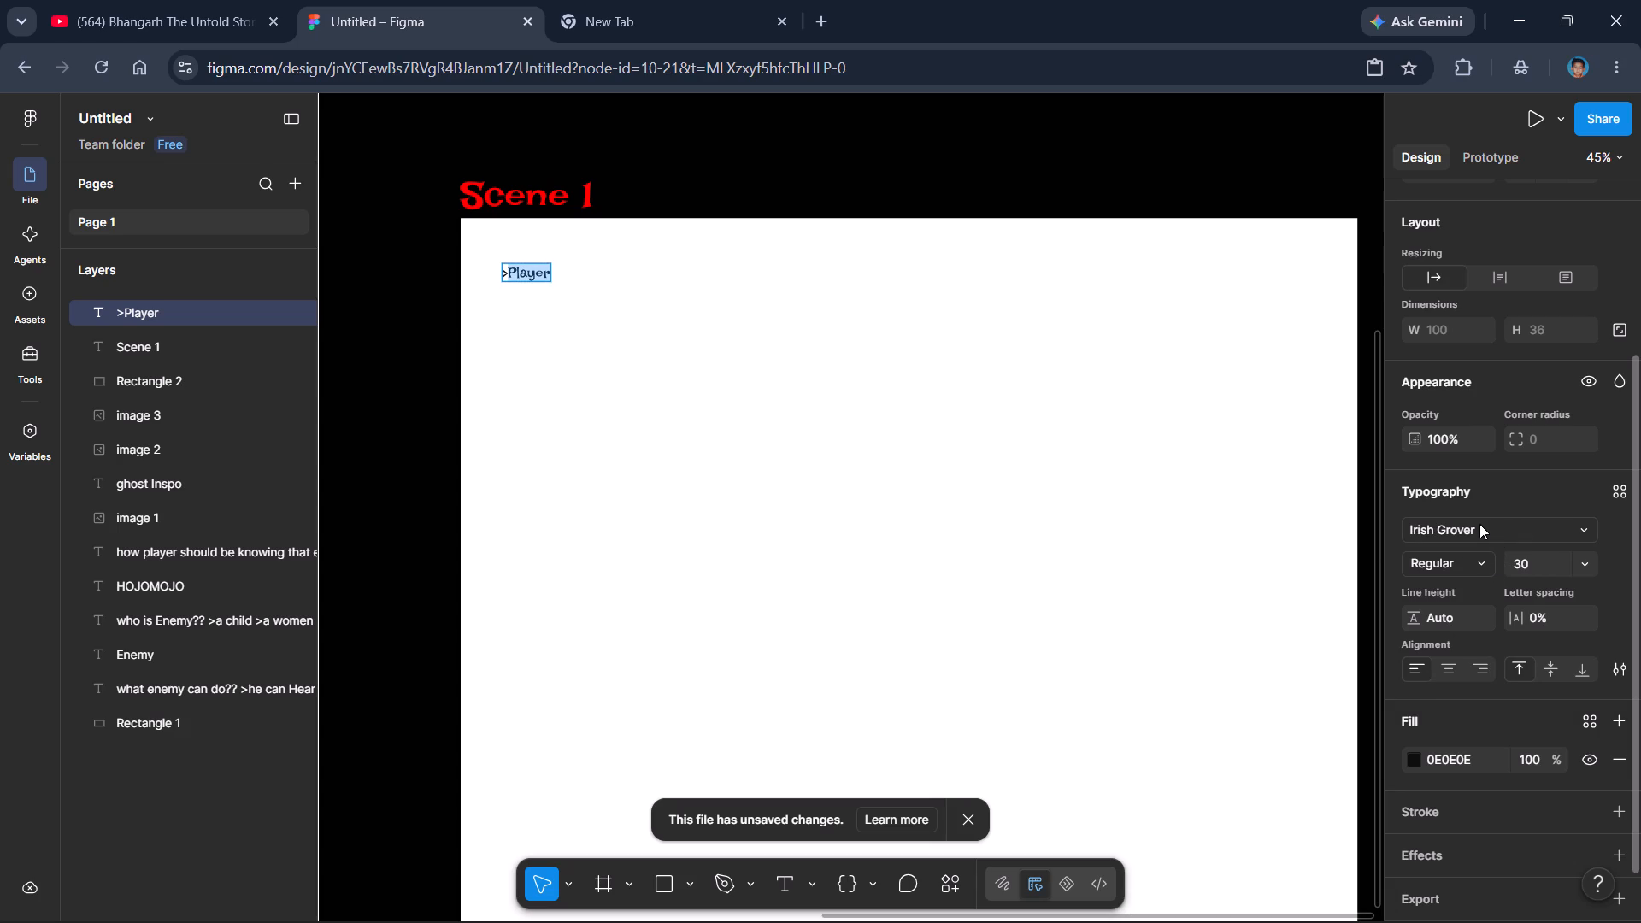
{"action": "left_click", "coordinate": [1479, 524]}
{"action": "left_click", "coordinate": [1244, 665]}
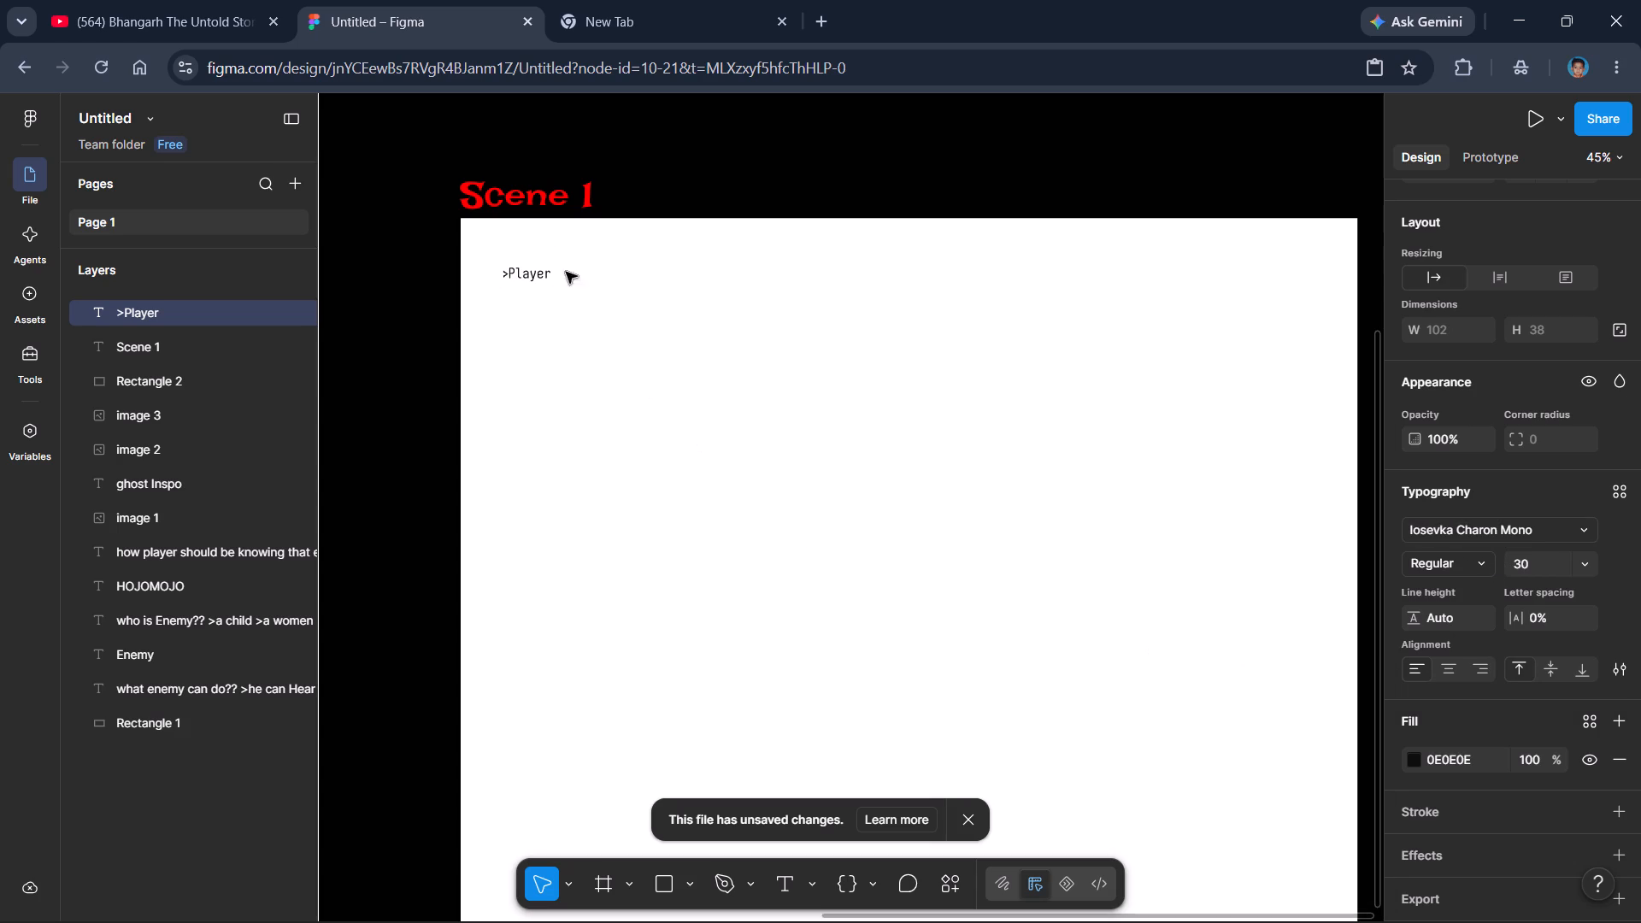
Continue the text after ">Player" with "will be driving".
{"action": "left_click", "coordinate": [545, 279]}
{"action": "left_click", "coordinate": [548, 277]}
{"action": "key", "text": "space"}
{"action": "type", "text": "will"}
{"action": "key", "text": "space"}
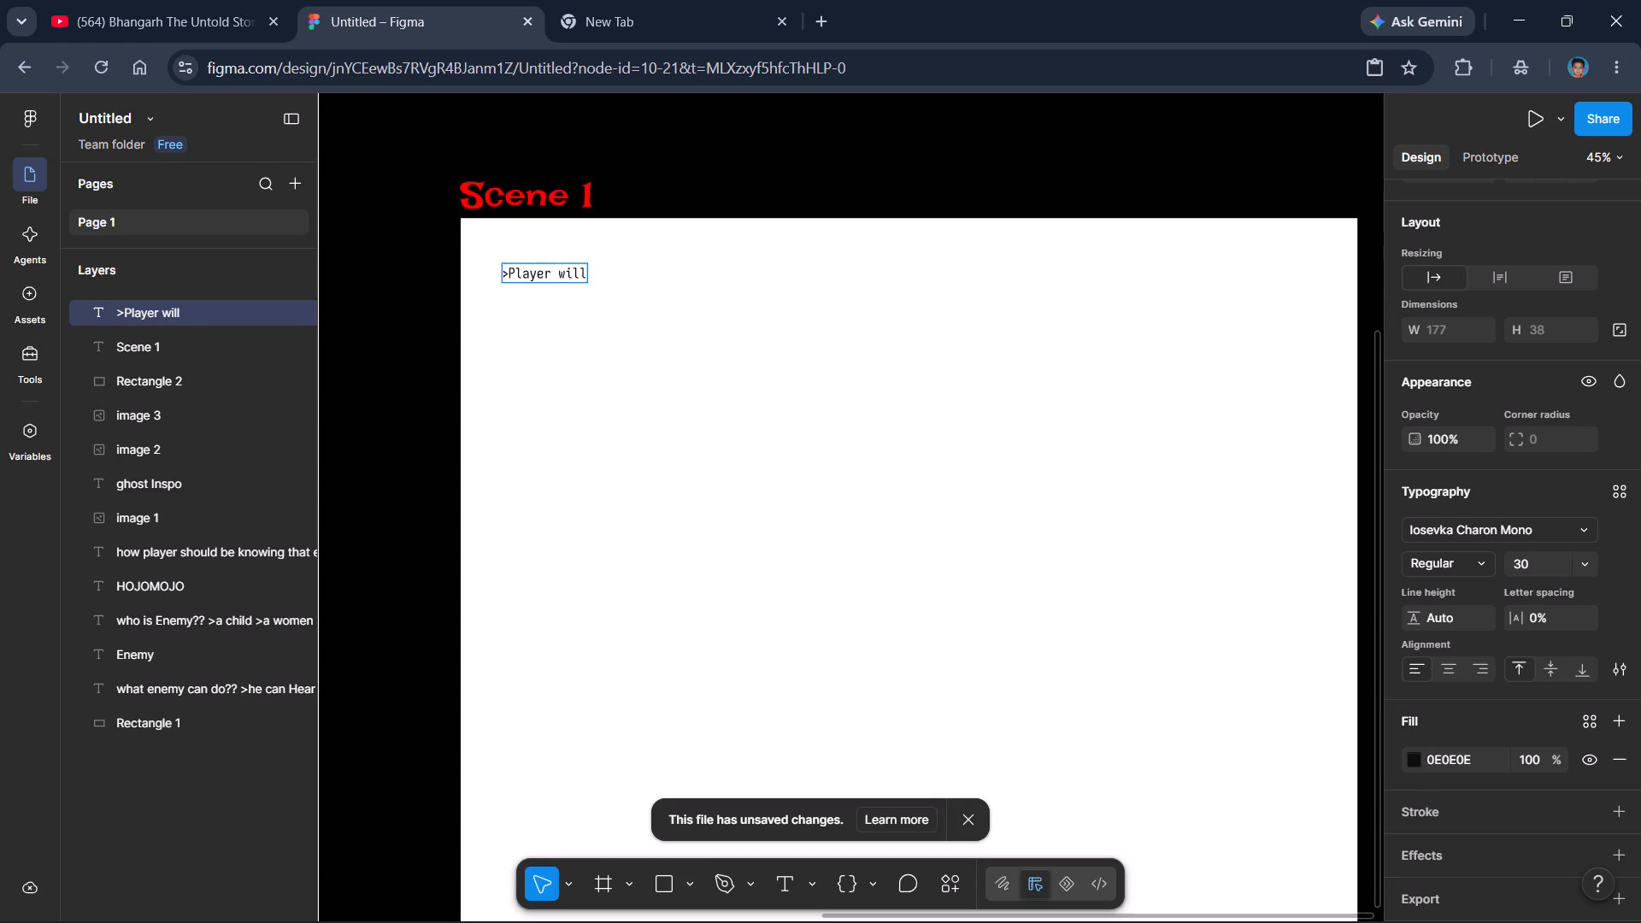
{"action": "type", "text": "be"}
{"action": "key", "text": "space"}
{"action": "type", "text": "driving"}
{"action": "key", "text": "space"}
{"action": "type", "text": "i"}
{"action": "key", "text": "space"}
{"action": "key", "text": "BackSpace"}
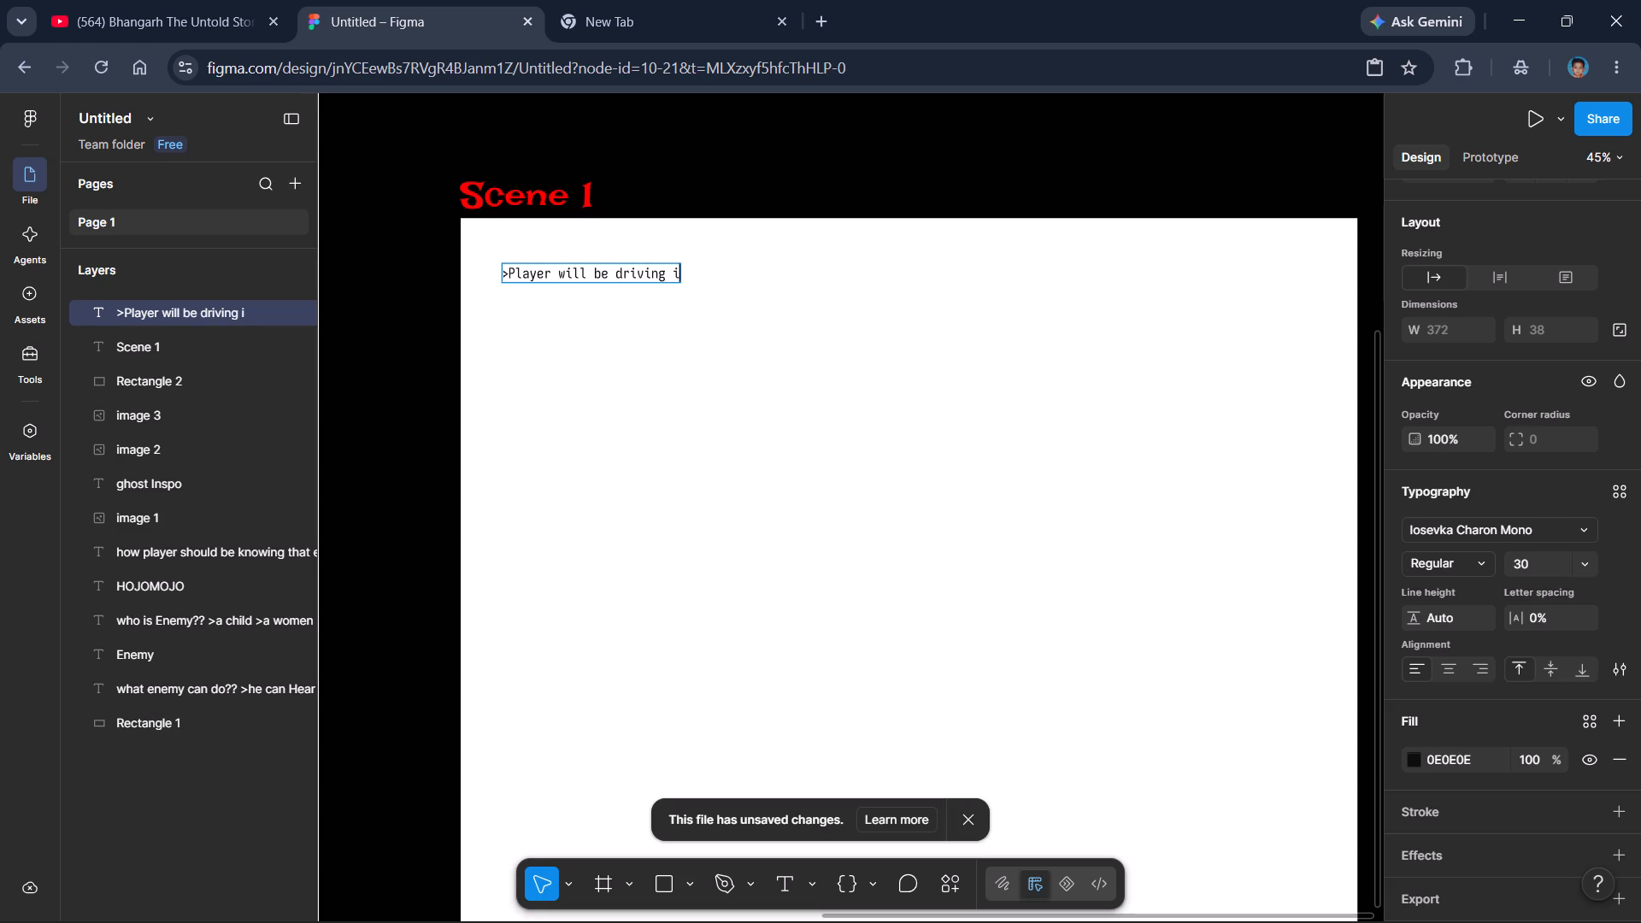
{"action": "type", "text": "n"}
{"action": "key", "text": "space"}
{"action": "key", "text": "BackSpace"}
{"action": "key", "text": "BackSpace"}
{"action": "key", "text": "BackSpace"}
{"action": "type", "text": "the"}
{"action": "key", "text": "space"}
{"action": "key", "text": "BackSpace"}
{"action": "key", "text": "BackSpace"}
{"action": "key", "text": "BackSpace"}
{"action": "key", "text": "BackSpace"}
Add "a car (FPS)" to the end of the ">Player will be driving" line.
{"action": "type", "text": "a car"}
{"action": "key", "text": "space"}
{"action": "type", "text": "()"}
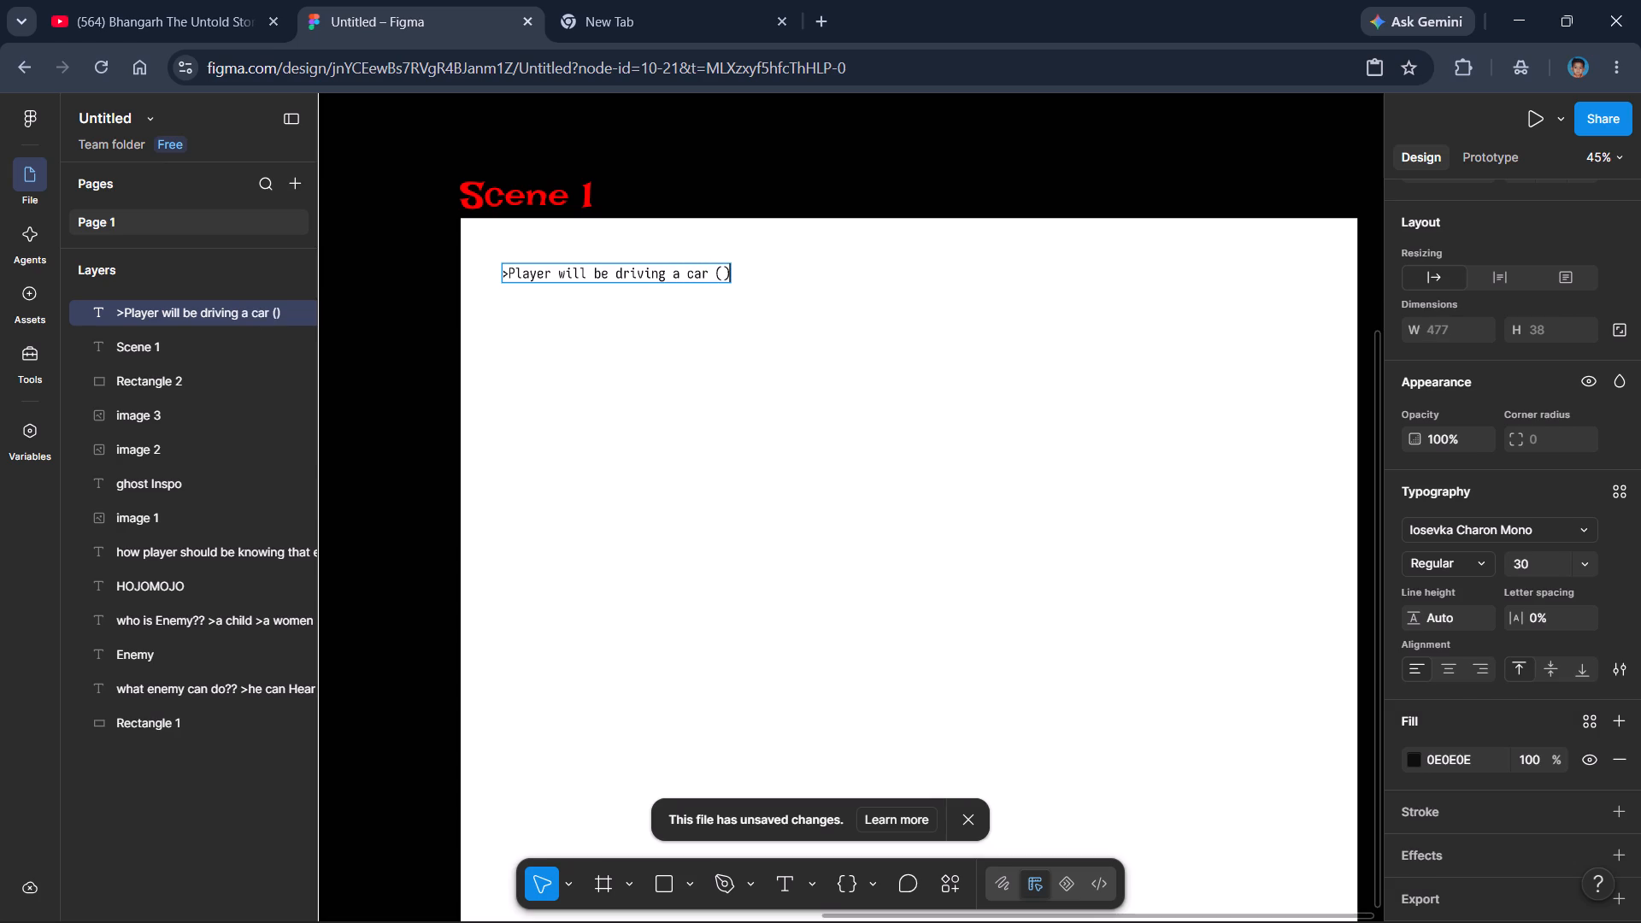
{"action": "key", "text": "Left"}
{"action": "type", "text": "FP"}
{"action": "key", "text": "shift+s"}
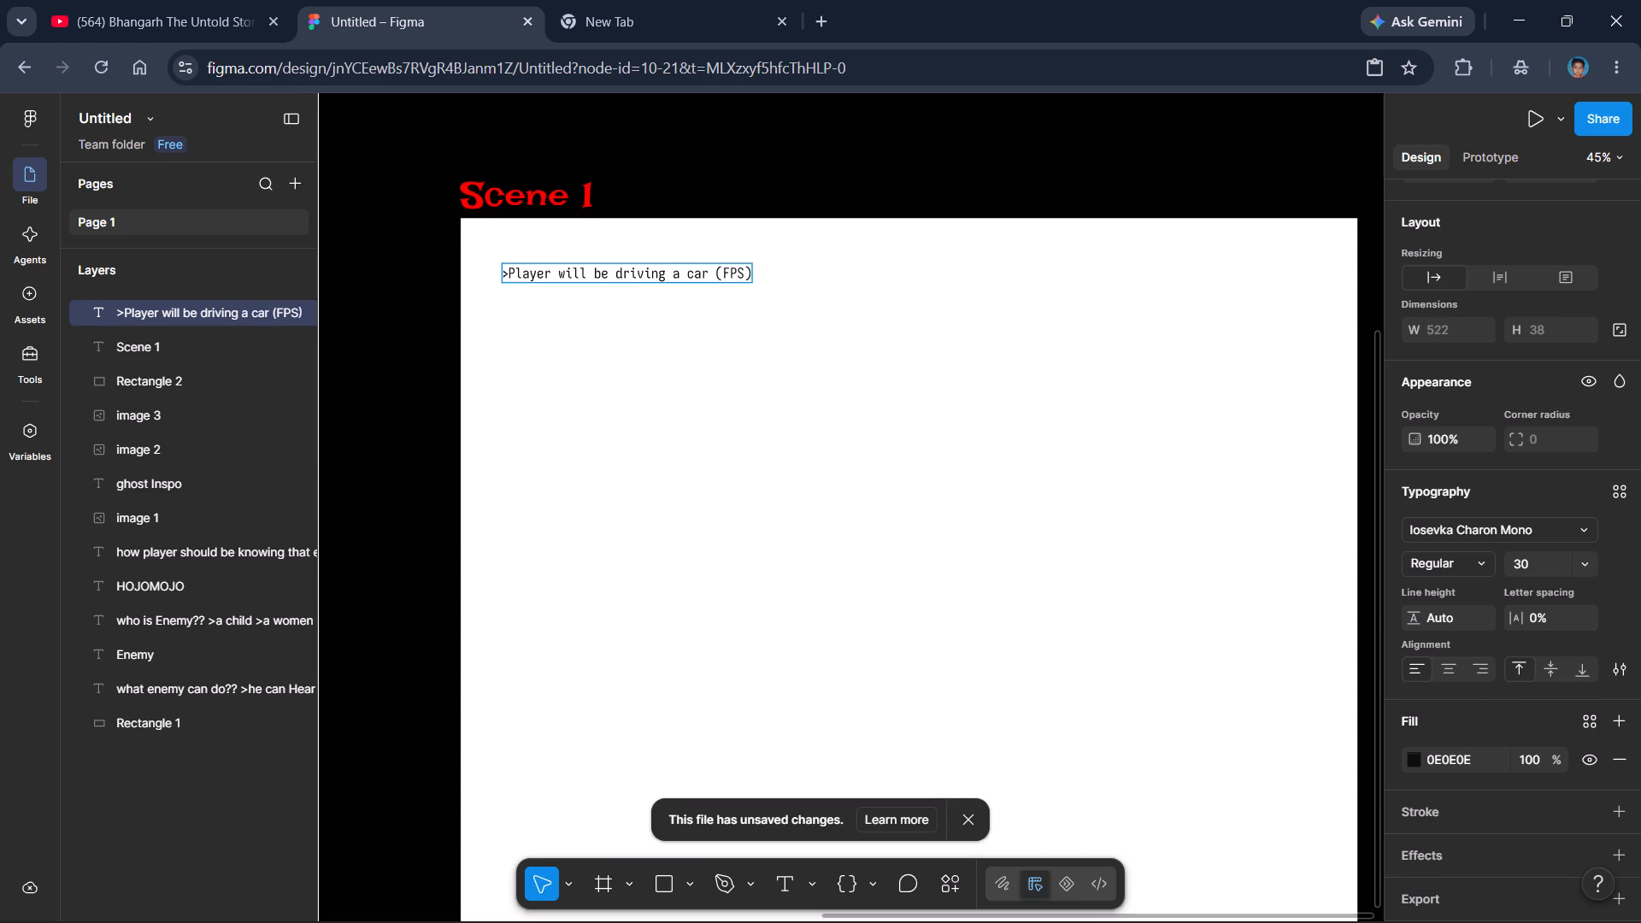
Change "(FPS)" at the end of the first Scene 1 line to "(FP view)".
{"action": "key", "text": "BackSpace"}
{"action": "key", "text": "Right"}
{"action": "key", "text": "space"}
{"action": "key", "text": "BackSpace"}
{"action": "key", "text": "Left"}
{"action": "key", "text": "space"}
{"action": "type", "text": "view"}
{"action": "key", "text": "Right"}
{"action": "key", "text": "space"}
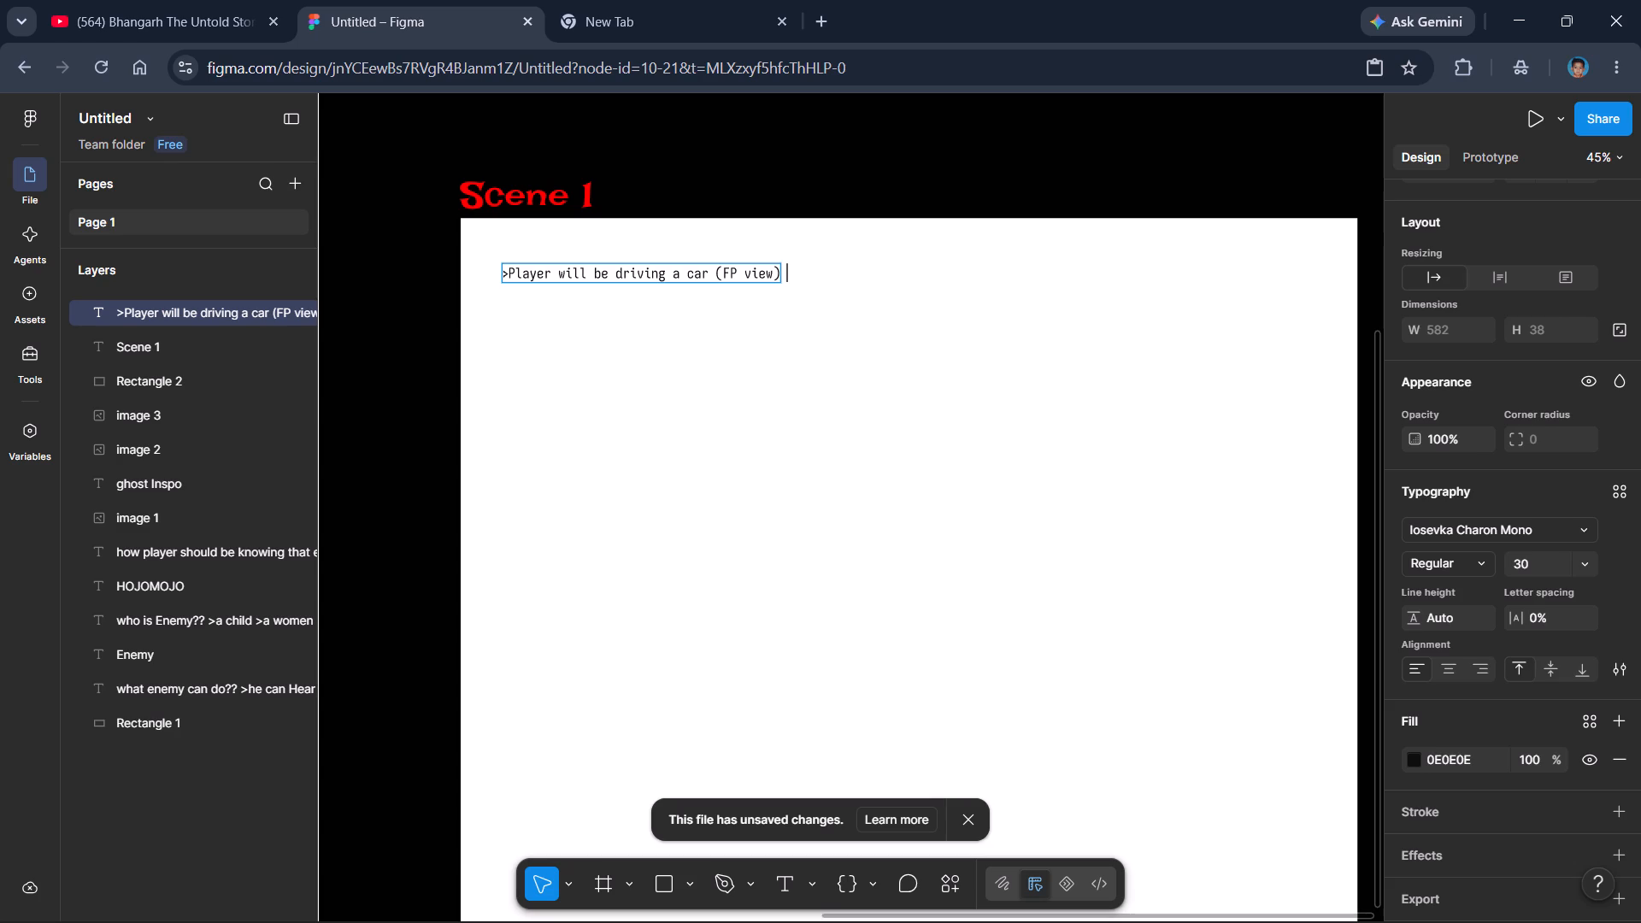
Add a second line reading ">Surrroundings(deep Forest )" below the driving line.
{"action": "key", "text": "shift+Return"}
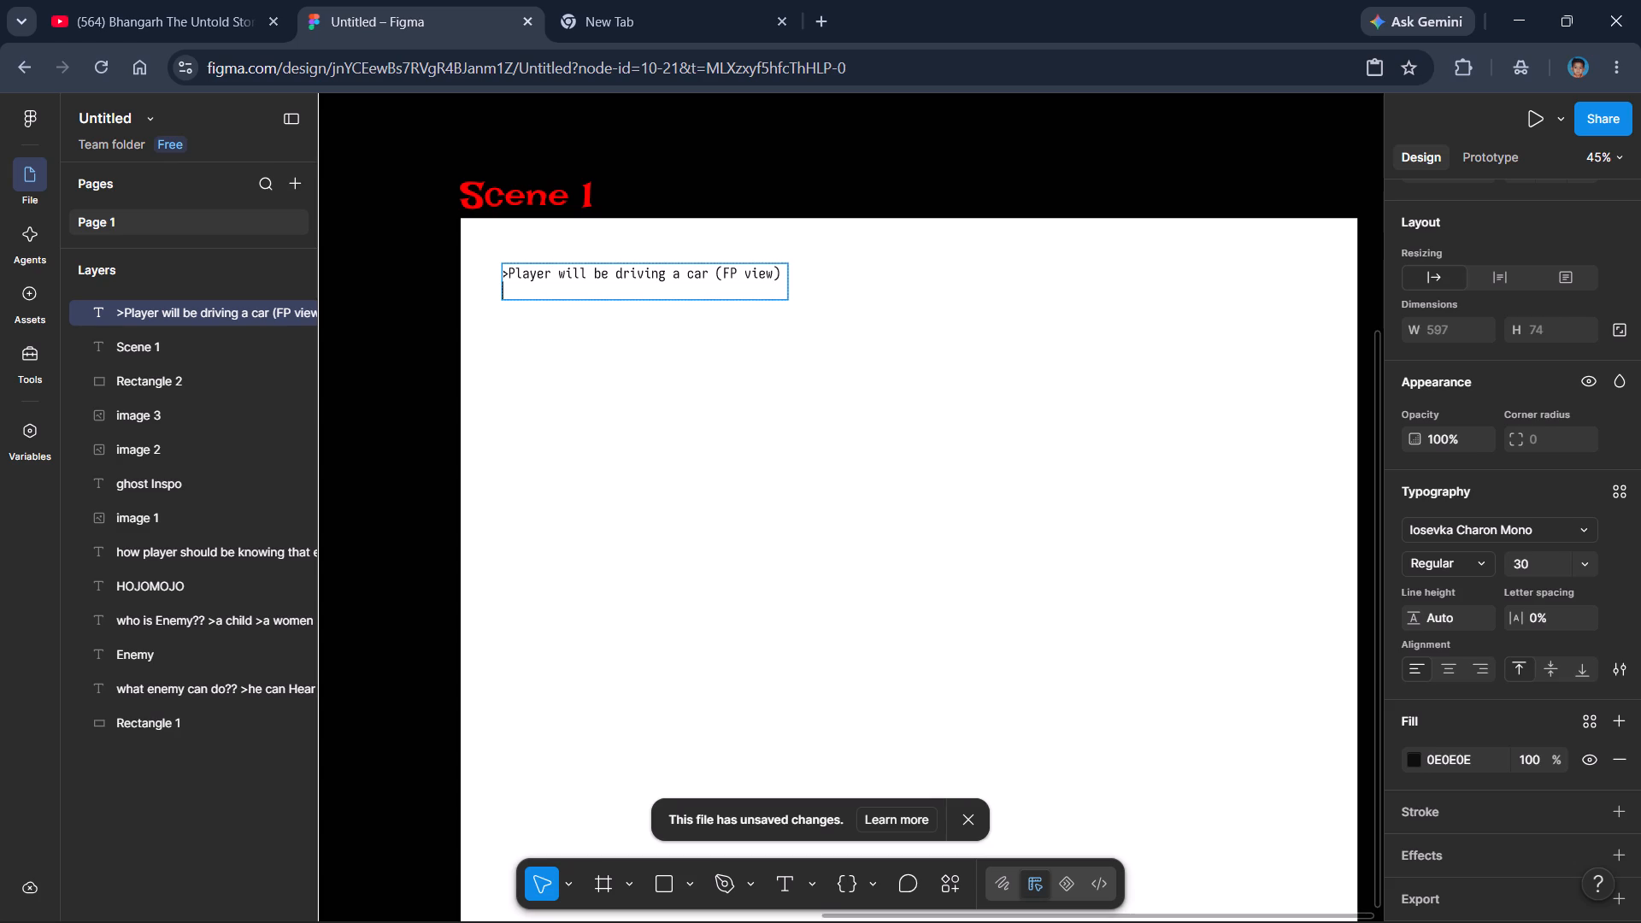
{"action": "key", "text": "shift+greater"}
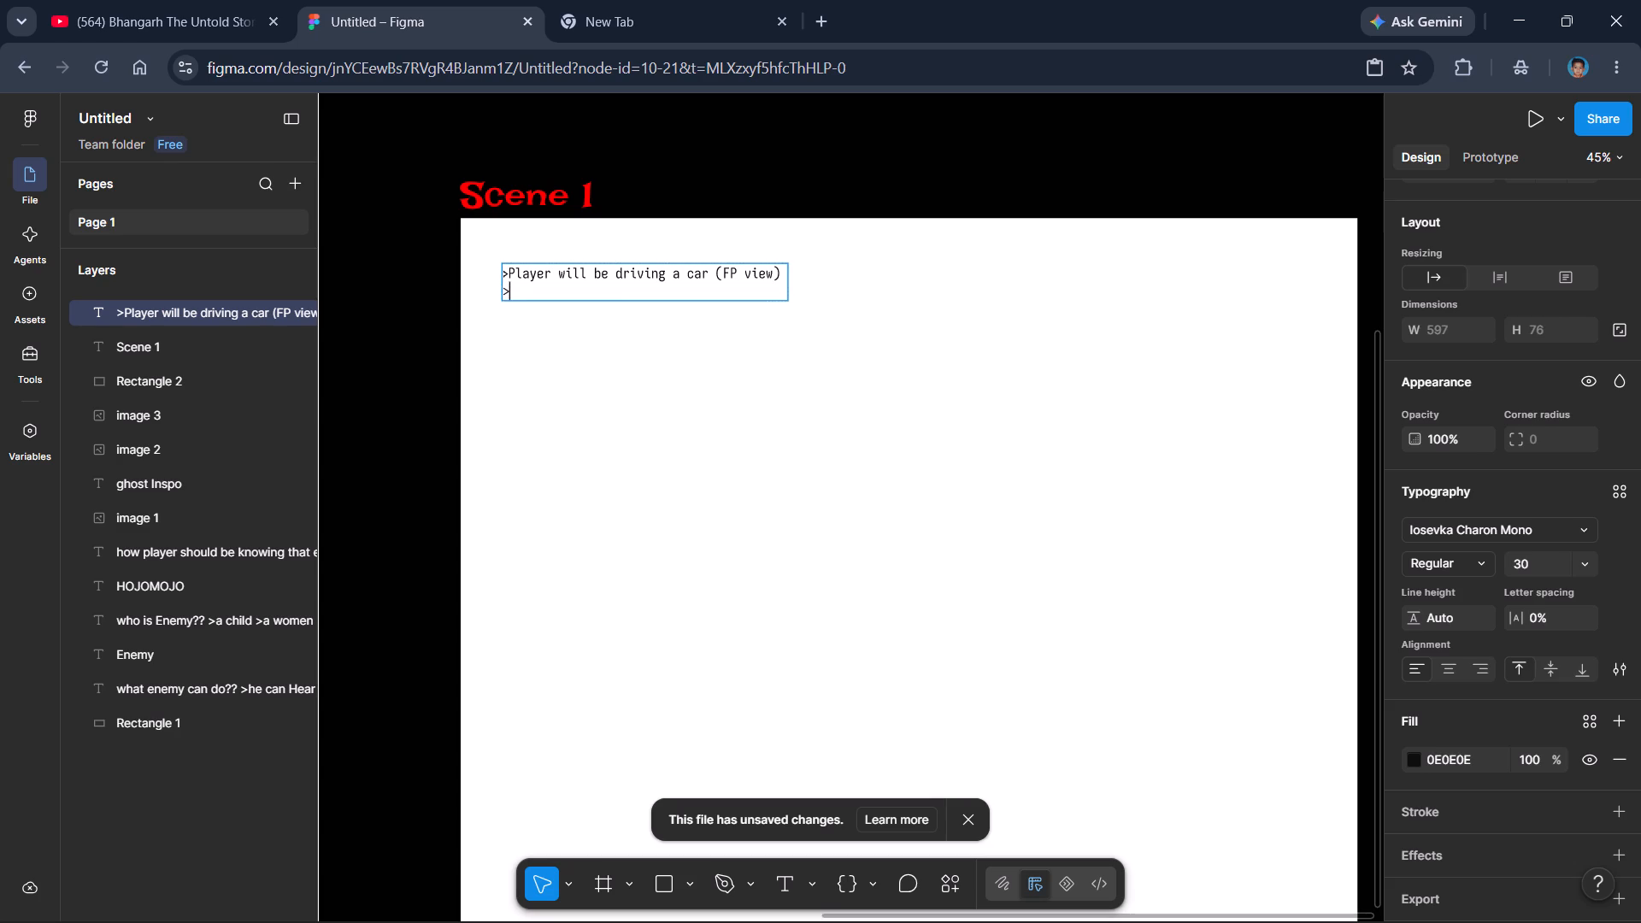
{"action": "type", "text": "Surrounf"}
{"action": "key", "text": "BackSpace"}
{"action": "type", "text": "din"}
{"action": "type", "text": "gs"}
{"action": "type", "text": "()"}
{"action": "key", "text": "Left"}
{"action": "type", "text": "deep"}
{"action": "key", "text": "space"}
{"action": "type", "text": "Forest"}
{"action": "key", "text": "space"}
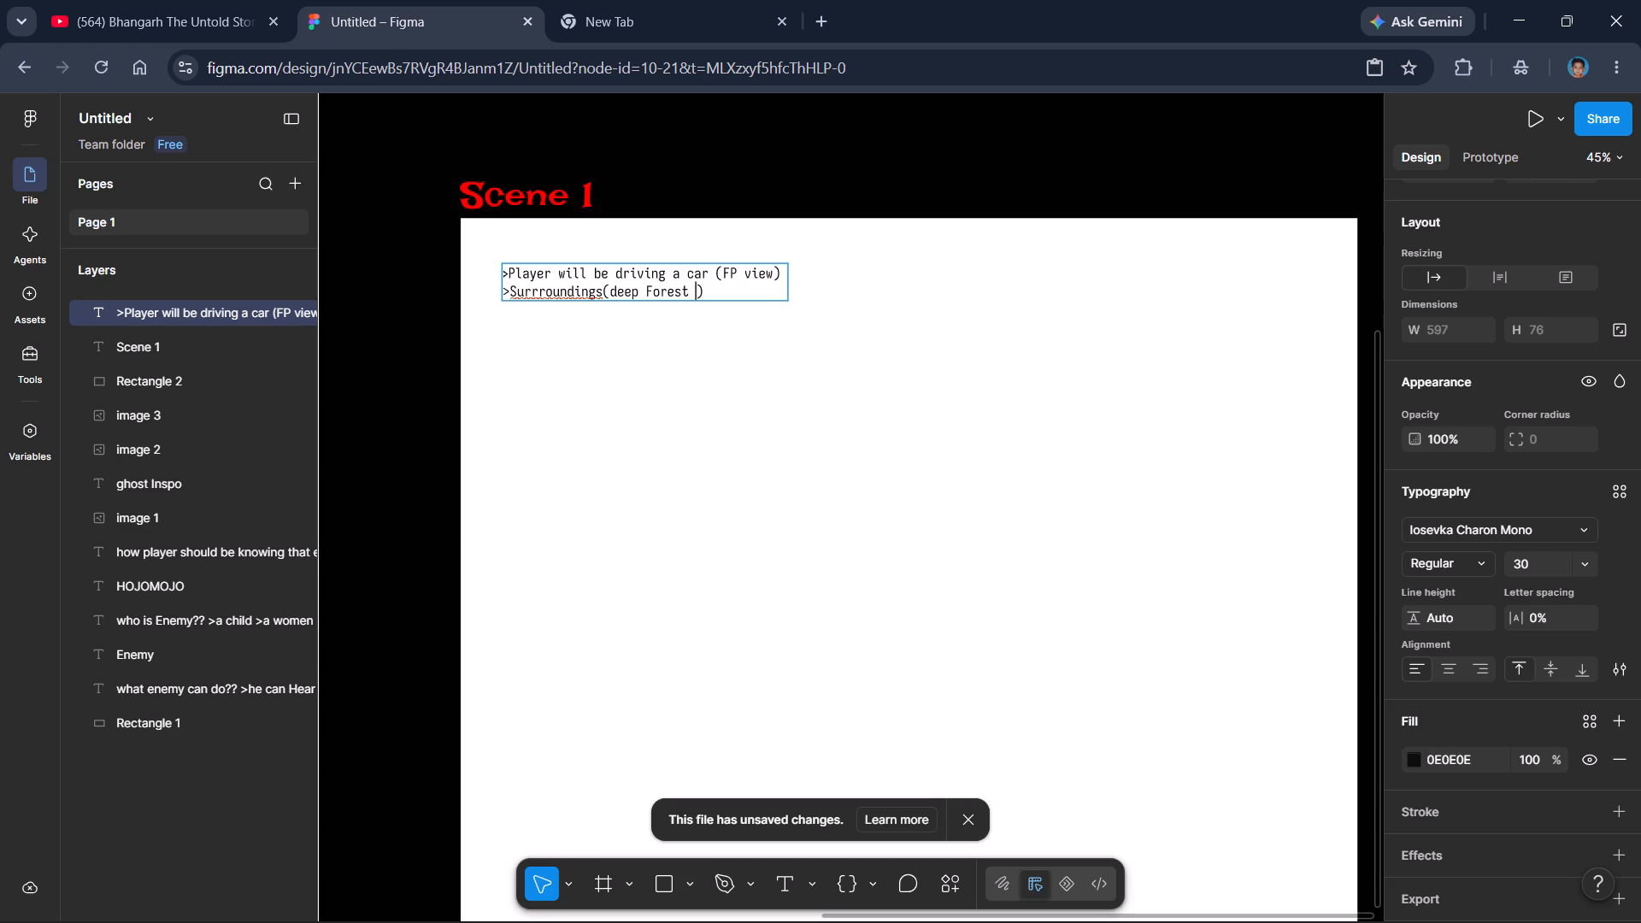
Extend the parentheses after "deep Forest" with ", no sight of any human , midnight".
{"action": "type", "text": ", no sight of any"}
{"action": "key", "text": "space"}
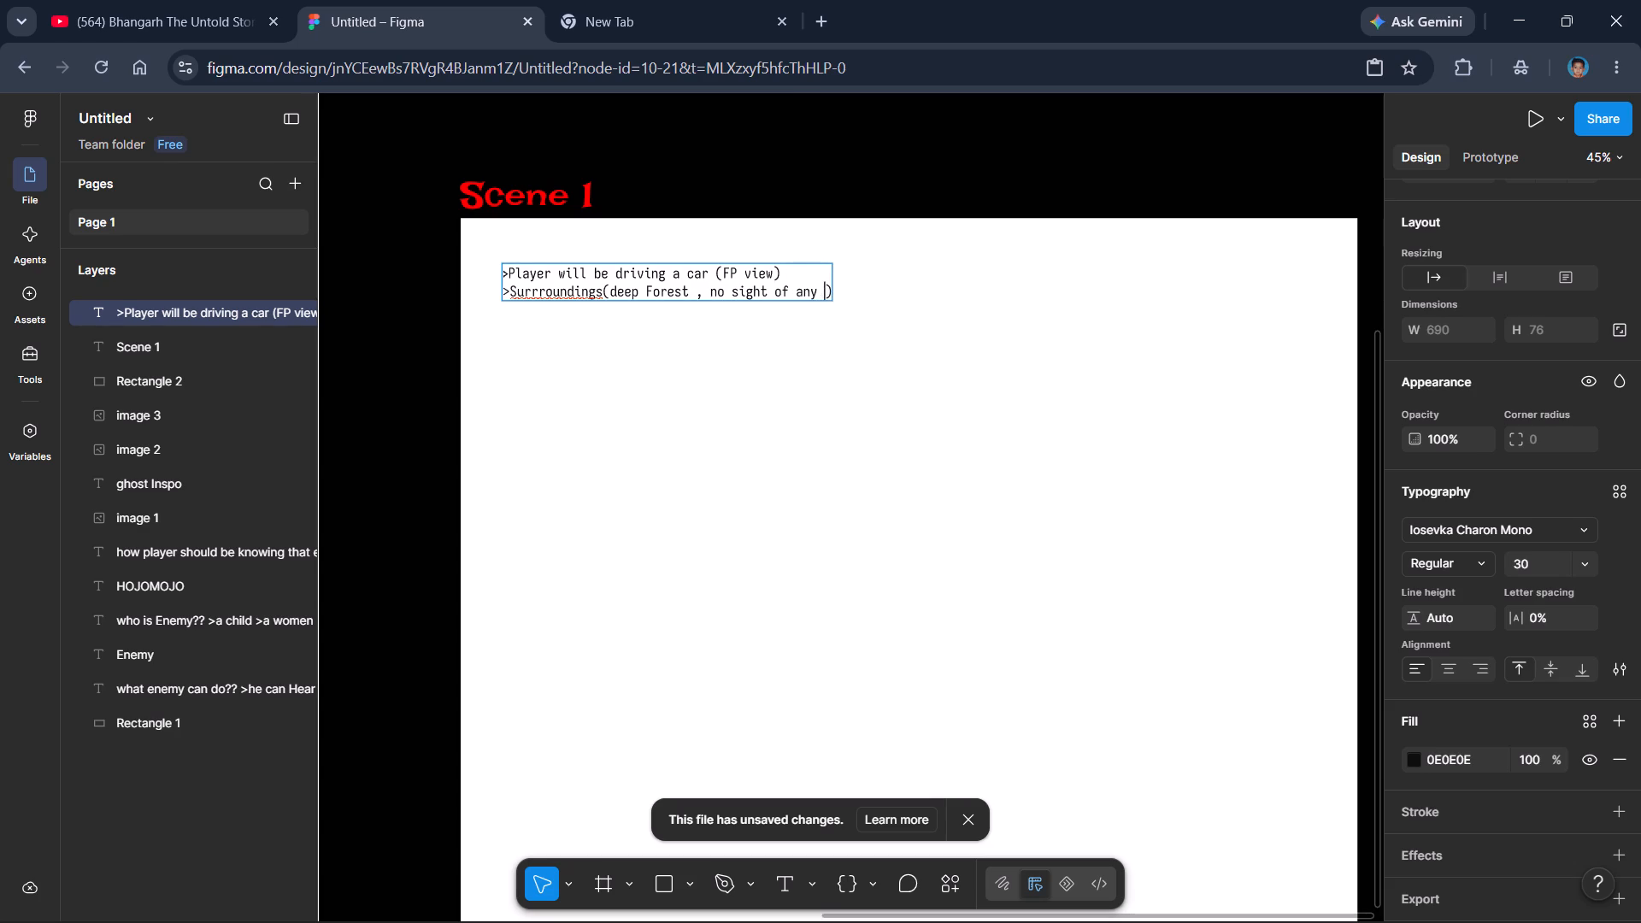
{"action": "type", "text": "hum"}
{"action": "type", "text": "an"}
{"action": "key", "text": "space"}
{"action": "type", "text": ","}
{"action": "key", "text": "space"}
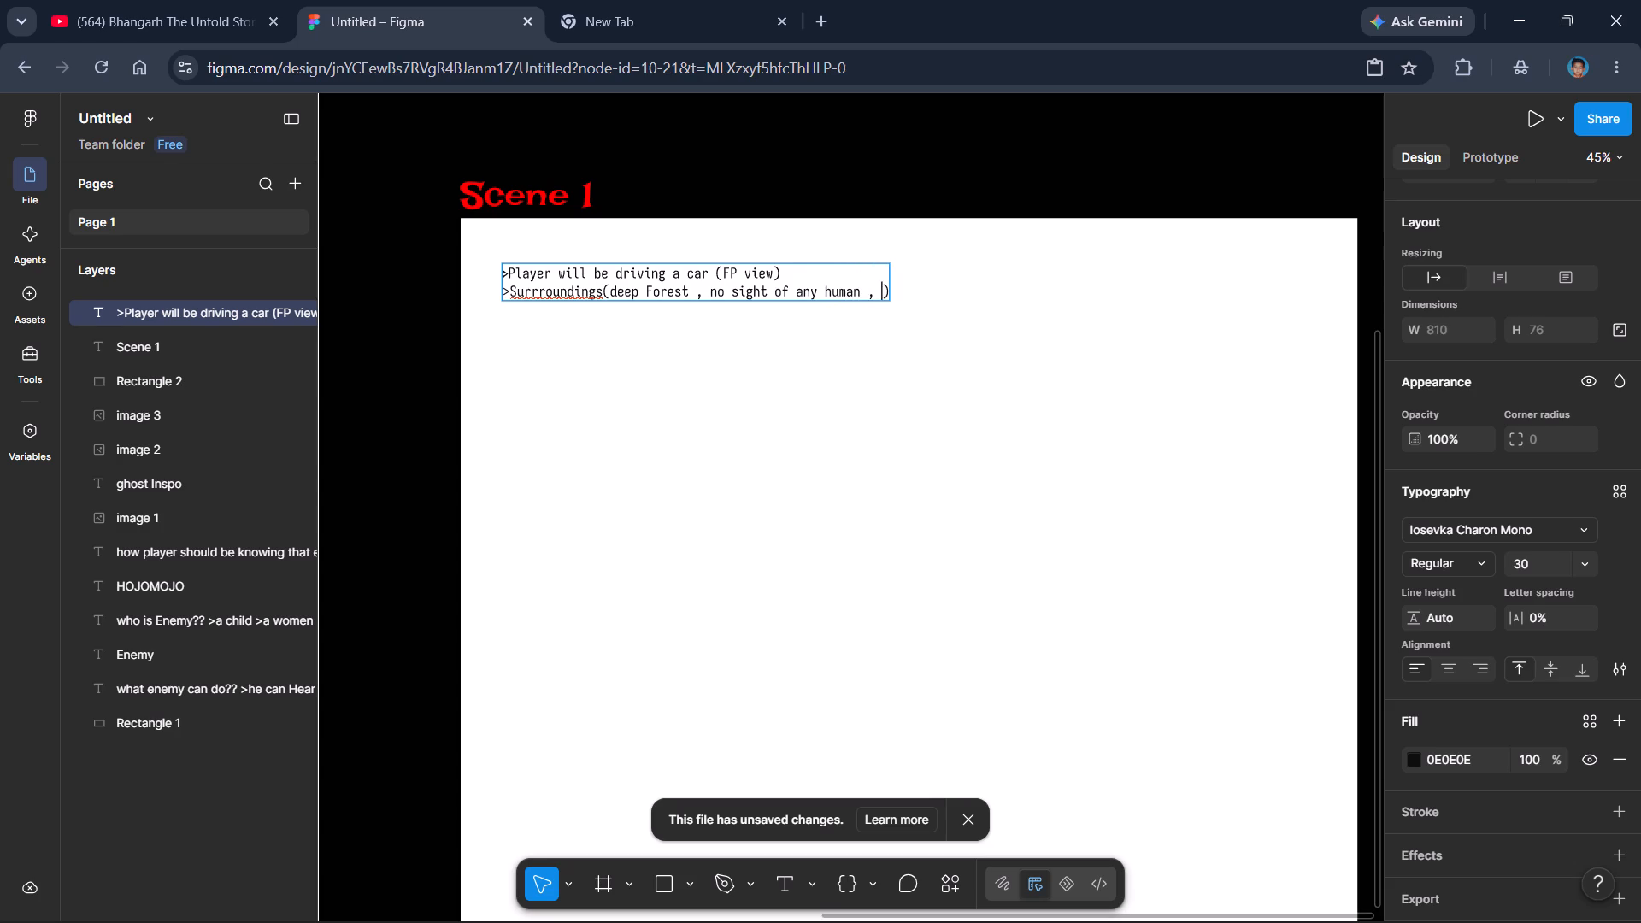
{"action": "type", "text": "mif"}
{"action": "key", "text": "BackSpace"}
{"action": "type", "text": "dnigh"}
{"action": "key", "text": "BackSpace"}
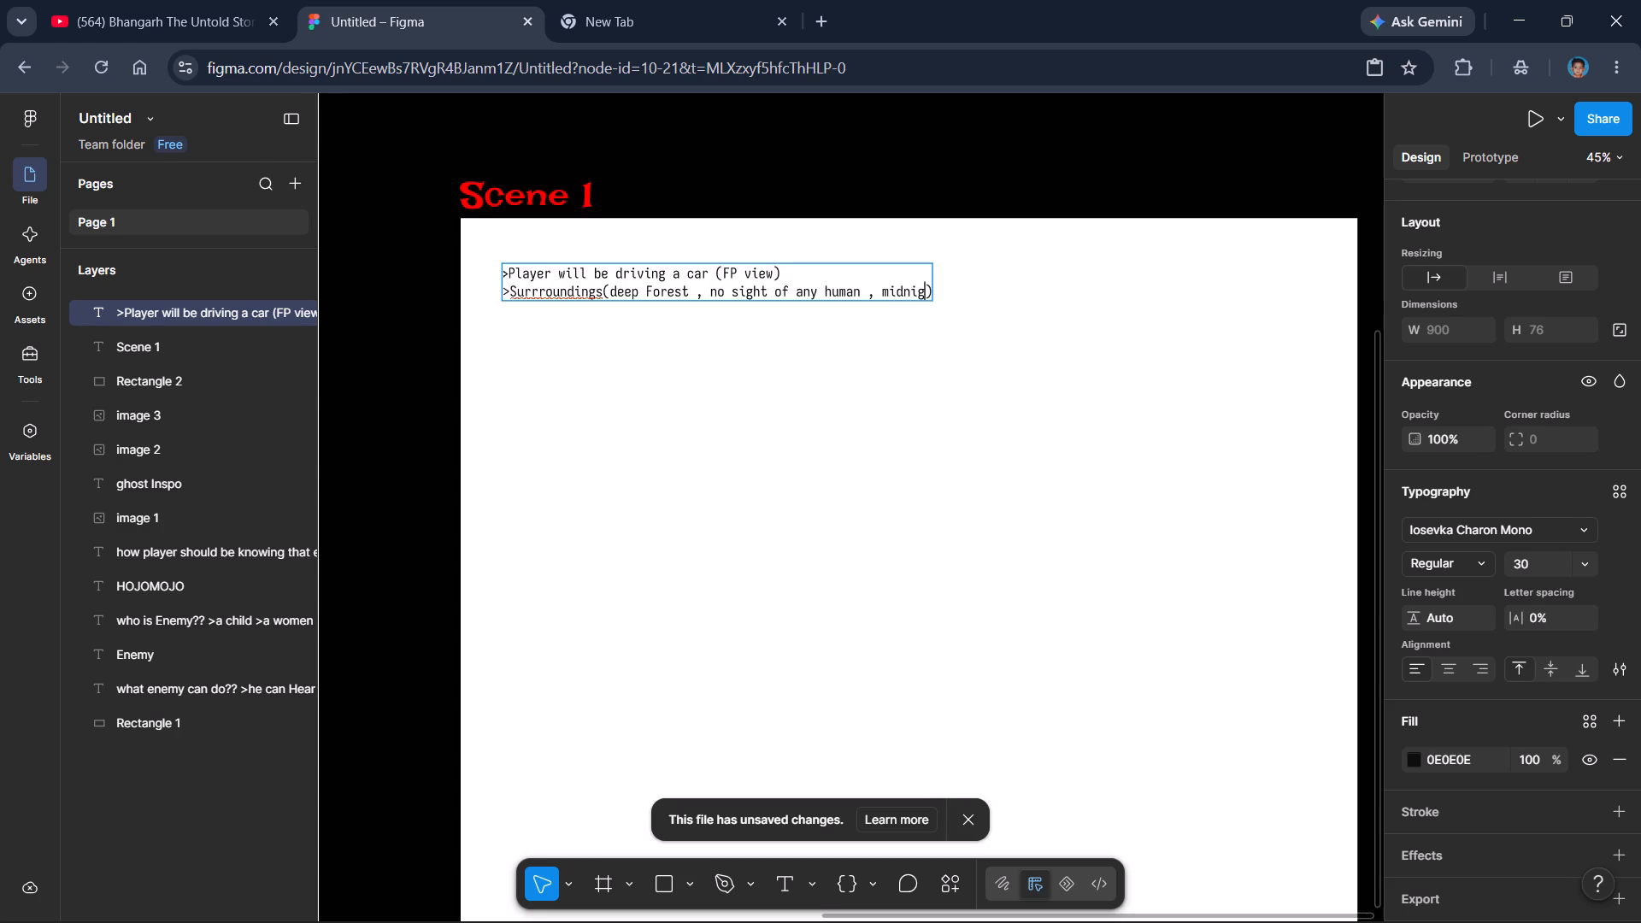
{"action": "type", "text": "ht"}
{"action": "key", "text": "Right"}
Correct the misspelled first word of the second line to "Surroundings".
{"action": "key", "text": "Left"}
{"action": "key", "text": "Left"}
{"action": "key", "text": "Left"}
{"action": "key", "text": "Left"}
{"action": "key", "text": "Left"}
{"action": "key", "text": "Left"}
{"action": "key", "text": "Left"}
{"action": "key", "text": "Left"}
{"action": "key", "text": "Left"}
{"action": "key", "text": "Left"}
{"action": "key", "text": "Left"}
{"action": "key", "text": "Left"}
{"action": "key", "text": "Left"}
{"action": "key", "text": "Left"}
{"action": "key", "text": "Left"}
{"action": "key", "text": "Left"}
{"action": "key", "text": "Left"}
{"action": "key", "text": "Left"}
{"action": "key", "text": "Left"}
{"action": "key", "text": "Left"}
{"action": "key", "text": "Left"}
{"action": "key", "text": "Left"}
{"action": "key", "text": "Left"}
{"action": "key", "text": "Left"}
{"action": "key", "text": "BackSpace"}
Start a third line with ">" after the end of the Surroundings line.
{"action": "key", "text": "Right"}
{"action": "key", "text": "Right"}
{"action": "key", "text": "Right"}
{"action": "key", "text": "Right"}
{"action": "key", "text": "Right"}
{"action": "key", "text": "Right"}
{"action": "key", "text": "Right"}
{"action": "key", "text": "Right"}
{"action": "key", "text": "Right"}
{"action": "key", "text": "Right"}
{"action": "key", "text": "Right"}
{"action": "key", "text": "Right"}
{"action": "key", "text": "Right"}
{"action": "key", "text": "Right"}
{"action": "key", "text": "Right"}
{"action": "key", "text": "Right"}
{"action": "key", "text": "Right"}
{"action": "key", "text": "Right"}
{"action": "key", "text": "Right"}
{"action": "key", "text": "Right"}
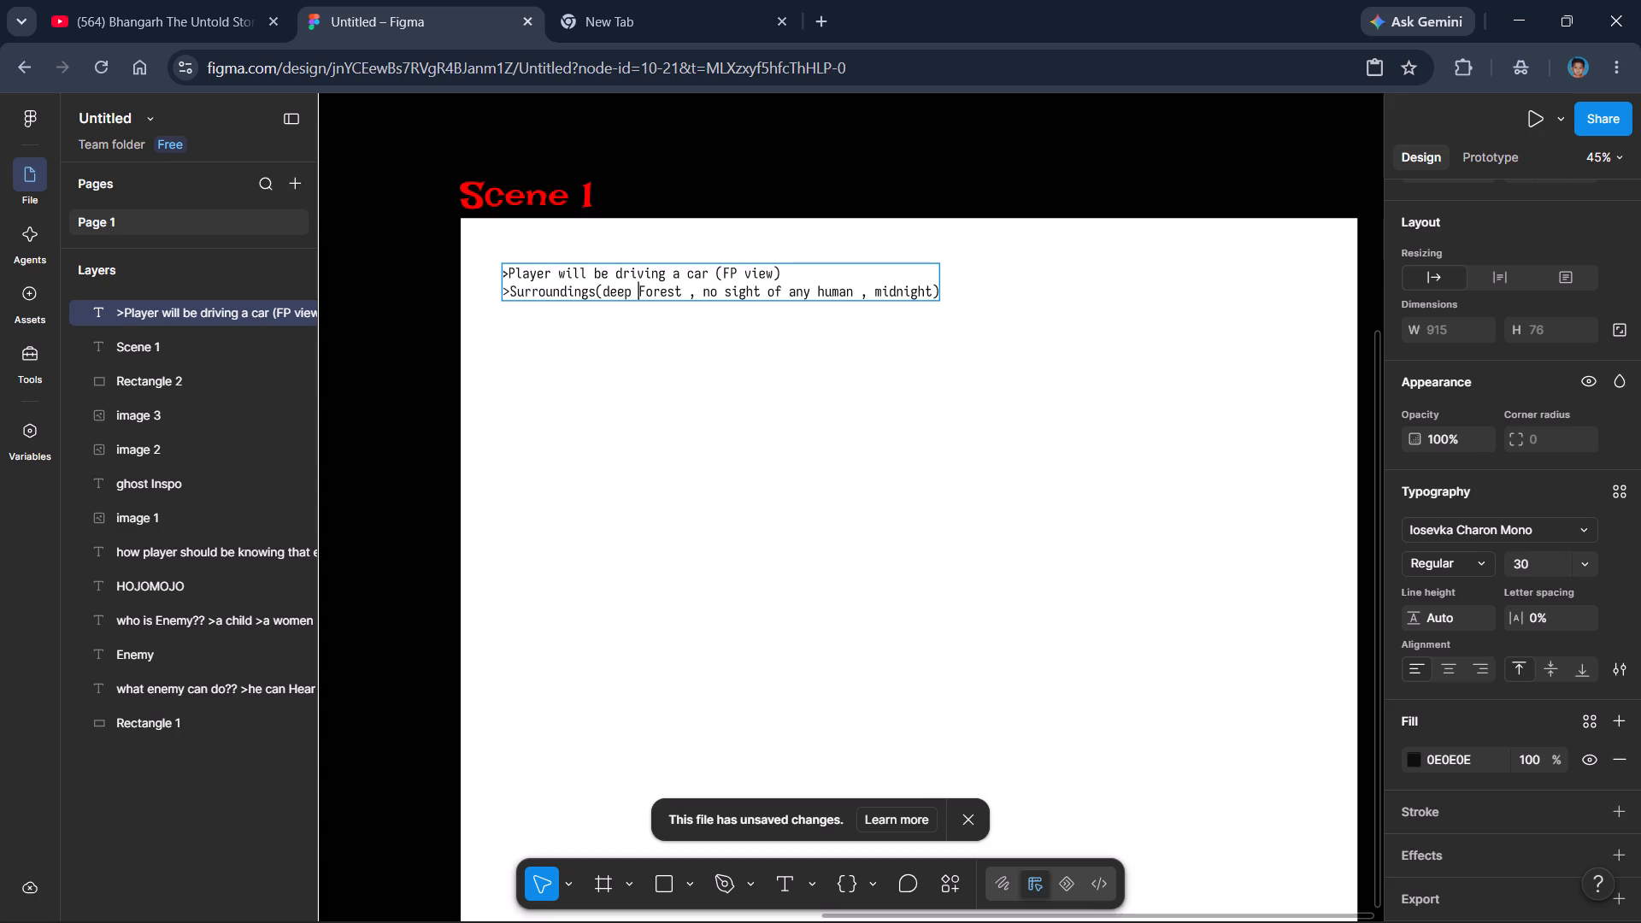
{"action": "key", "text": "Right"}
{"action": "key", "text": "Right"}
{"action": "key", "text": "Right"}
{"action": "key", "text": "Right"}
{"action": "key", "text": "Right"}
{"action": "key", "text": "Right"}
{"action": "key", "text": "Return"}
{"action": "key", "text": "shift+greater"}
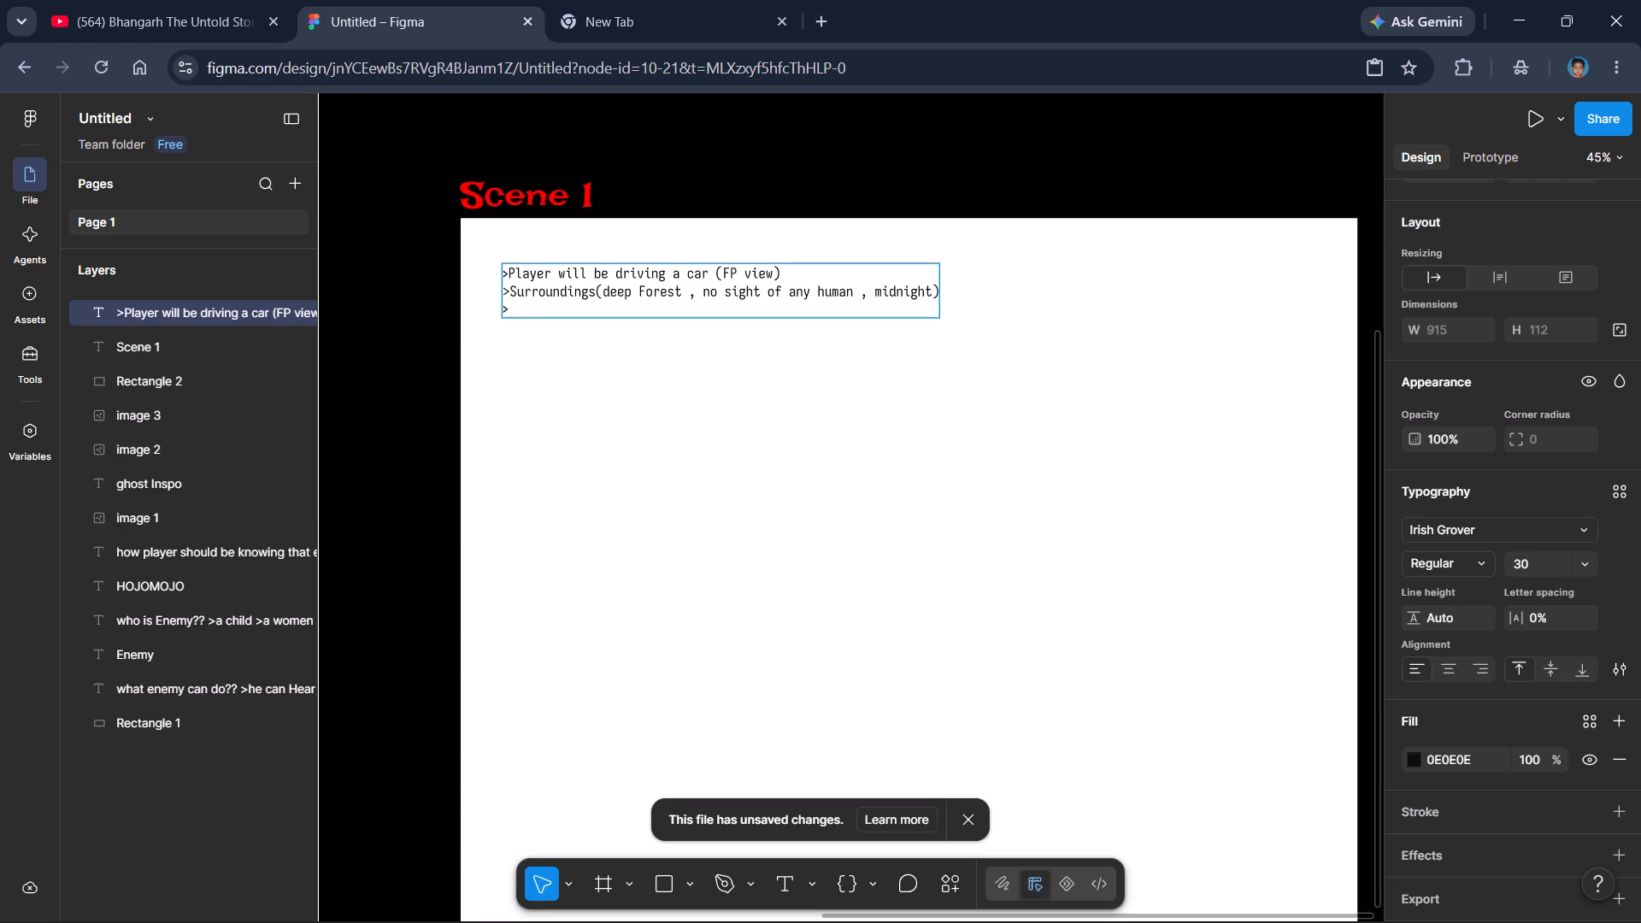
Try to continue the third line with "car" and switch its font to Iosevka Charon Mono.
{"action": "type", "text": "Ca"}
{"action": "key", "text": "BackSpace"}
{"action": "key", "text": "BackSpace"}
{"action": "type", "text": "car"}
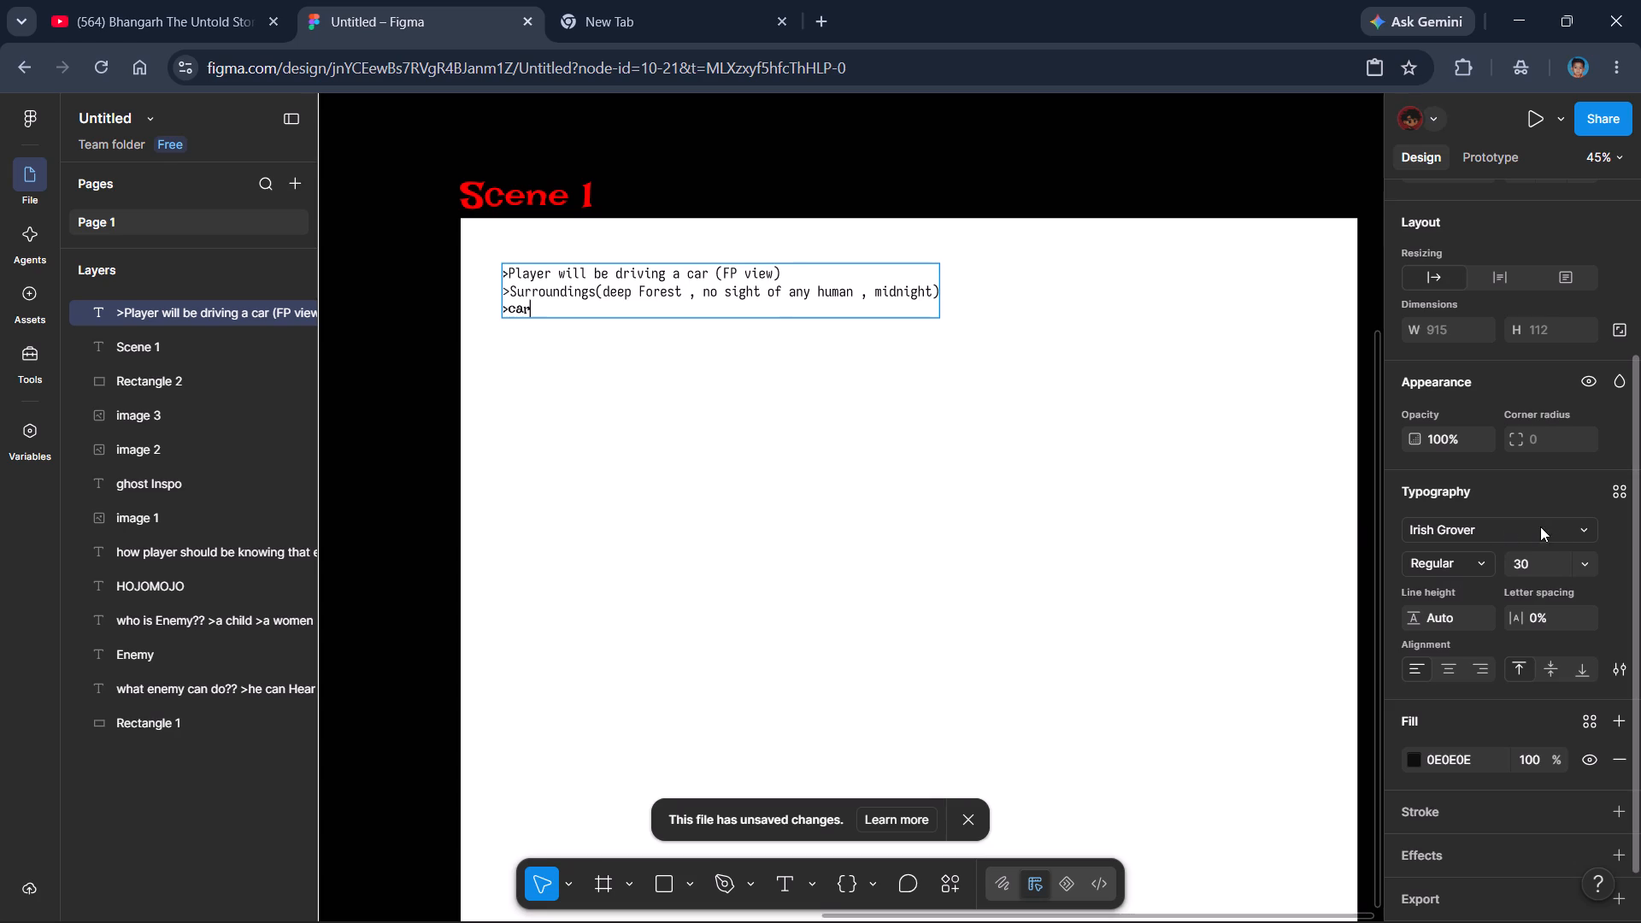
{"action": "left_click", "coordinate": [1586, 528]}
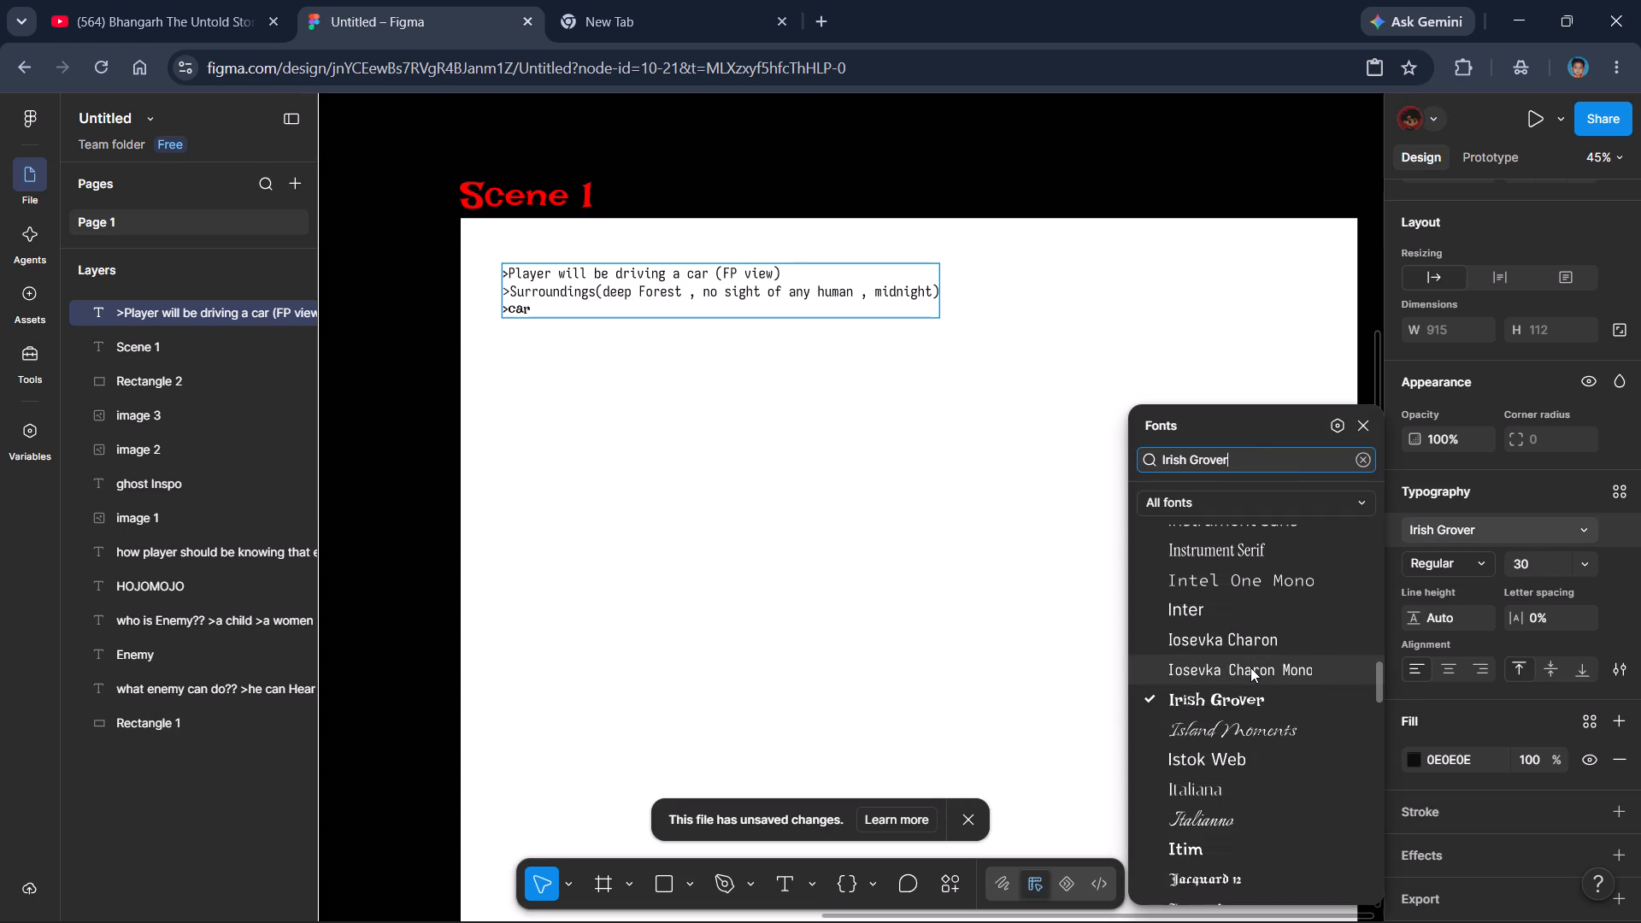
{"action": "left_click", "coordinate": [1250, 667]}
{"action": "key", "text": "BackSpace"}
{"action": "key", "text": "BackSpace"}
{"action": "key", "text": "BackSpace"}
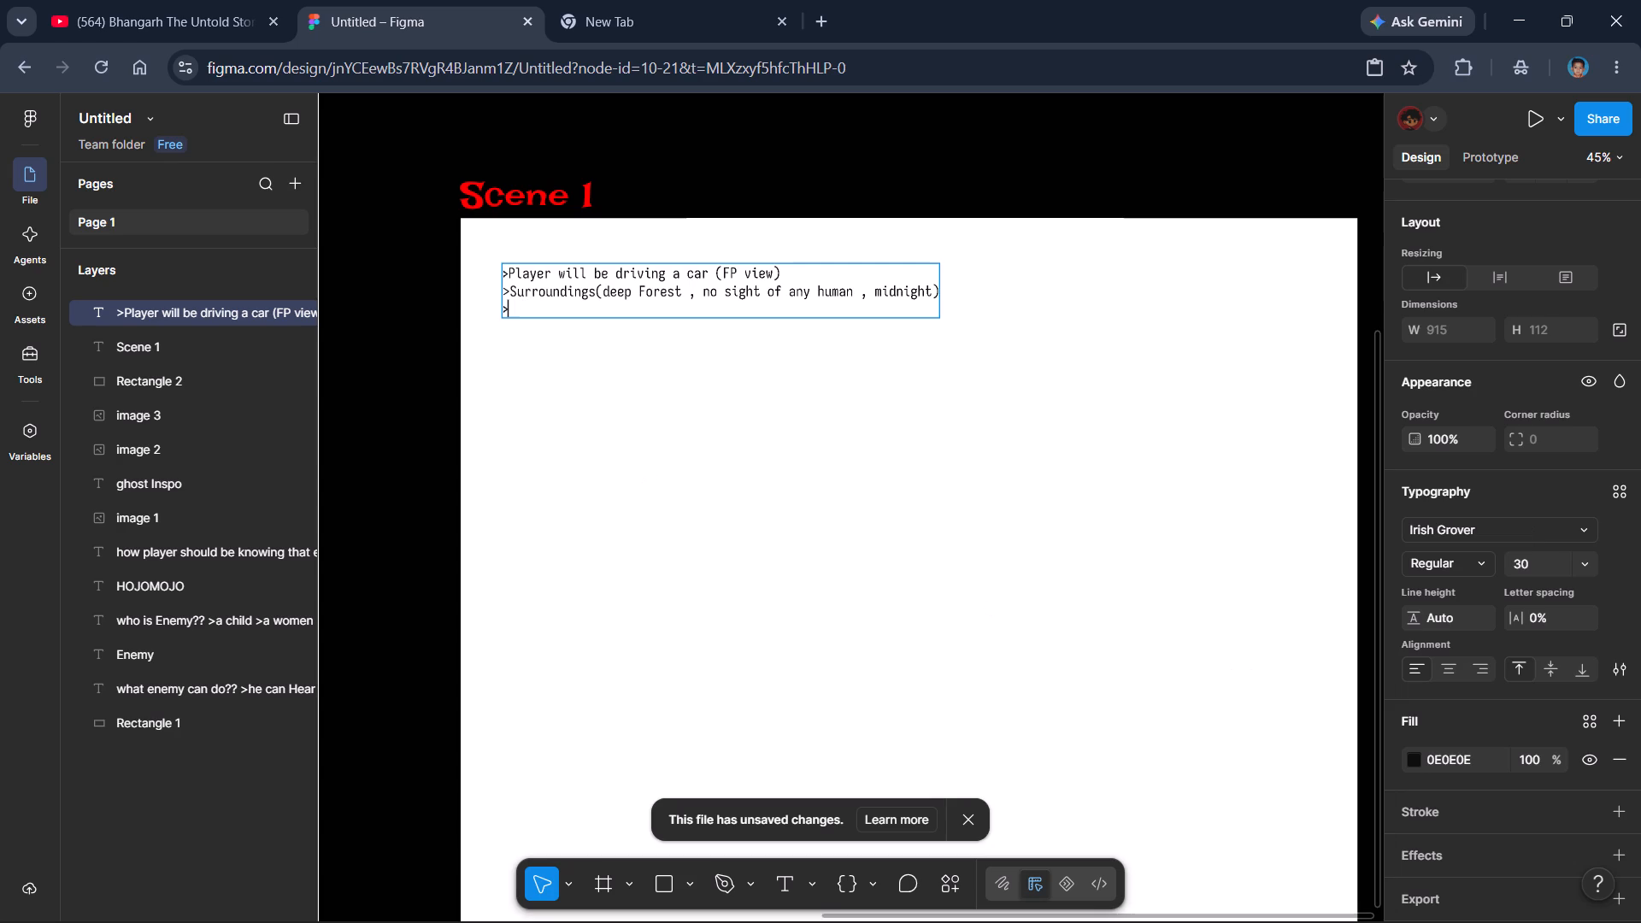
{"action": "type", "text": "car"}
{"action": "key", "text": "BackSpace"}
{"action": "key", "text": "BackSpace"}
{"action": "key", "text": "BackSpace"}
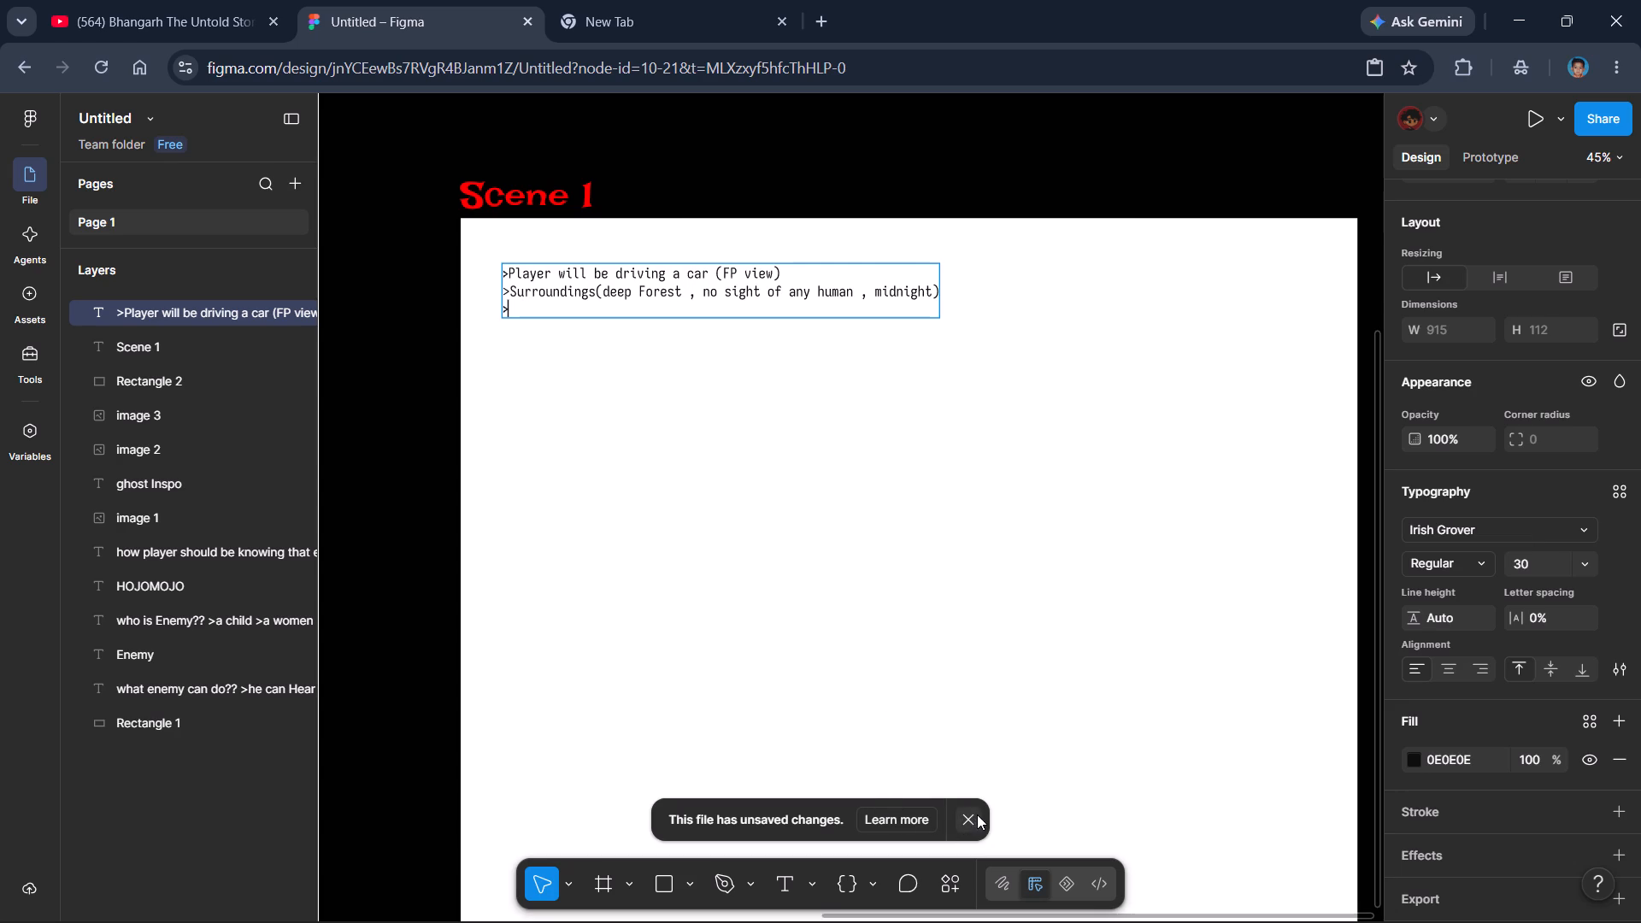
Continue the third line in Iosevka Charon Mono with "car breakdown / something".
{"action": "left_click", "coordinate": [1584, 531]}
{"action": "left_click", "coordinate": [1249, 669]}
{"action": "type", "text": "ca"}
{"action": "type", "text": "r break"}
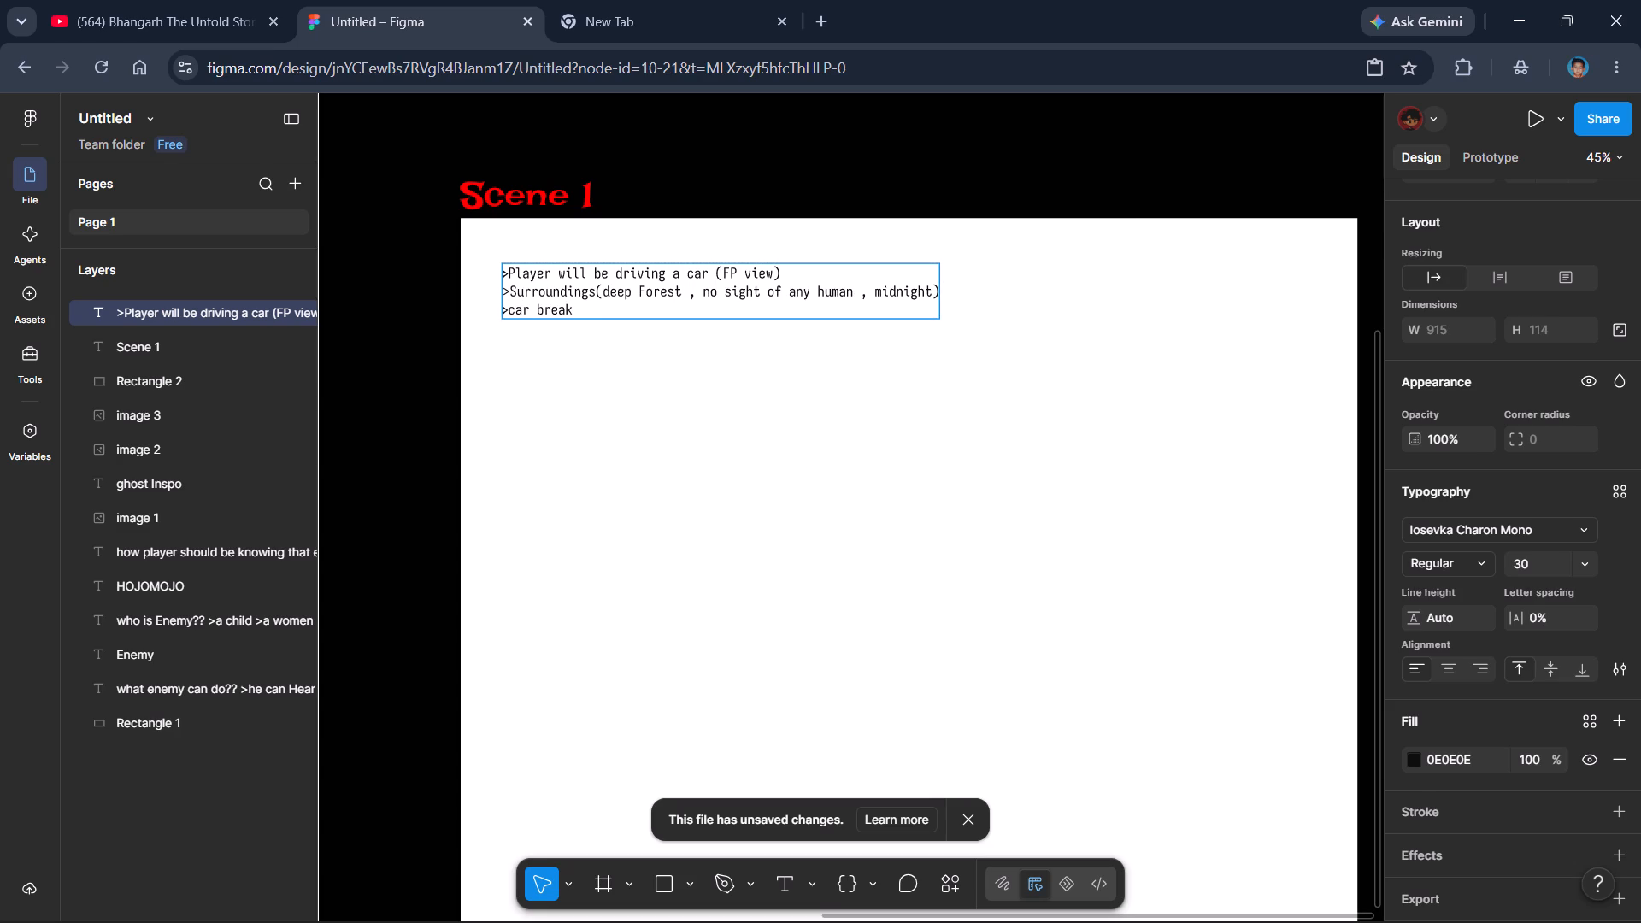
{"action": "type", "text": "dowm"}
{"action": "key", "text": "BackSpace"}
{"action": "type", "text": "n"}
{"action": "key", "text": "space"}
{"action": "type", "text": "?"}
{"action": "key", "text": "space"}
{"action": "key", "text": "BackSpace"}
{"action": "key", "text": "BackSpace"}
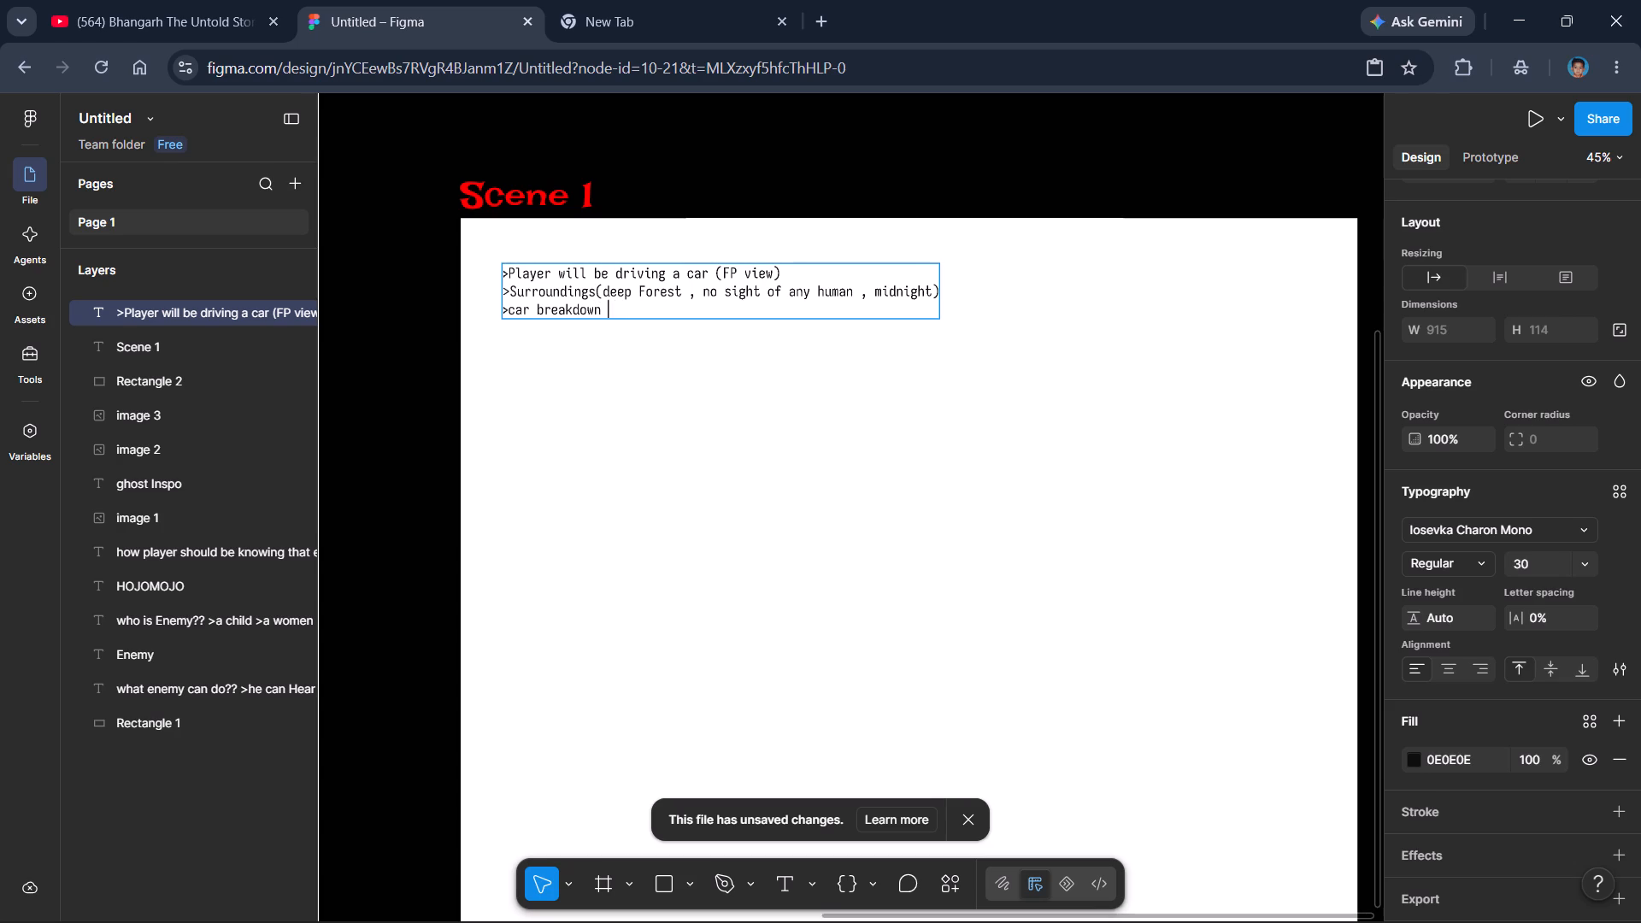
{"action": "type", "text": "/"}
{"action": "key", "text": "space"}
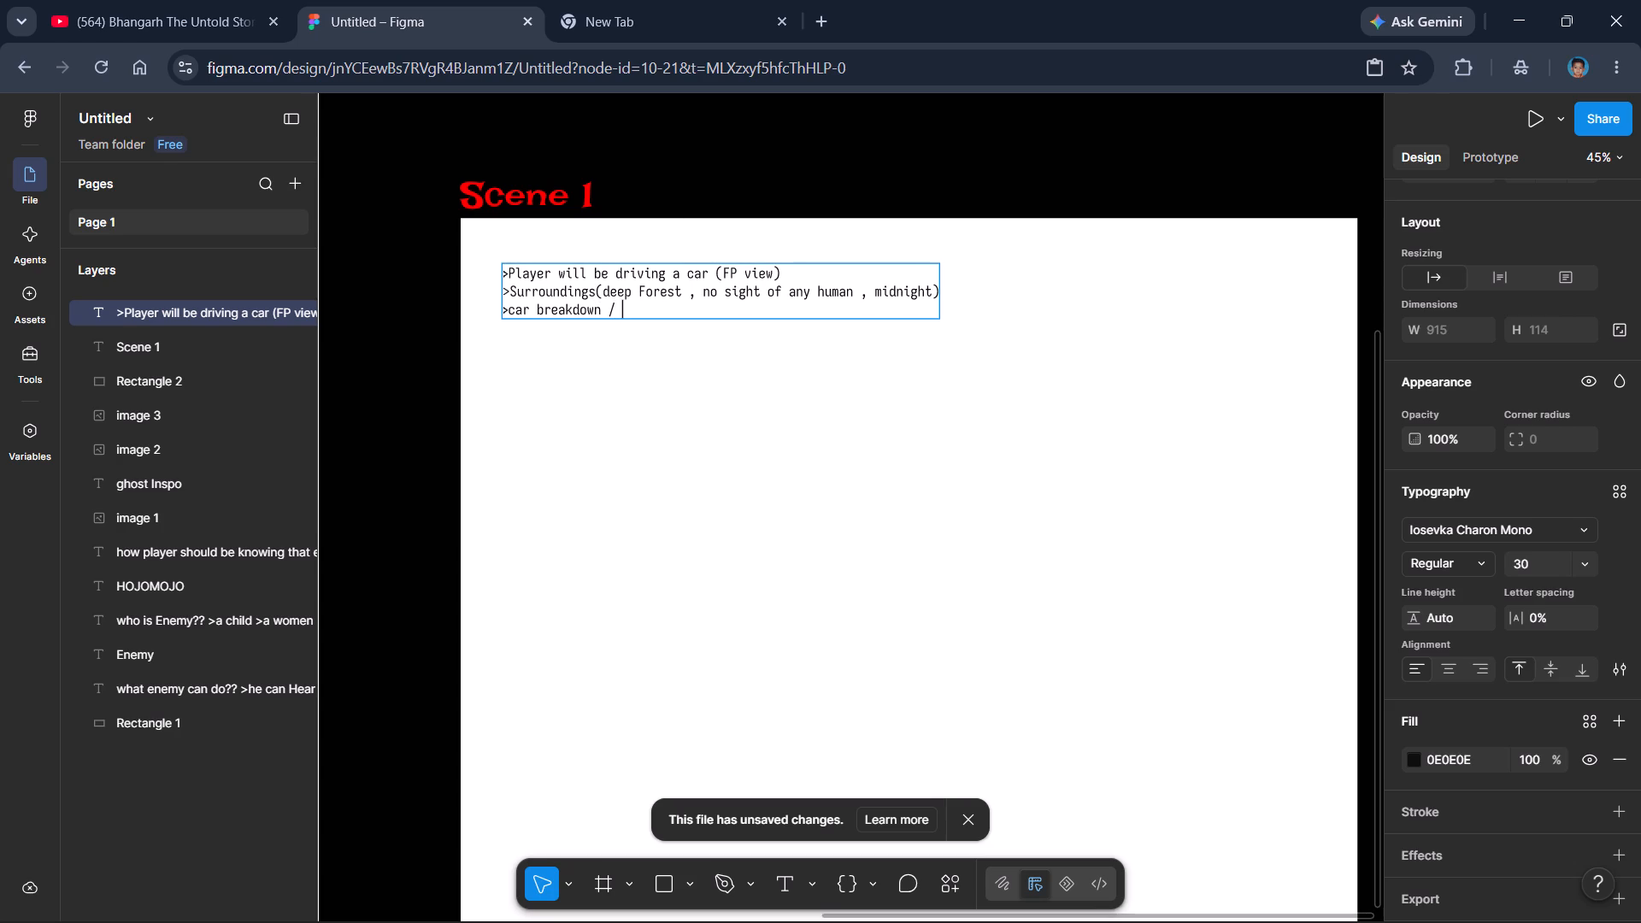
{"action": "type", "text": "something"}
{"action": "key", "text": "space"}
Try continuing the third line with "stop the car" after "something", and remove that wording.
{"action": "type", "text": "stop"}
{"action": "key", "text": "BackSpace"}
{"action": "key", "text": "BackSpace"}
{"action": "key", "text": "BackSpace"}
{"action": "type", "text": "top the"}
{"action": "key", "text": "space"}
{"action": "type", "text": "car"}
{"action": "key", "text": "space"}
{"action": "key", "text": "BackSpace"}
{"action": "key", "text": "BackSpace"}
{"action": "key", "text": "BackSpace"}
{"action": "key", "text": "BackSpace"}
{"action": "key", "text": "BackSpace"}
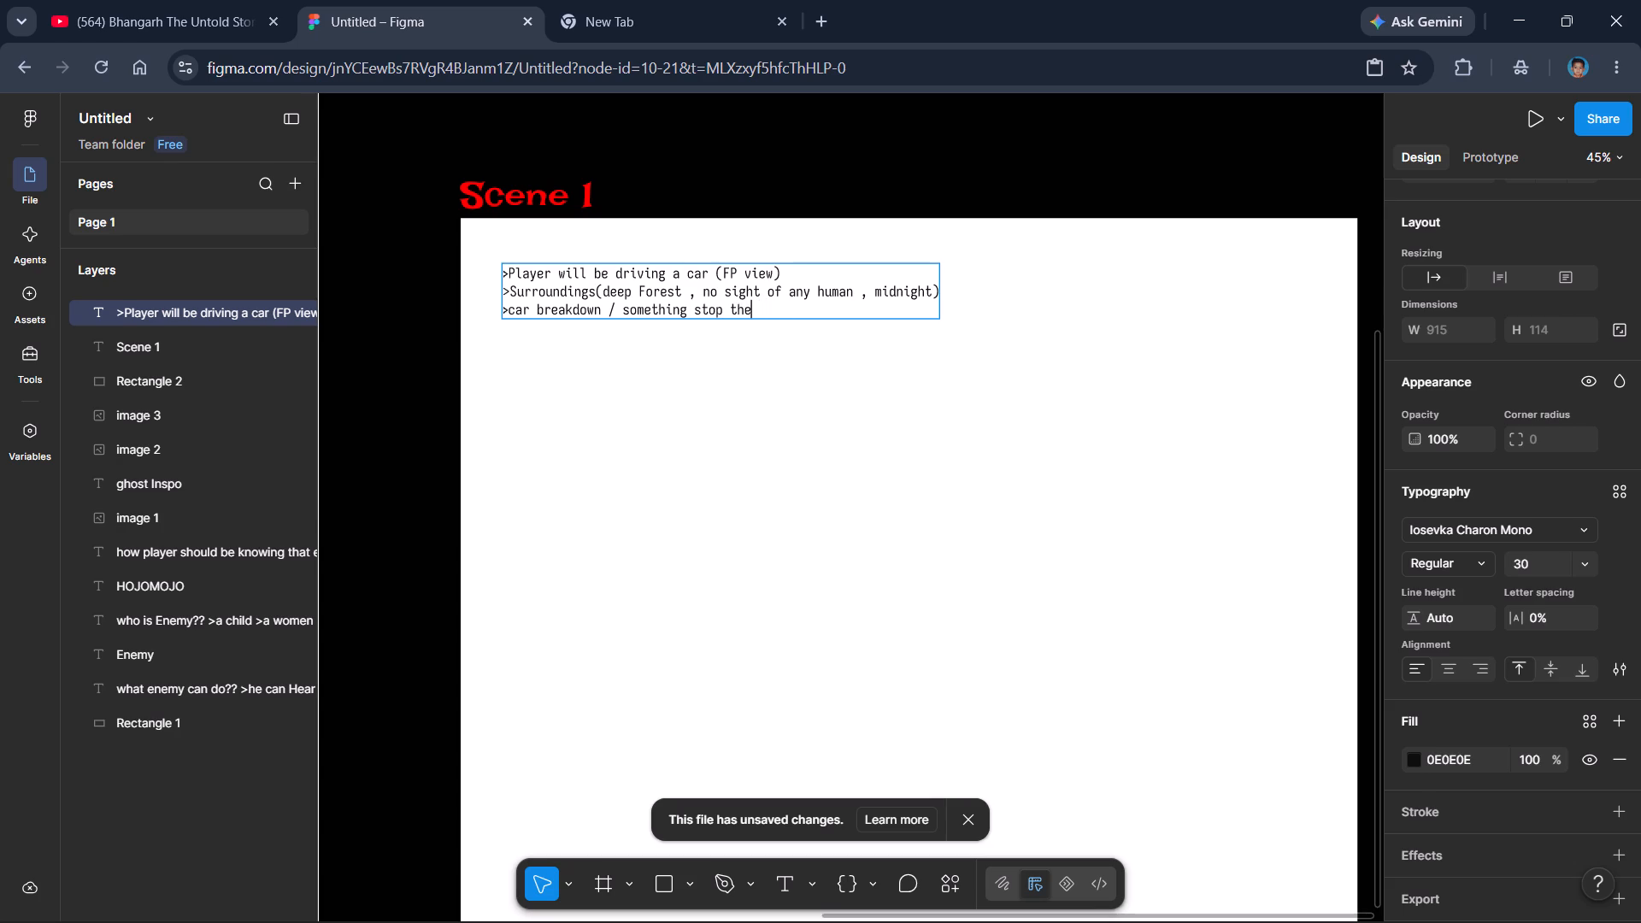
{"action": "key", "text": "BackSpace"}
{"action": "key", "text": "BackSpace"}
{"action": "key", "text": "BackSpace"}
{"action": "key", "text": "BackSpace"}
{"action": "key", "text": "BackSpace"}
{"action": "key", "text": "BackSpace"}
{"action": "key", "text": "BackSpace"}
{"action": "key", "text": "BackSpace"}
Add "comes in between" after "something" on the third line.
{"action": "type", "text": "comes"}
{"action": "key", "text": "space"}
{"action": "type", "text": "in between"}
{"action": "key", "text": "space"}
Finish the third line of the Scene 1 text with "the road" after "comes in between".
{"action": "type", "text": "road"}
{"action": "key", "text": "space"}
{"action": "key", "text": "BackSpace"}
{"action": "key", "text": "BackSpace"}
{"action": "key", "text": "BackSpace"}
{"action": "key", "text": "BackSpace"}
{"action": "key", "text": "BackSpace"}
{"action": "type", "text": "th"}
{"action": "key", "text": "space"}
{"action": "key", "text": "BackSpace"}
{"action": "type", "text": "e road"}
{"action": "key", "text": "space"}
Start a fourth line in the Scene 1 text reading ">Player has run away from".
{"action": "key", "text": "shift+Return"}
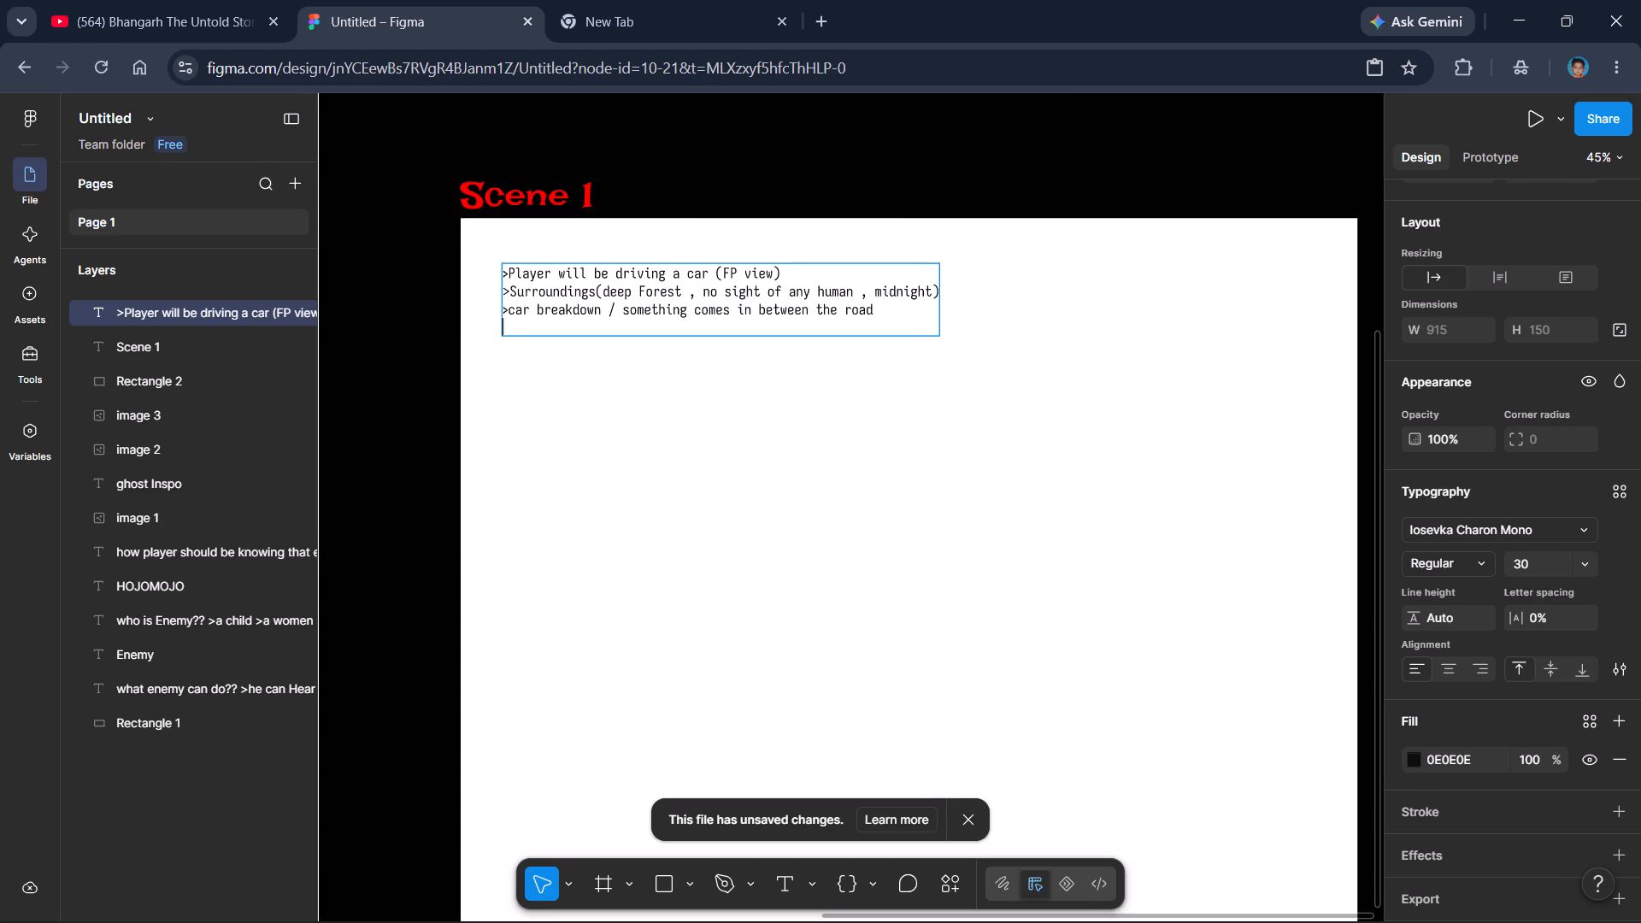
{"action": "key", "text": "shift+greater"}
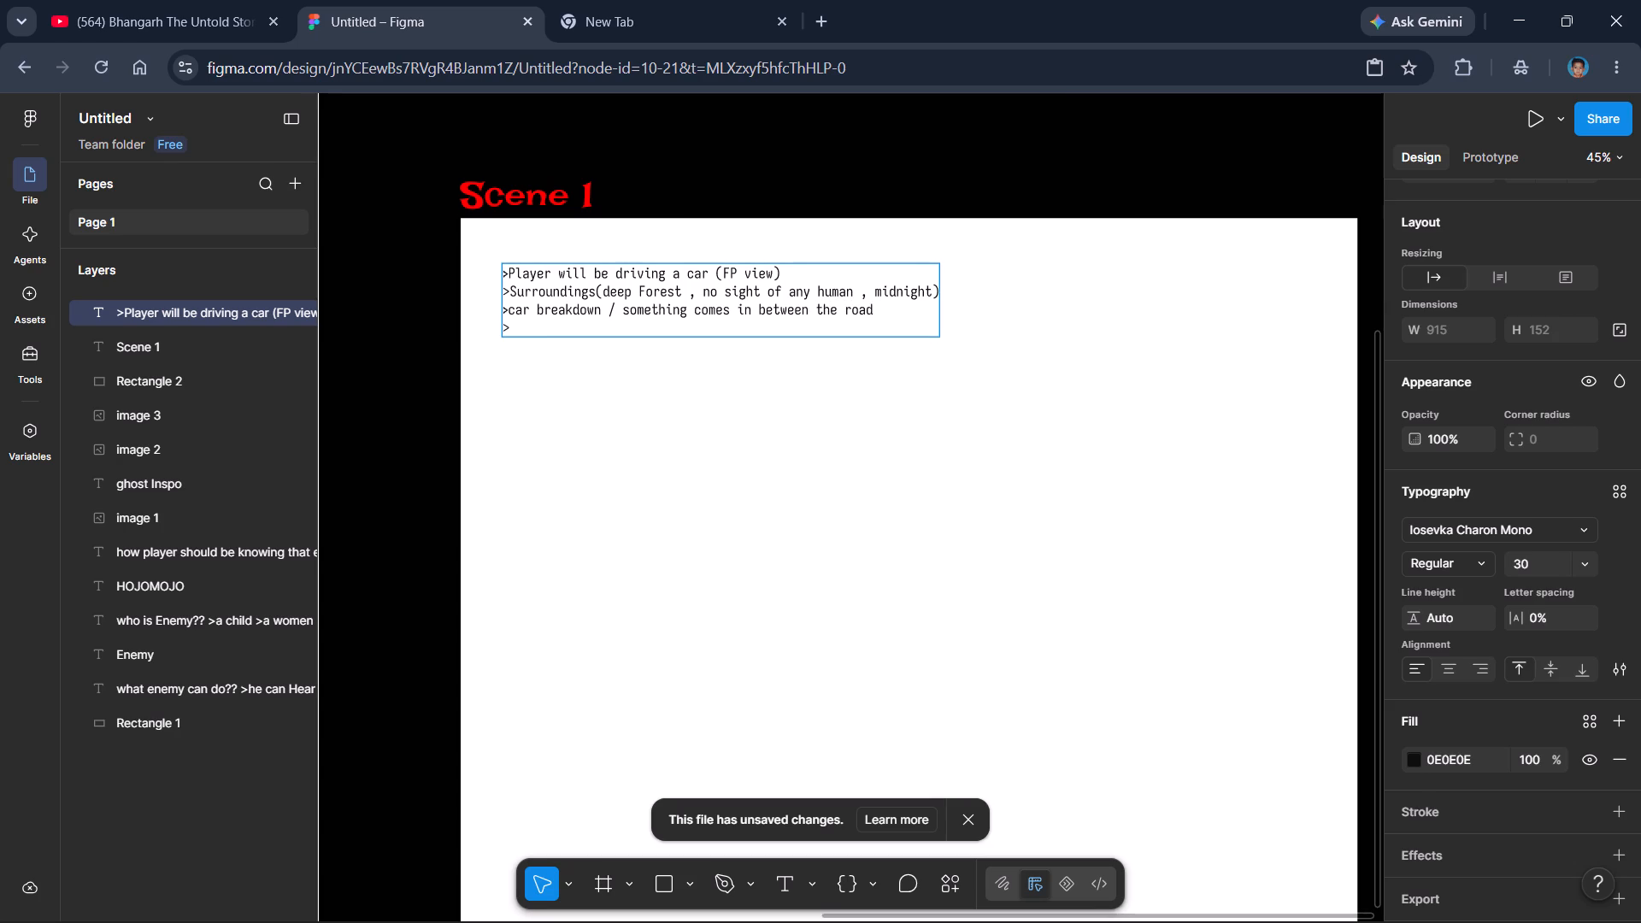
{"action": "type", "text": "Pla"}
{"action": "type", "text": "yer has"}
{"action": "key", "text": "space"}
{"action": "type", "text": "run"}
{"action": "key", "text": "space"}
{"action": "type", "text": "fr"}
{"action": "key", "text": "BackSpace"}
{"action": "key", "text": "BackSpace"}
{"action": "type", "text": "awat"}
{"action": "key", "text": "BackSpace"}
{"action": "type", "text": "y from"}
{"action": "key", "text": "space"}
Complete the fourth line with "Enemy into forests".
{"action": "type", "text": "Ene"}
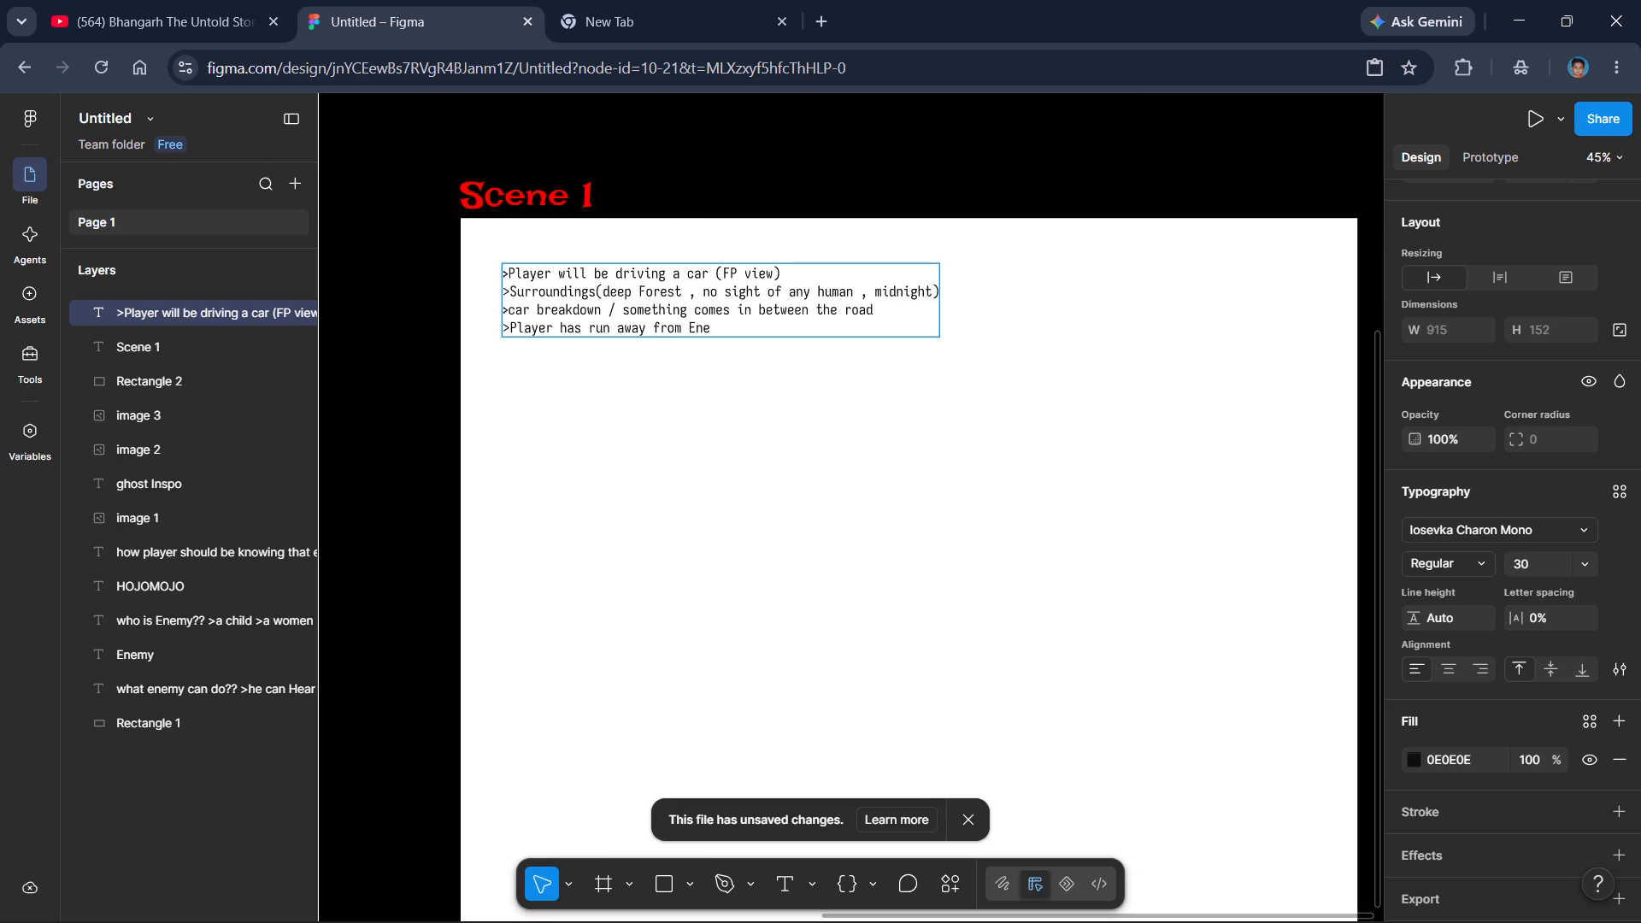
{"action": "type", "text": "my into"}
{"action": "key", "text": "space"}
{"action": "type", "text": "forests"}
{"action": "key", "text": "space"}
Start a fifth line in the Scene 1 text with the ">" marker.
{"action": "key", "text": "shift+Return"}
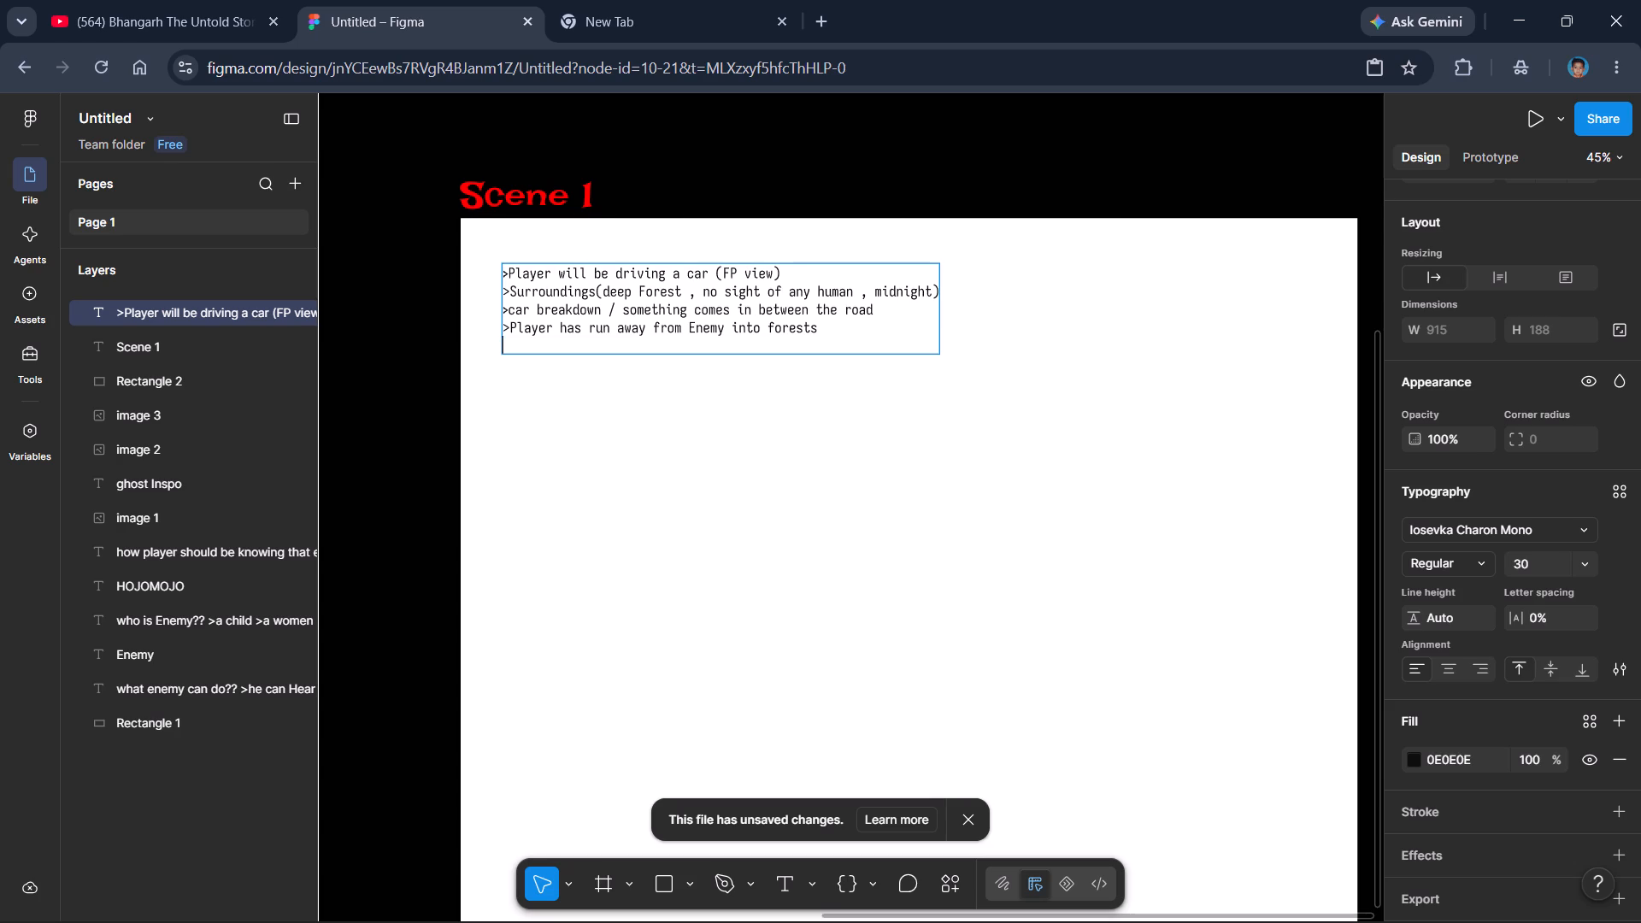
{"action": "key", "text": "shift+less"}
{"action": "key", "text": "BackSpace"}
{"action": "type", "text": ">"}
{"action": "key", "text": "space"}
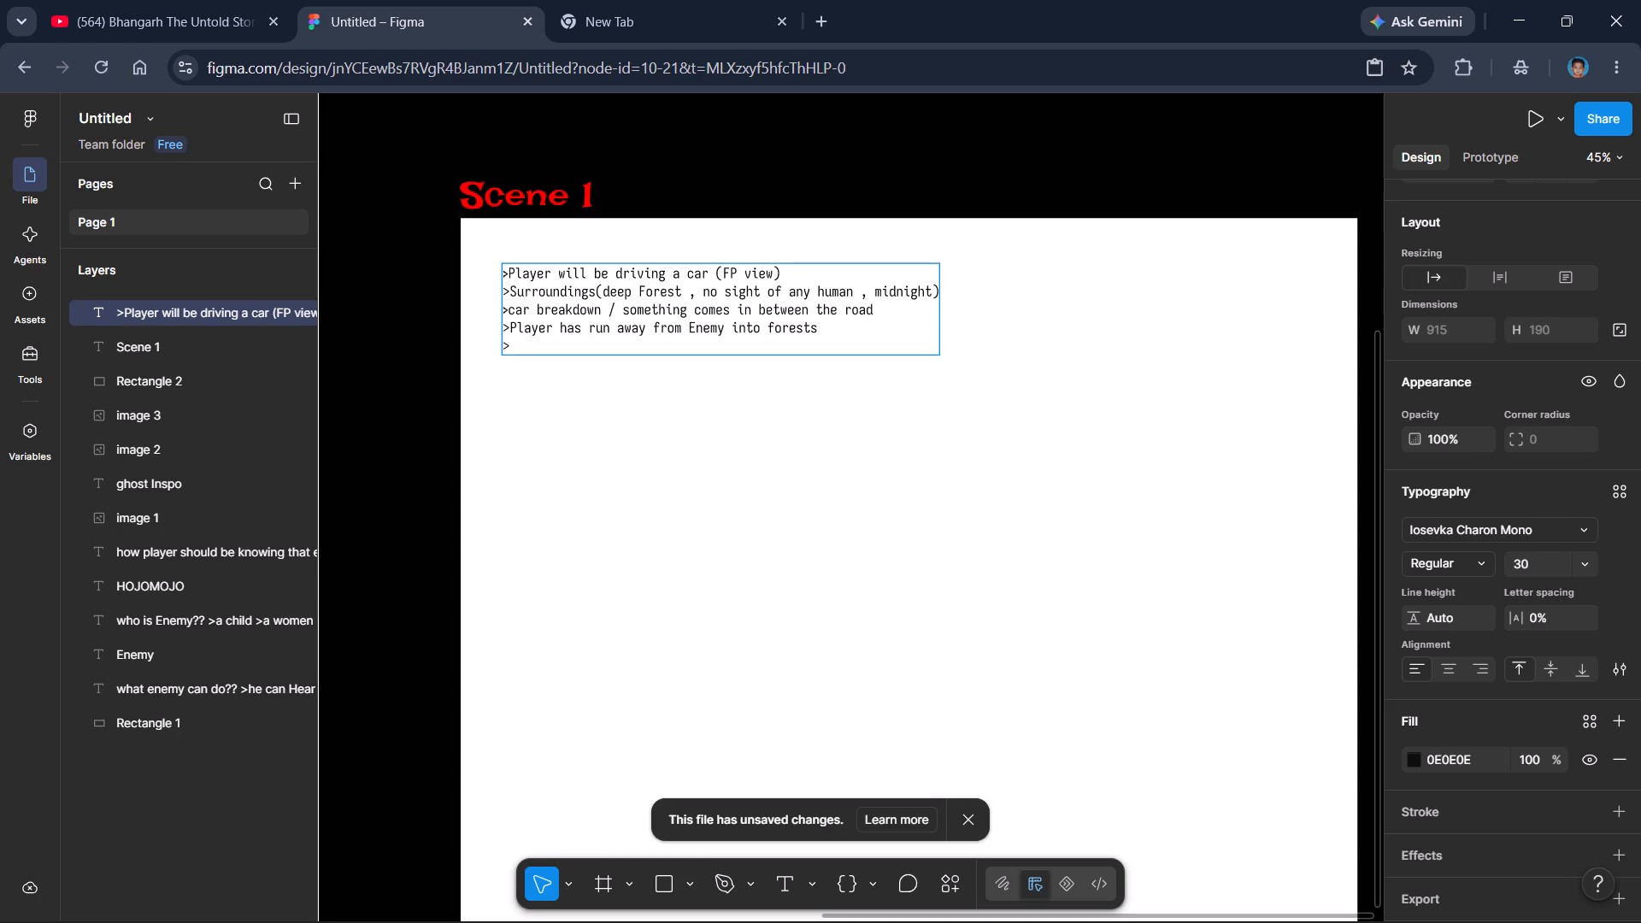
{"action": "key", "text": "BackSpace"}
Look over the Enemy board and the Scene 1 notes on the canvas.
{"action": "scroll", "coordinate": [674, 478], "scroll_direction": "down", "scroll_amount": 2}
{"action": "scroll", "coordinate": [674, 478], "scroll_direction": "up", "scroll_amount": 3}
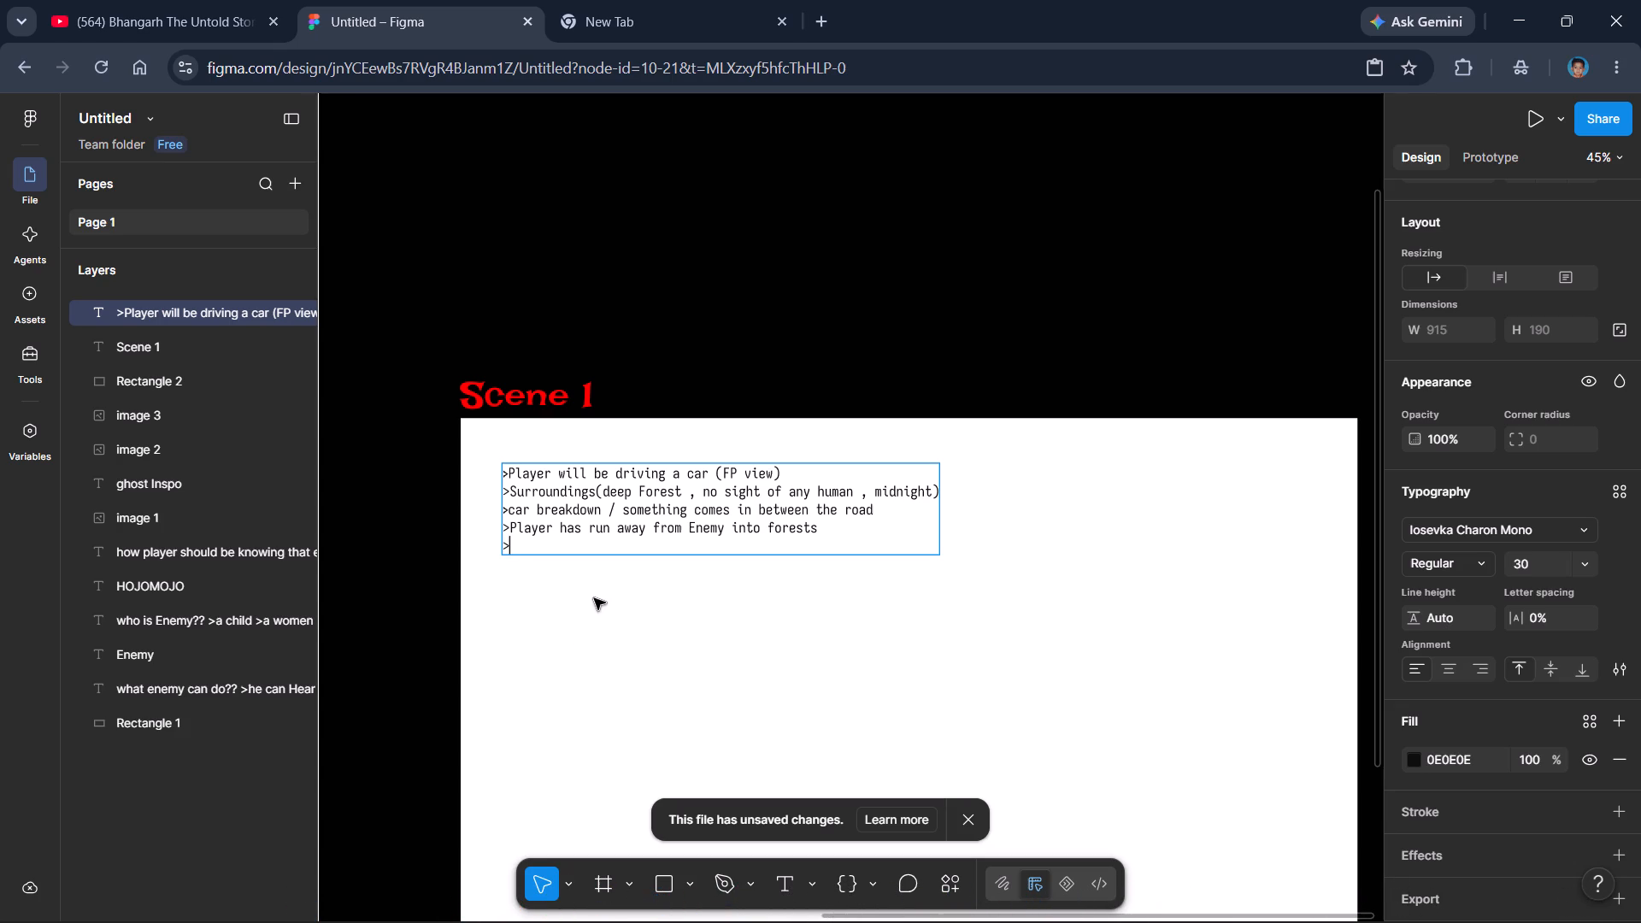
{"action": "scroll", "coordinate": [594, 598], "scroll_direction": "down", "scroll_amount": 1}
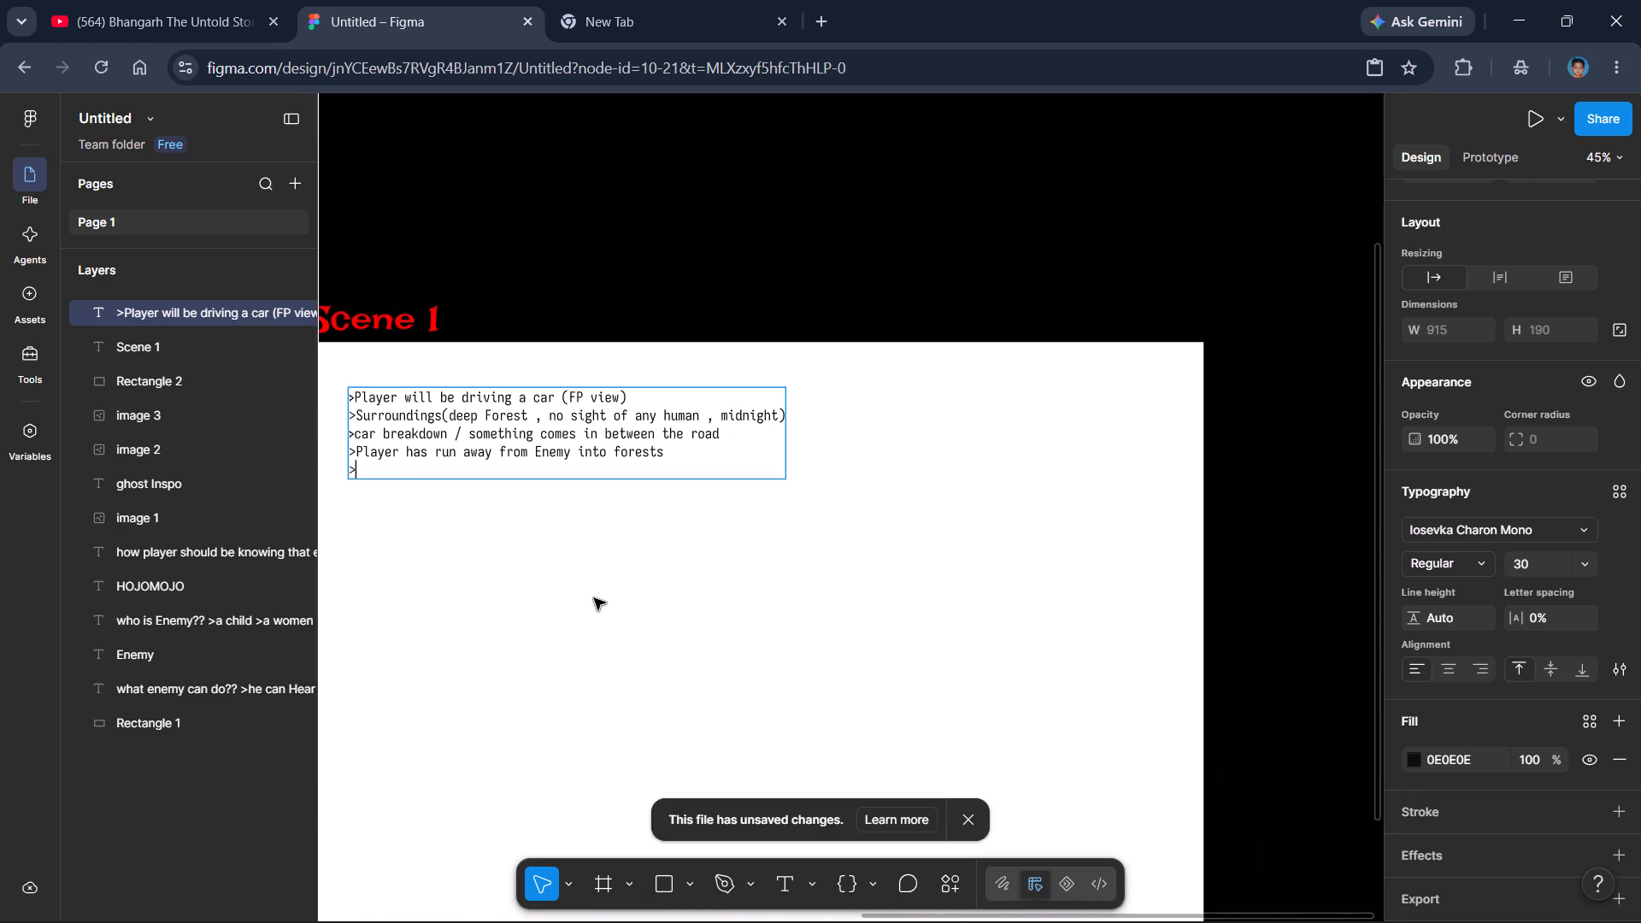
{"action": "scroll", "coordinate": [594, 598], "scroll_direction": "down", "scroll_amount": 1}
{"action": "scroll", "coordinate": [594, 598], "scroll_direction": "right", "scroll_amount": 1}
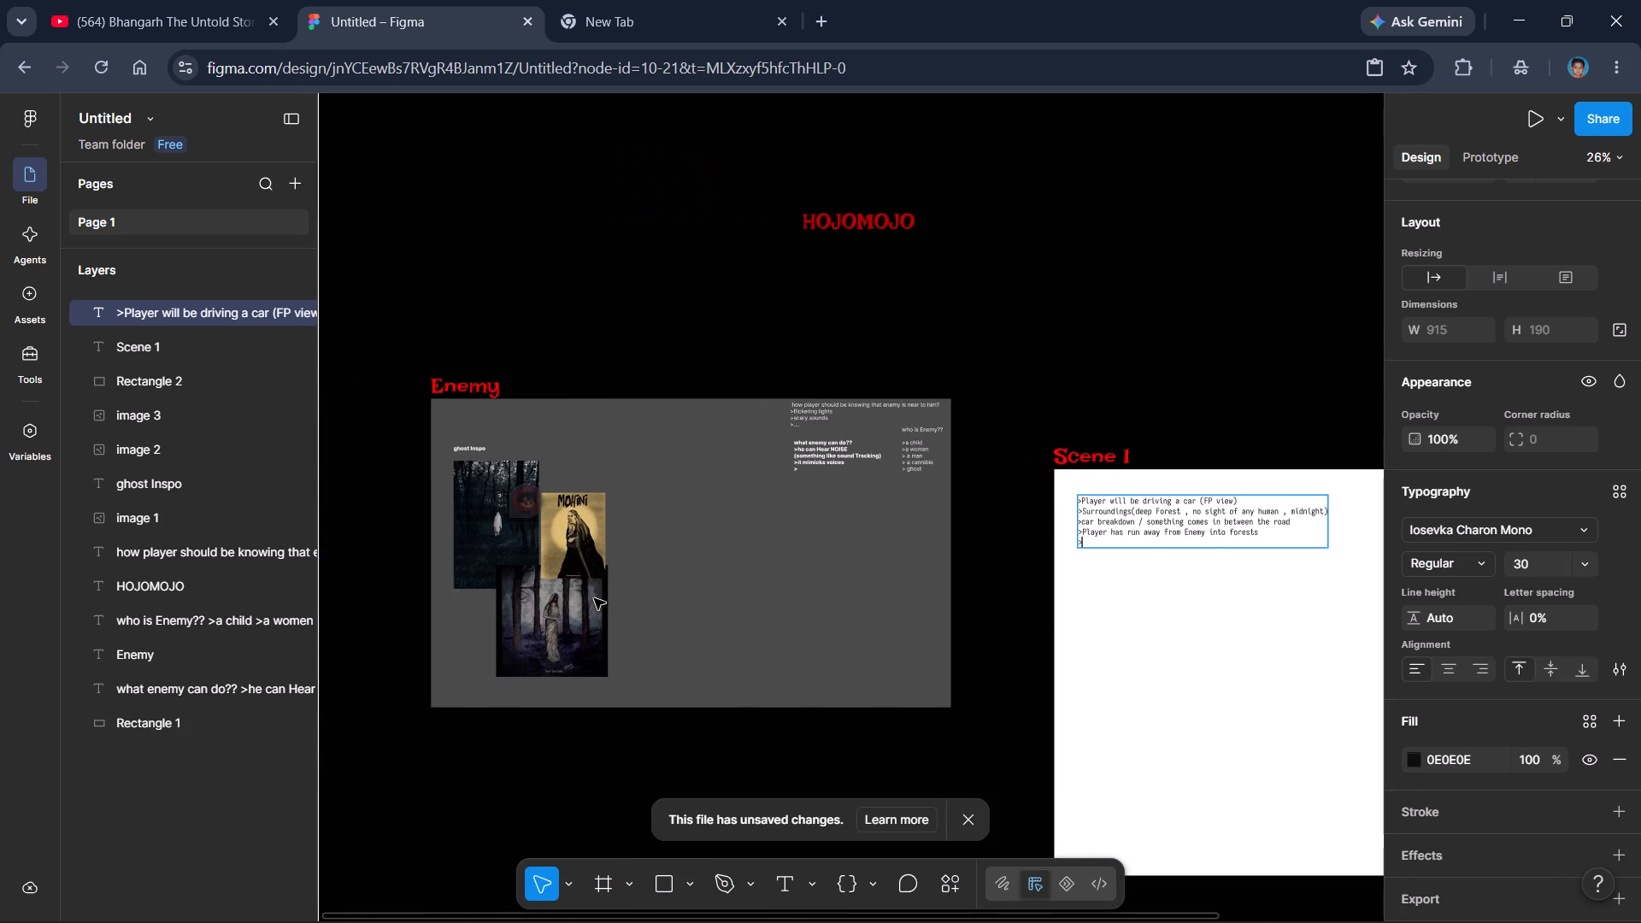
{"action": "scroll", "coordinate": [594, 598], "scroll_direction": "right", "scroll_amount": 1}
{"action": "scroll", "coordinate": [594, 598], "scroll_direction": "left", "scroll_amount": 1}
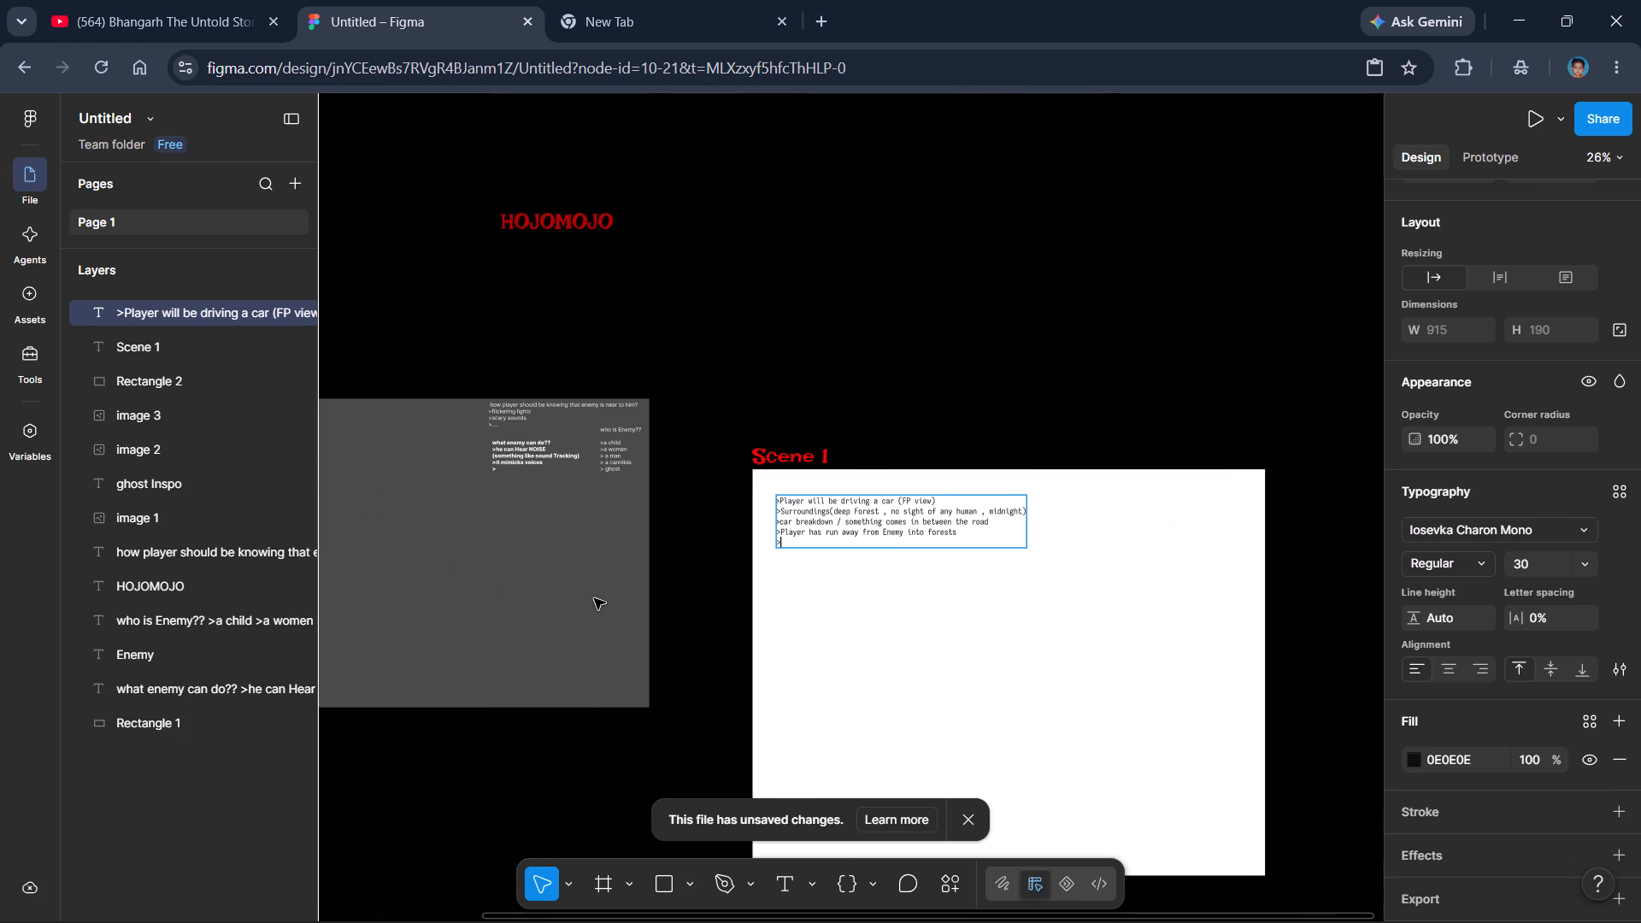
{"action": "scroll", "coordinate": [594, 598], "scroll_direction": "left", "scroll_amount": 2}
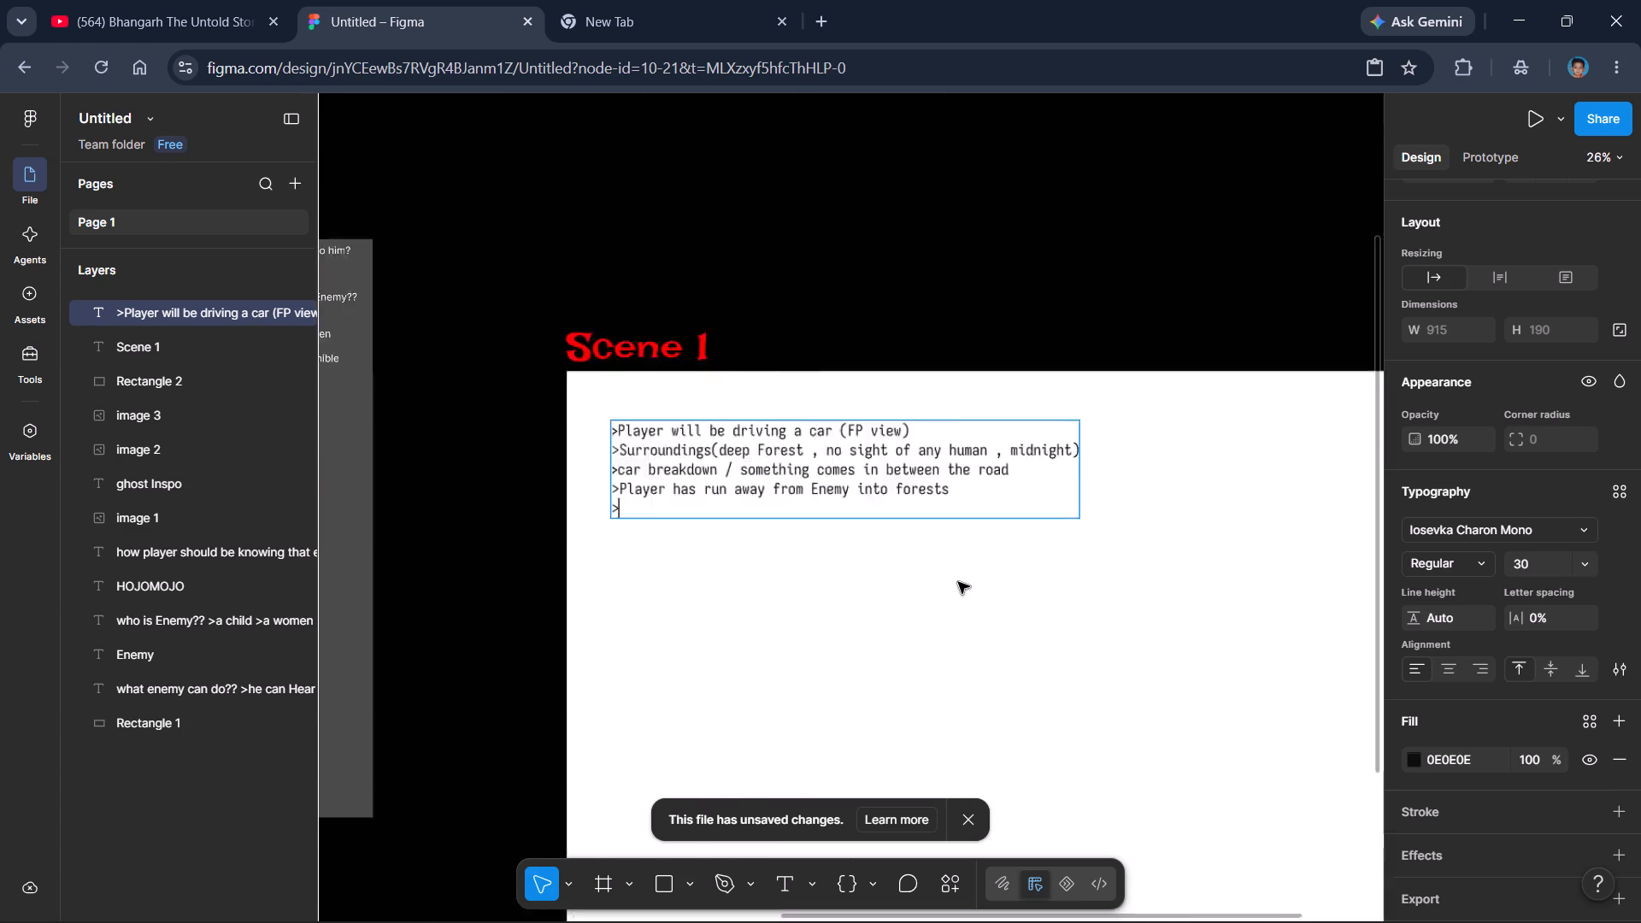
{"action": "scroll", "coordinate": [958, 582], "scroll_direction": "right", "scroll_amount": 1}
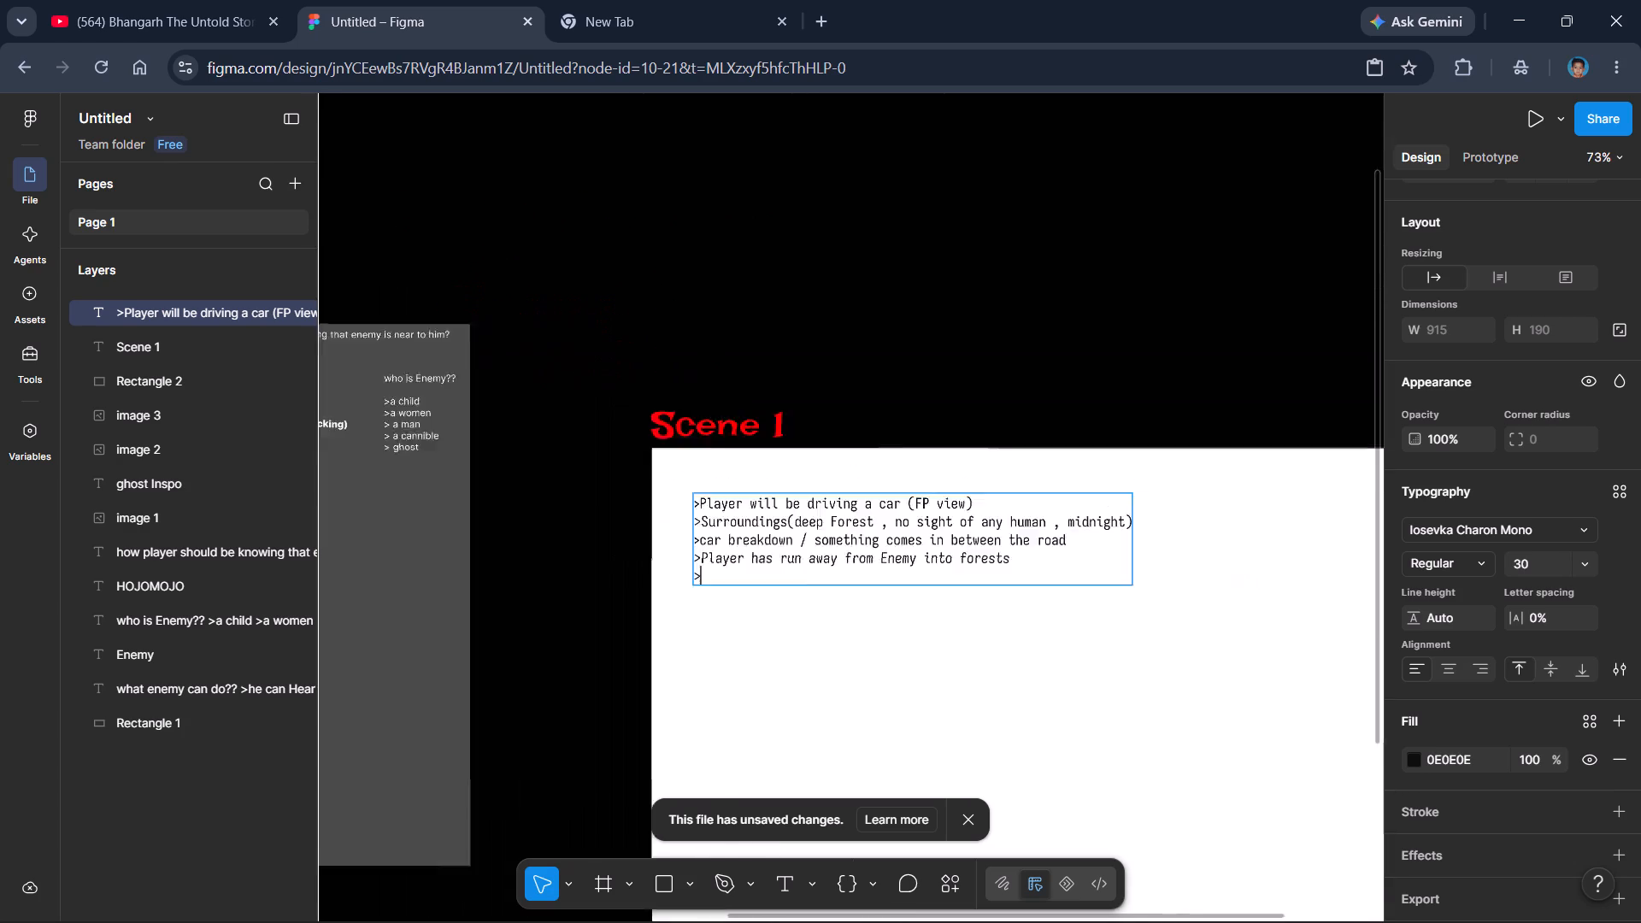
{"action": "scroll", "coordinate": [958, 582], "scroll_direction": "left", "scroll_amount": 1}
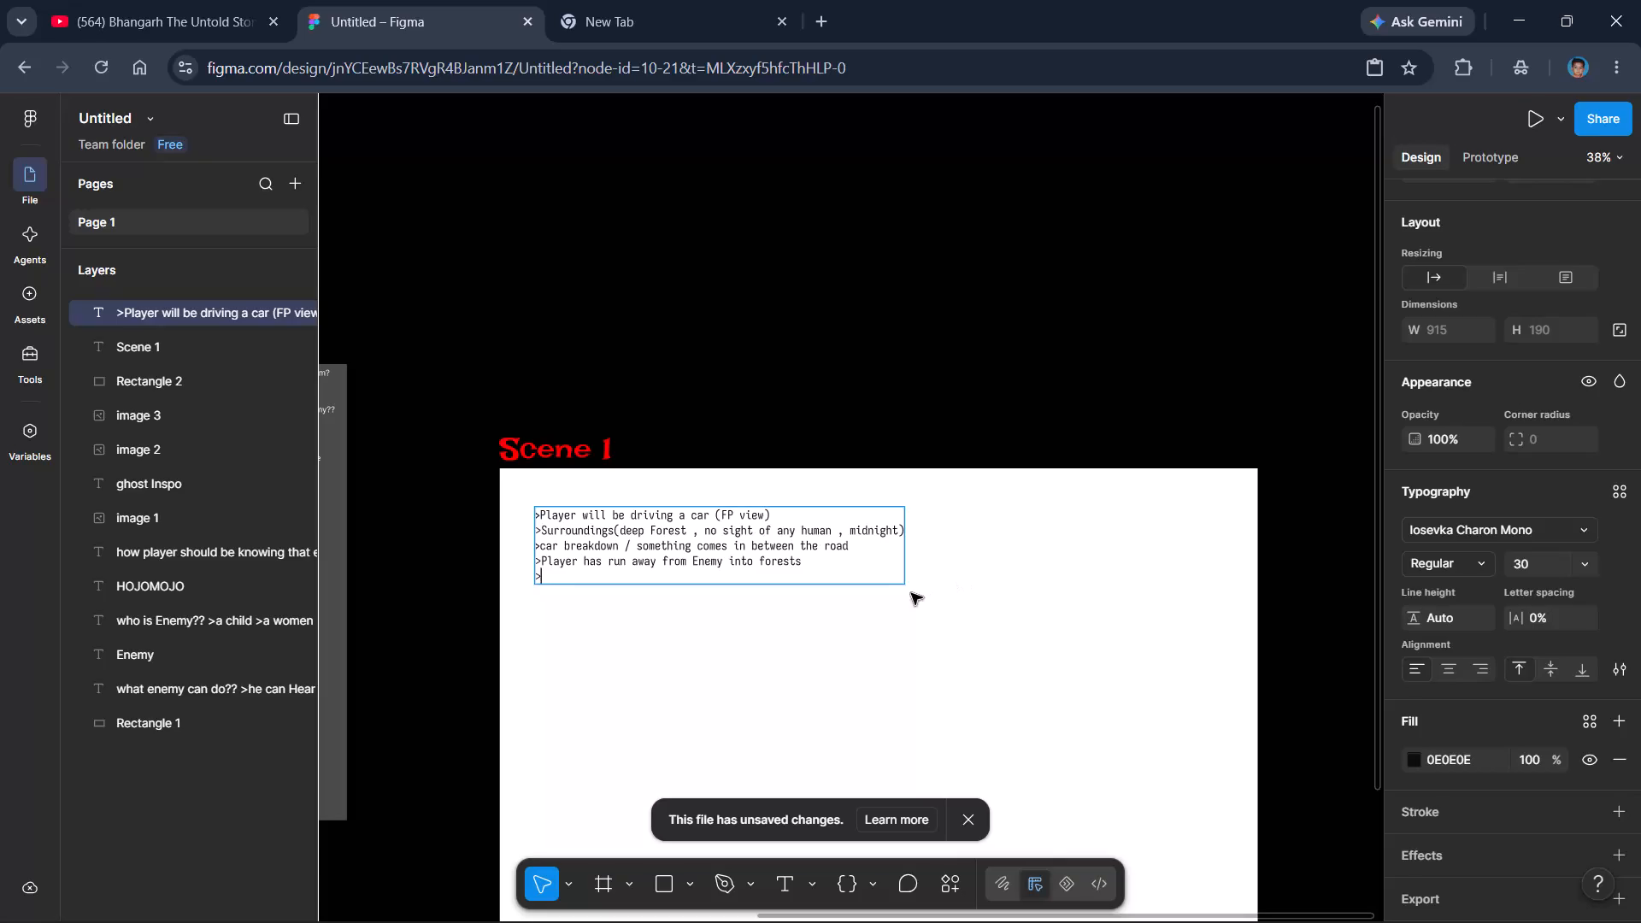
Finish editing the Scene 1 text and move the block to the upper right corner of the white rectangle.
{"action": "left_click", "coordinate": [602, 607]}
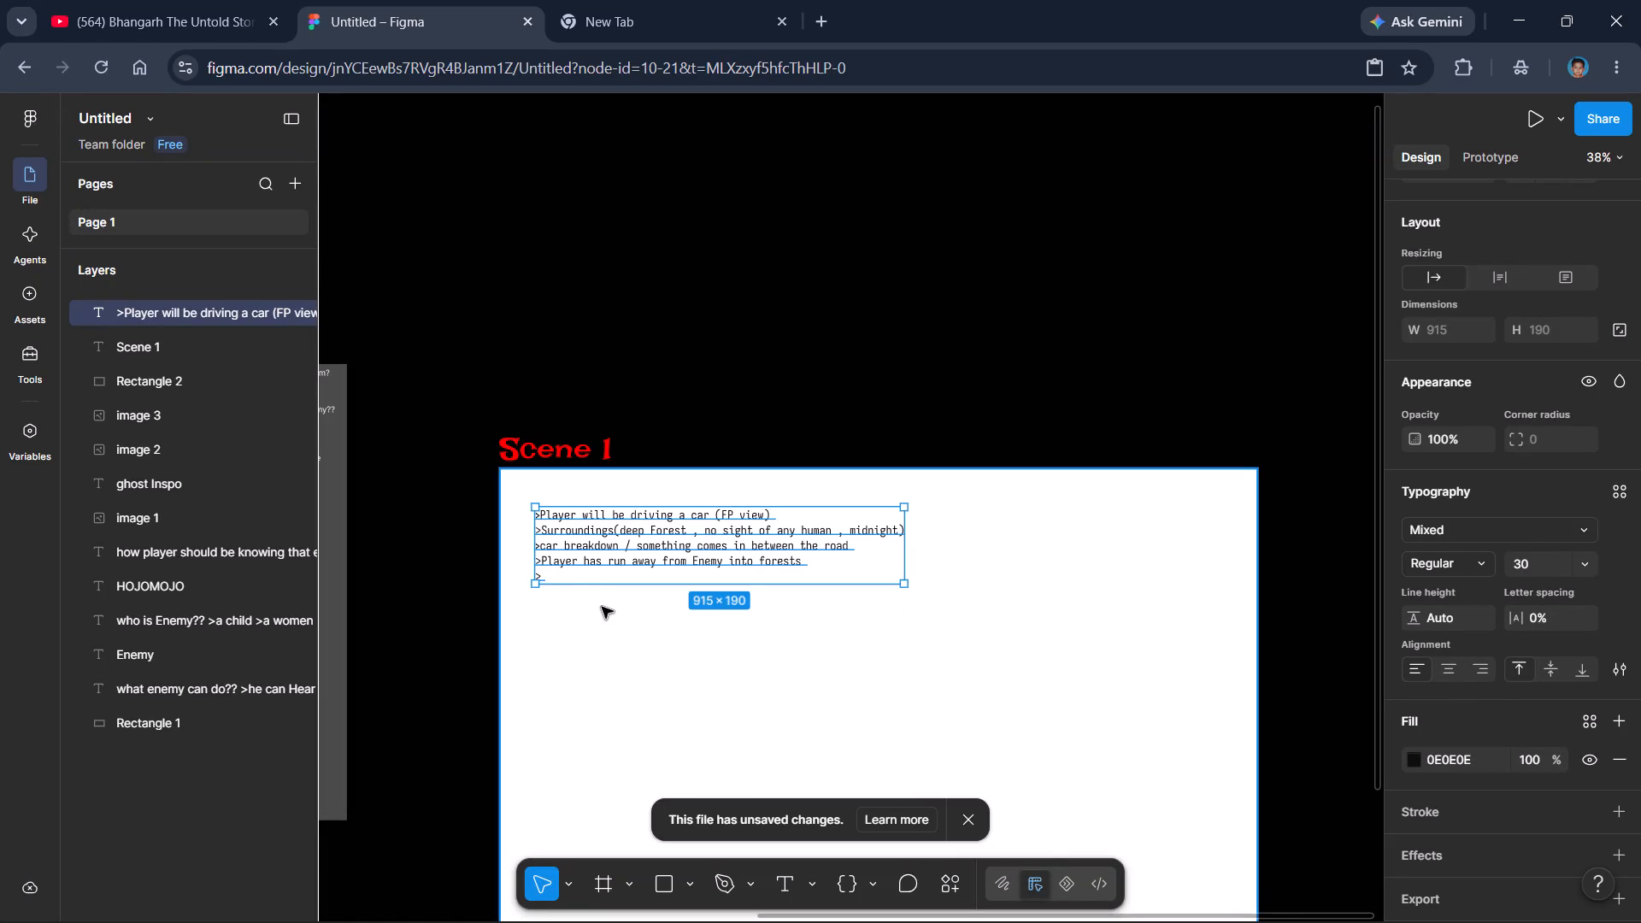
{"action": "left_click_drag", "start_coordinate": [643, 549], "coordinate": [731, 558]}
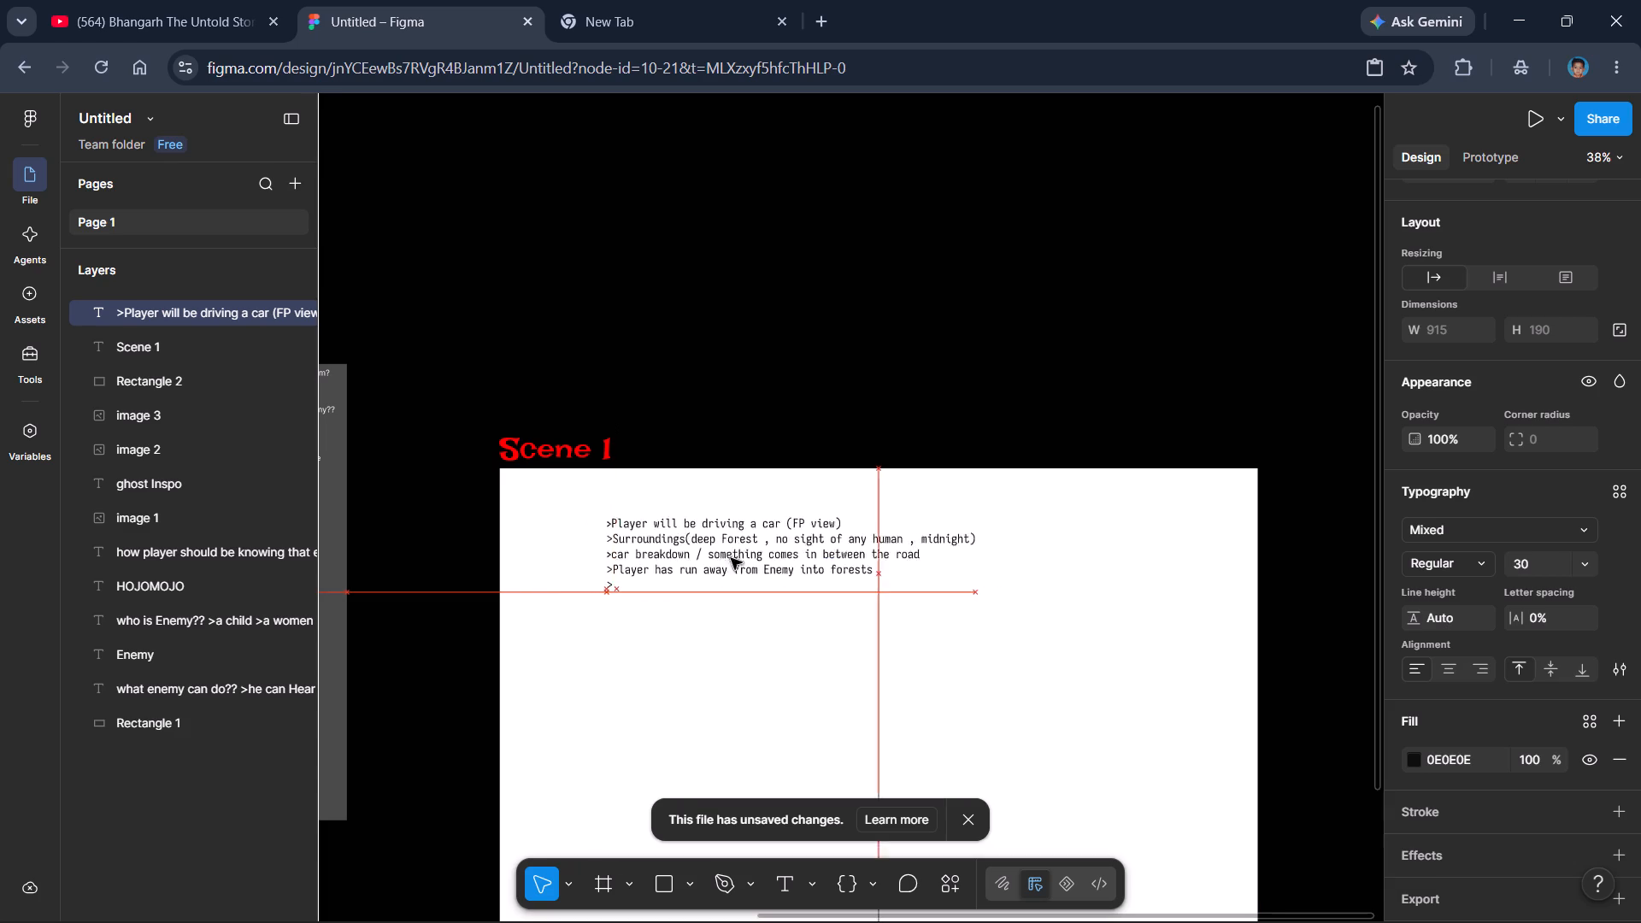
{"action": "left_click_drag", "start_coordinate": [731, 558], "coordinate": [1016, 524]}
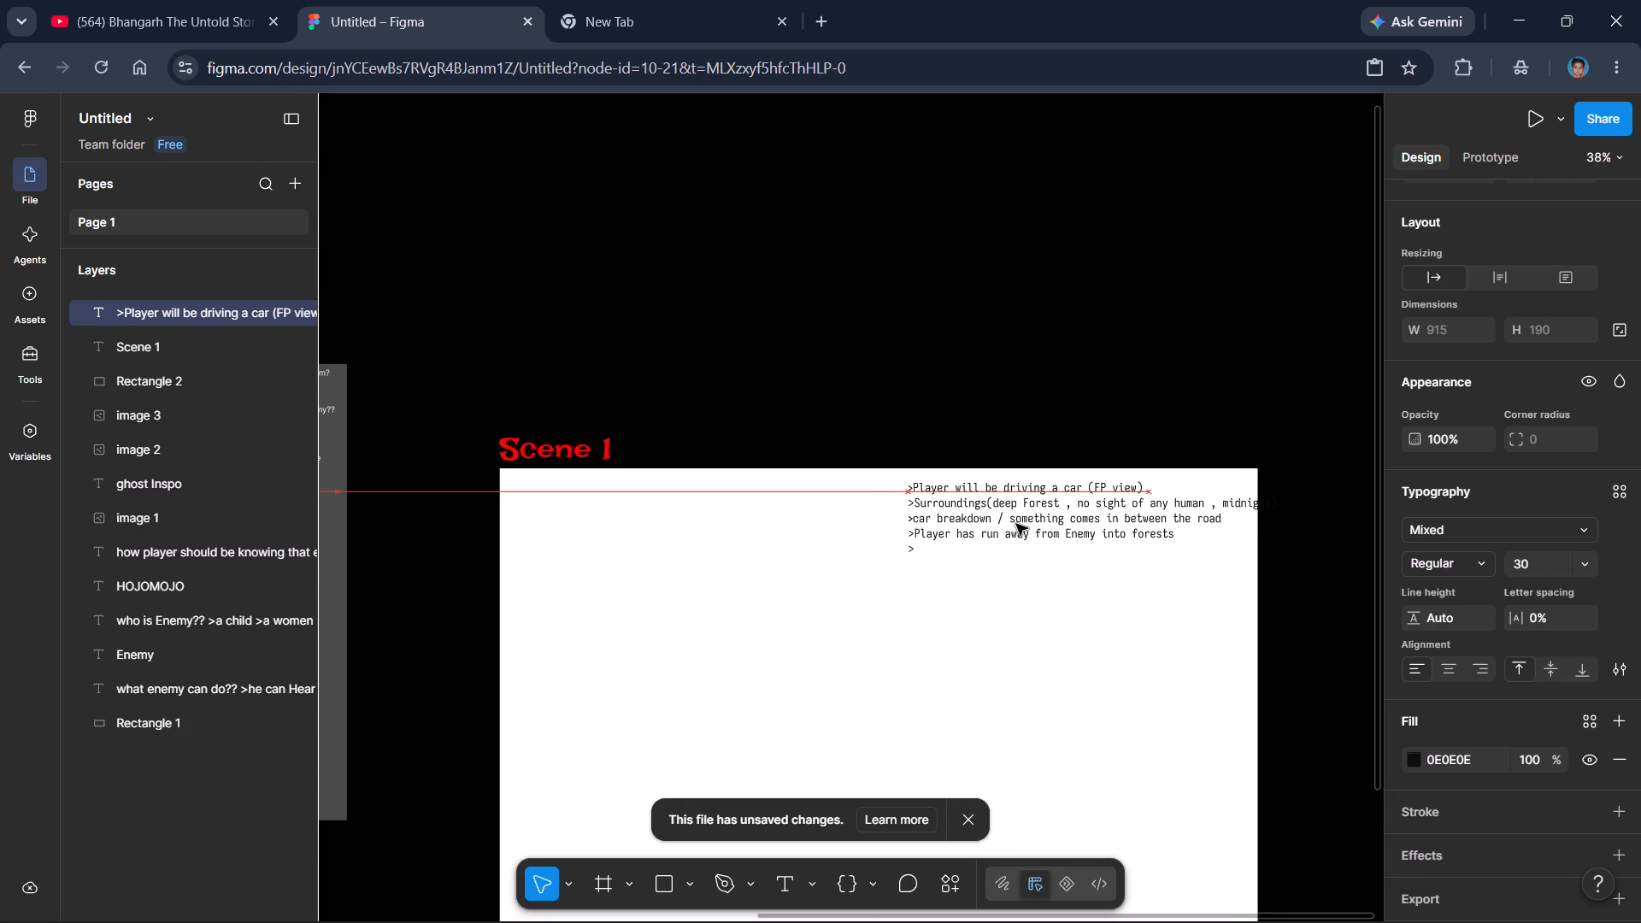
{"action": "left_click_drag", "start_coordinate": [1016, 524], "coordinate": [997, 526]}
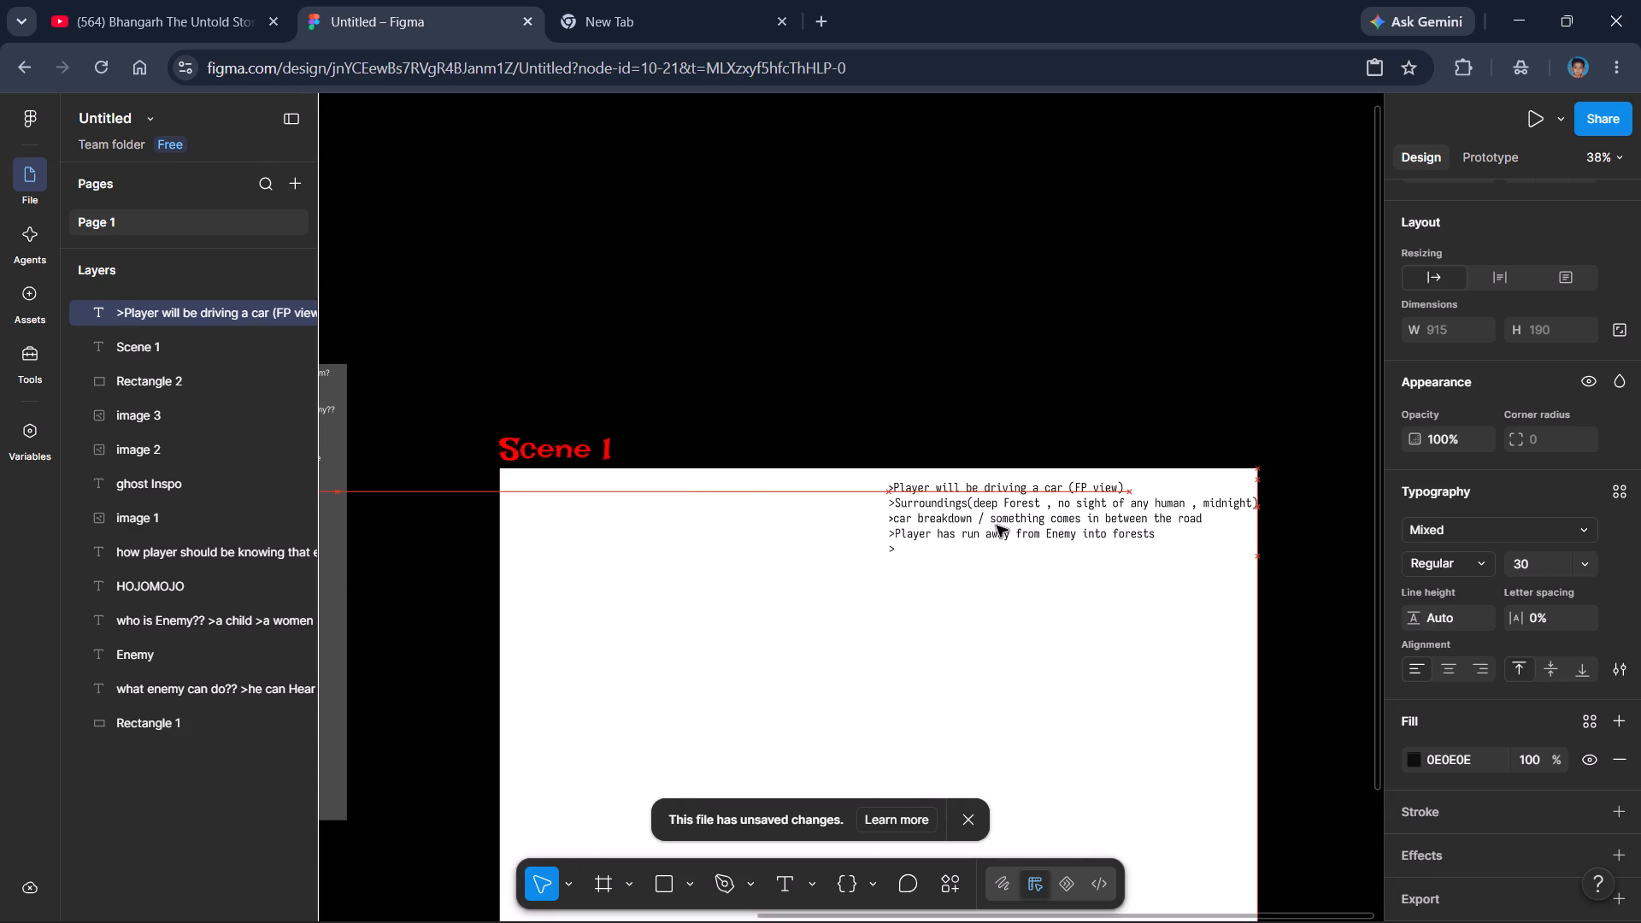
{"action": "left_click_drag", "start_coordinate": [997, 526], "coordinate": [997, 526]}
Draw a rectangle about 900 × 182 over the Scene 1 text and bring the text layer in front of it.
{"action": "left_click", "coordinate": [669, 886]}
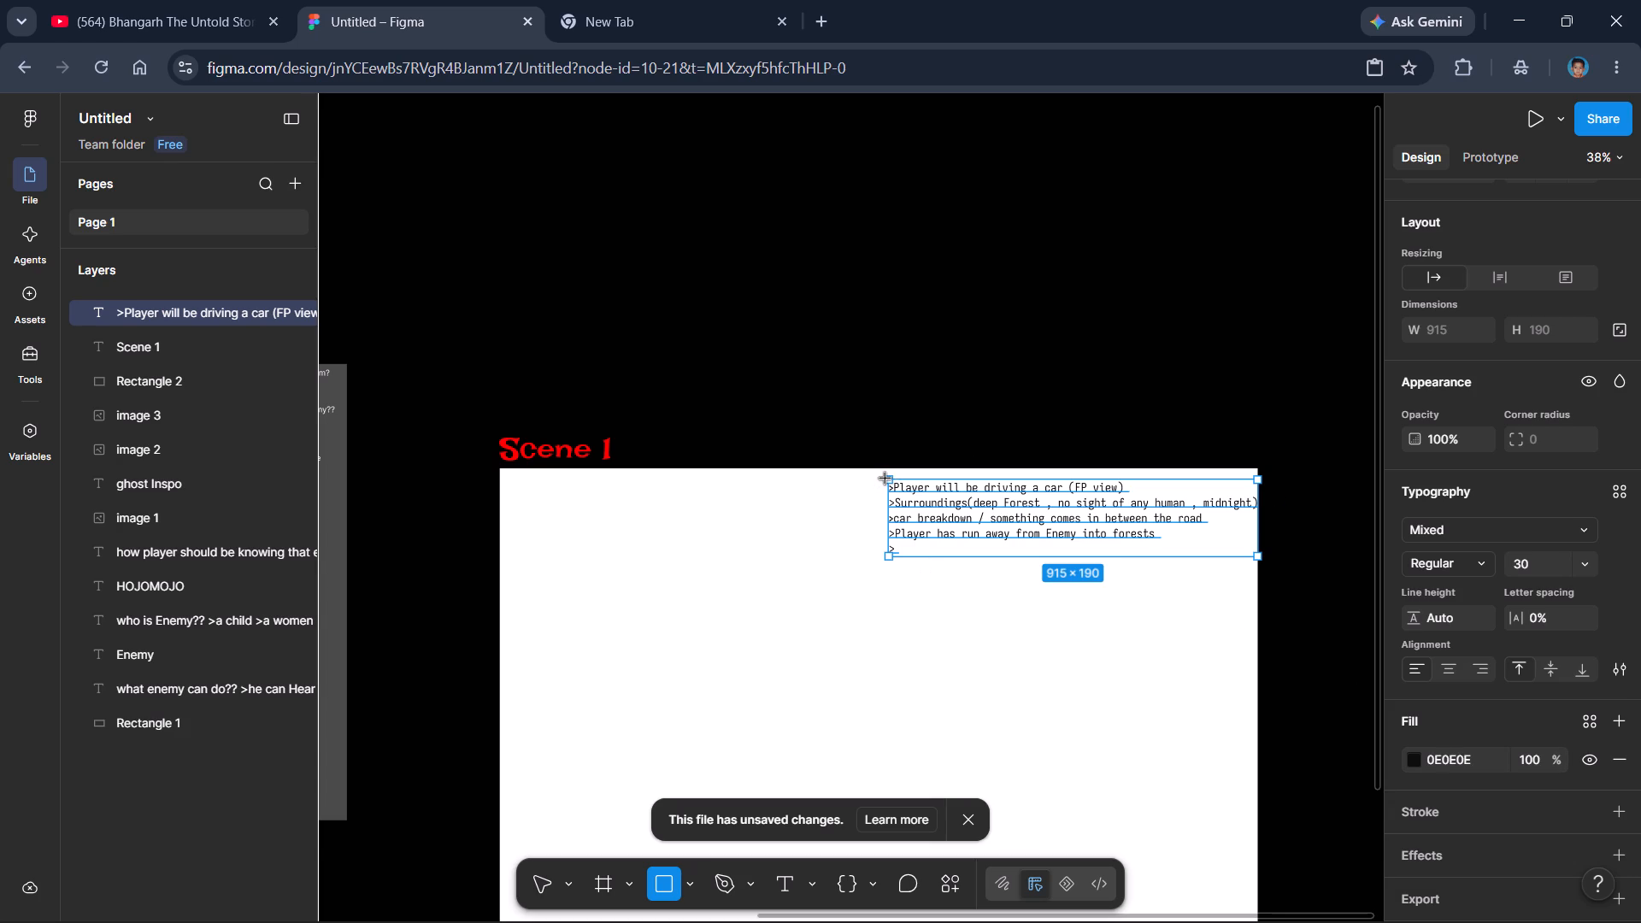
{"action": "left_click_drag", "start_coordinate": [884, 479], "coordinate": [1072, 575]}
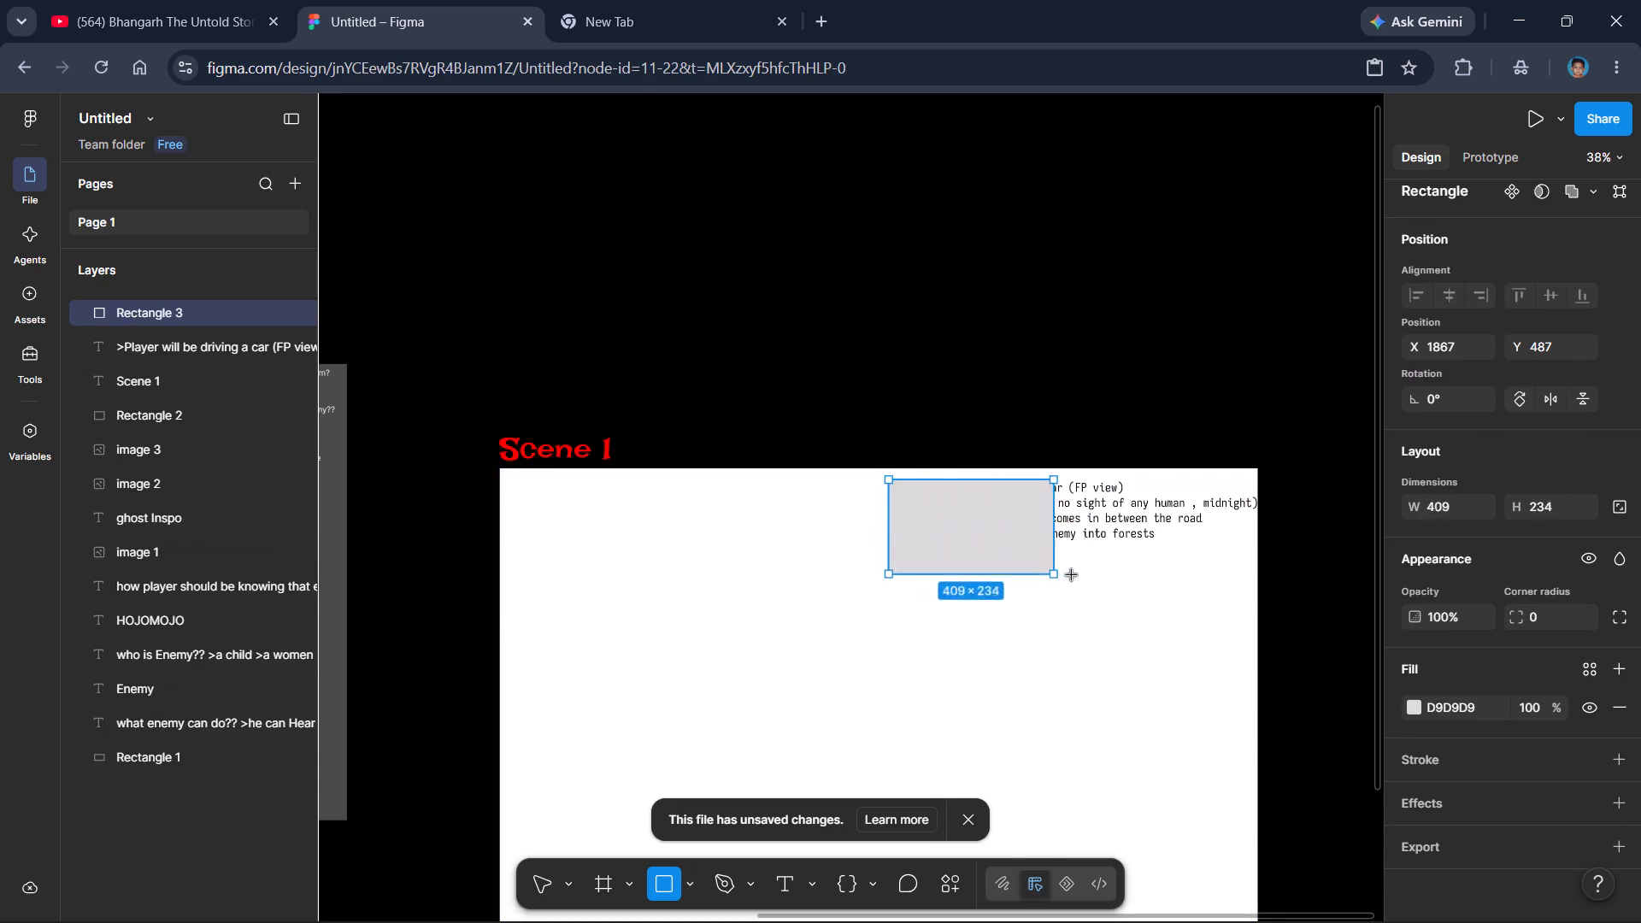
{"action": "left_click_drag", "start_coordinate": [1072, 575], "coordinate": [1251, 551]}
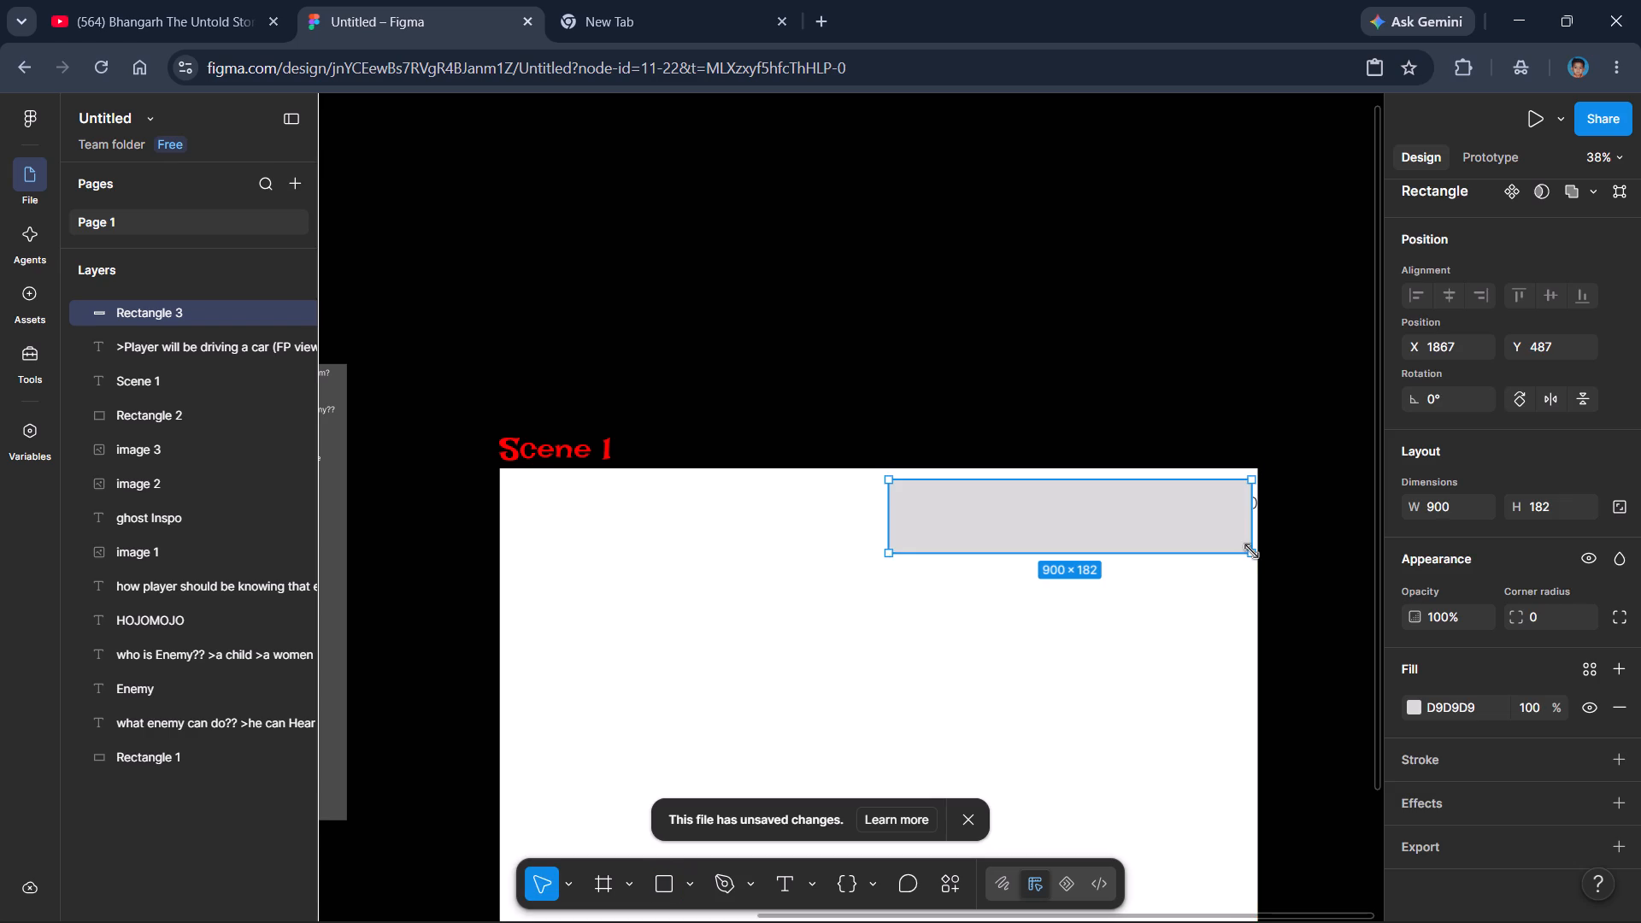
{"action": "left_click_drag", "start_coordinate": [169, 351], "coordinate": [175, 297]}
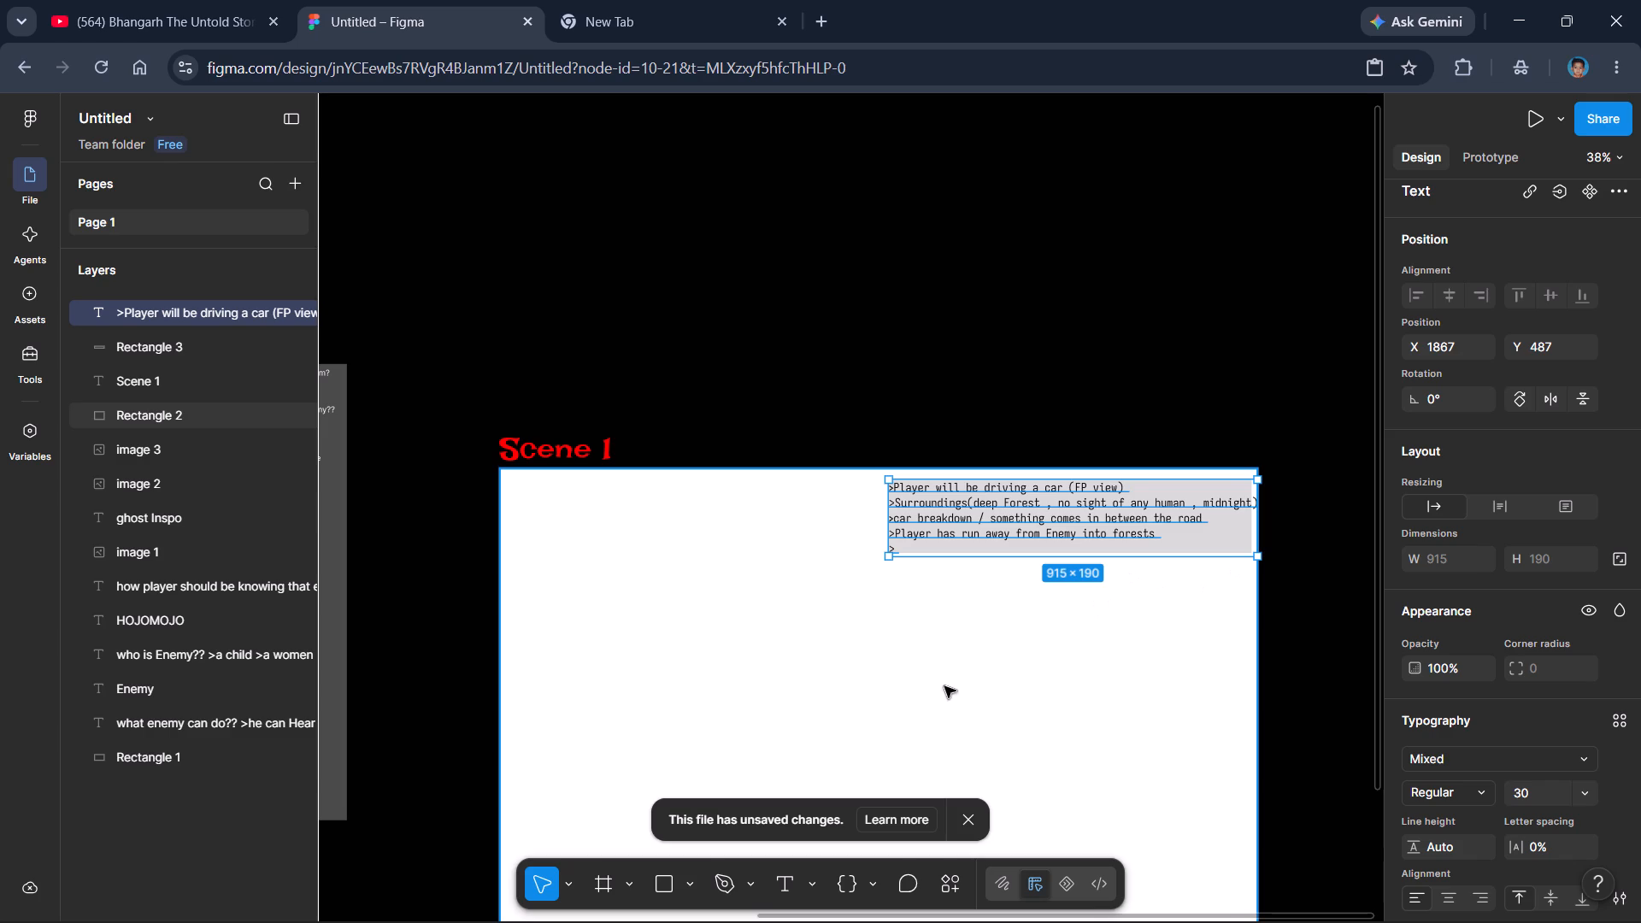
{"action": "left_click", "coordinate": [957, 361]}
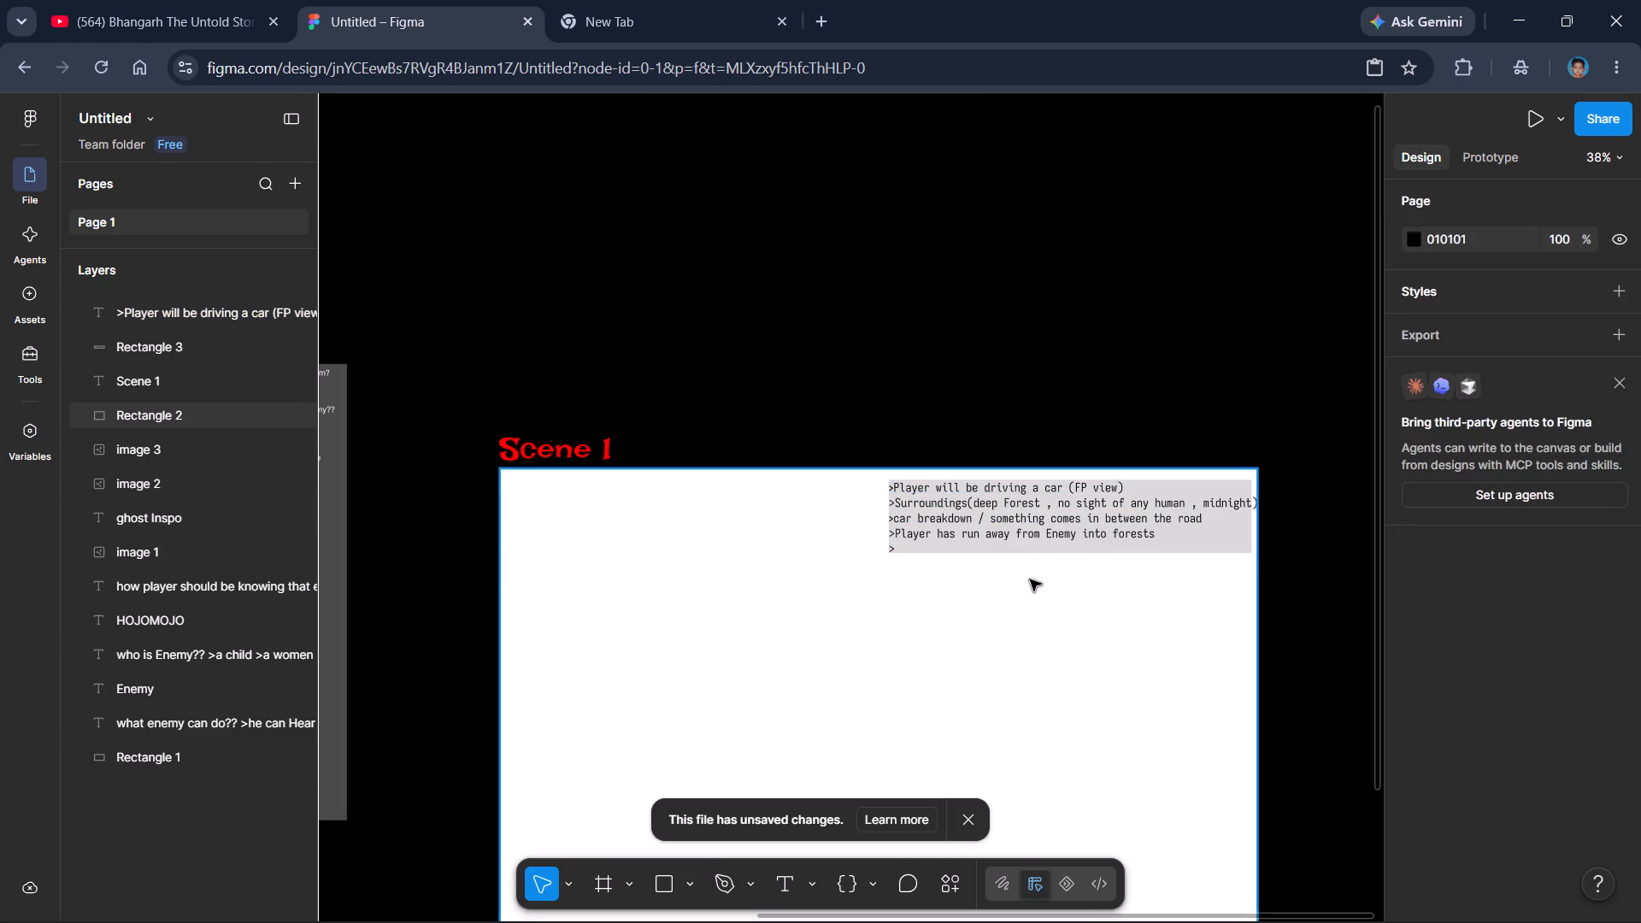
Shift the white Scene 1 background rectangle (Rectangle 2) slightly up and to the left.
{"action": "left_click_drag", "start_coordinate": [1030, 579], "coordinate": [1020, 538]}
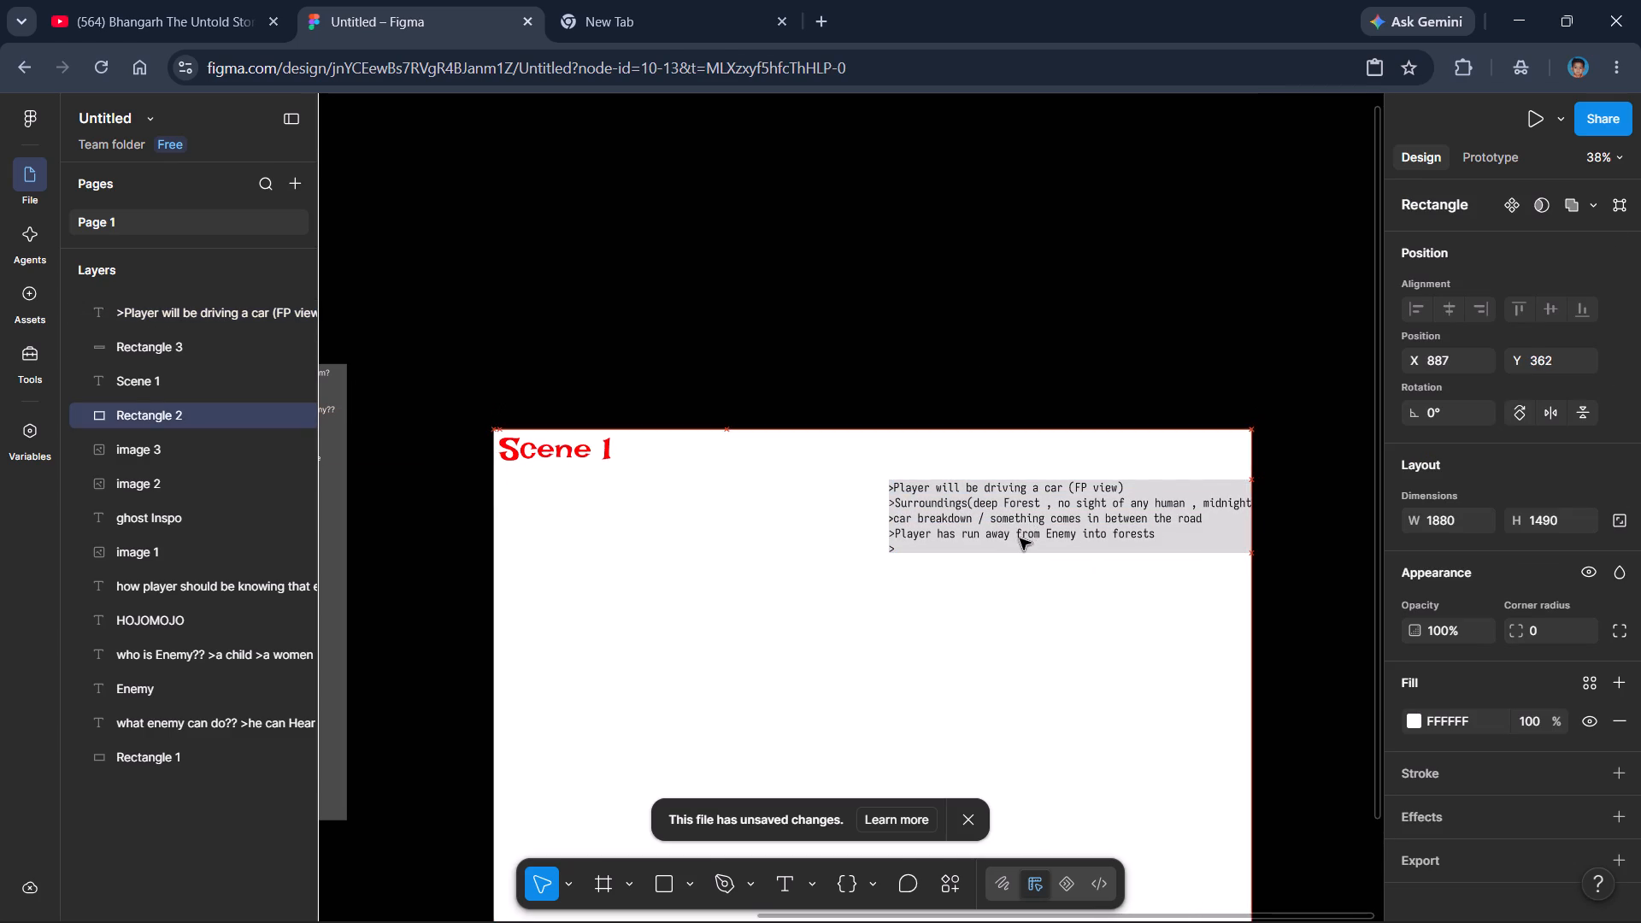
{"action": "left_click_drag", "start_coordinate": [1020, 538], "coordinate": [1022, 583]}
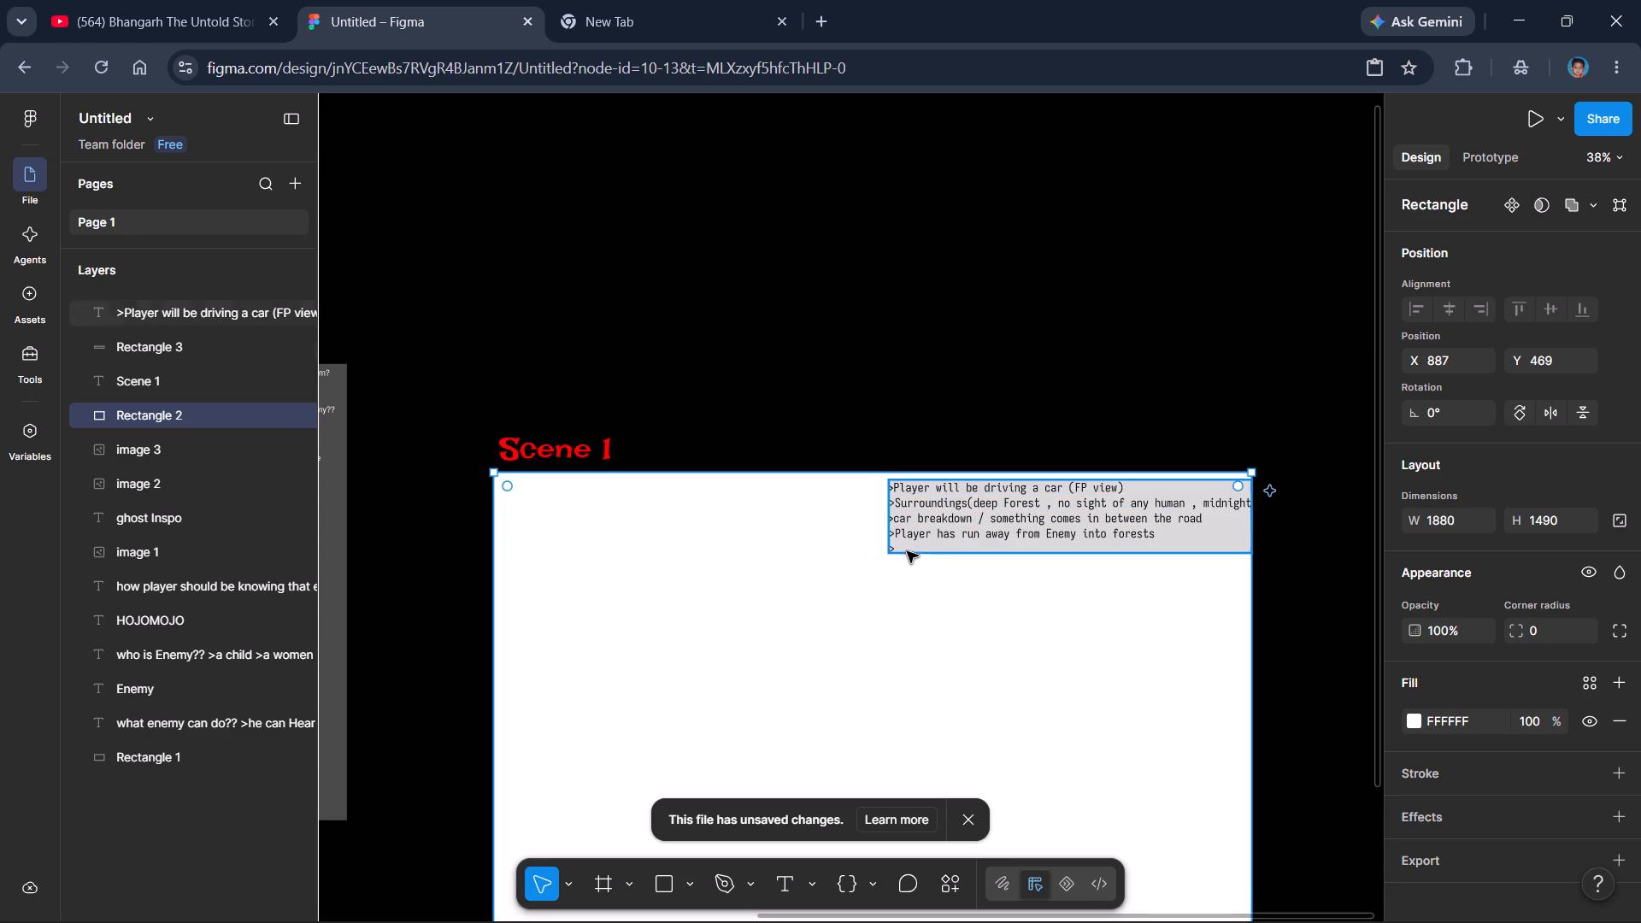
{"action": "left_click_drag", "start_coordinate": [938, 554], "coordinate": [940, 550]}
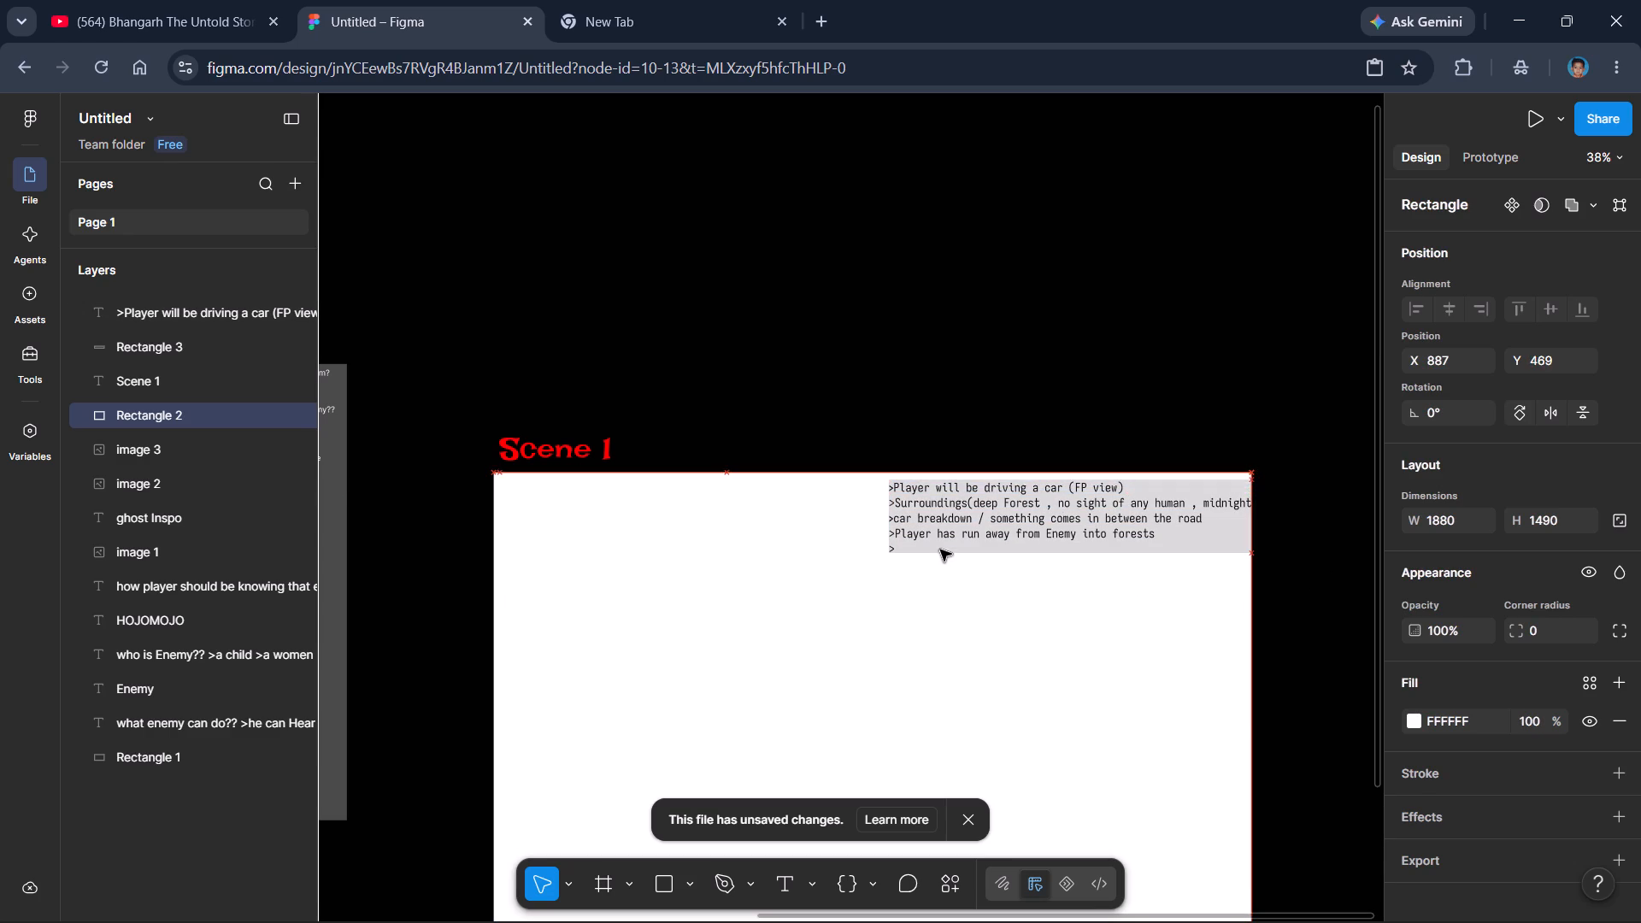
{"action": "left_click_drag", "start_coordinate": [940, 550], "coordinate": [939, 542]}
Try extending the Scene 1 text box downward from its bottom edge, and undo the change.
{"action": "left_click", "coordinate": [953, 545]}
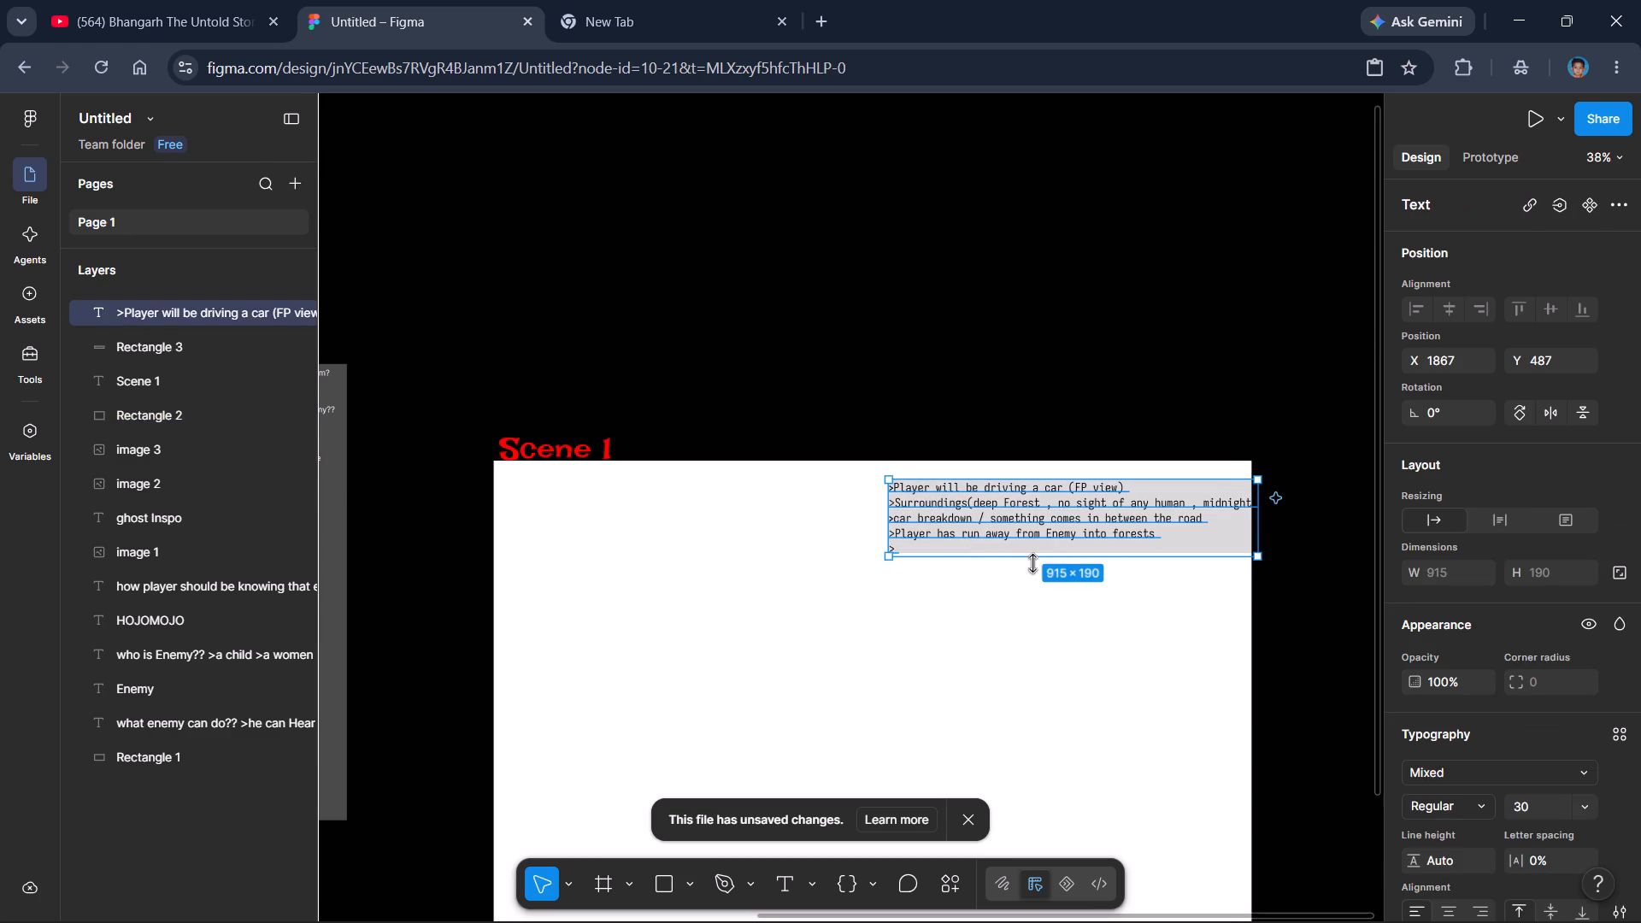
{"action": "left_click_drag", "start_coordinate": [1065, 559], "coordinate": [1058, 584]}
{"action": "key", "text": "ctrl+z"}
Select the Scene 1 text together with its grey rectangle (Rectangle 3) and move both inside the white rectangle's upper right corner.
{"action": "left_click", "coordinate": [180, 323]}
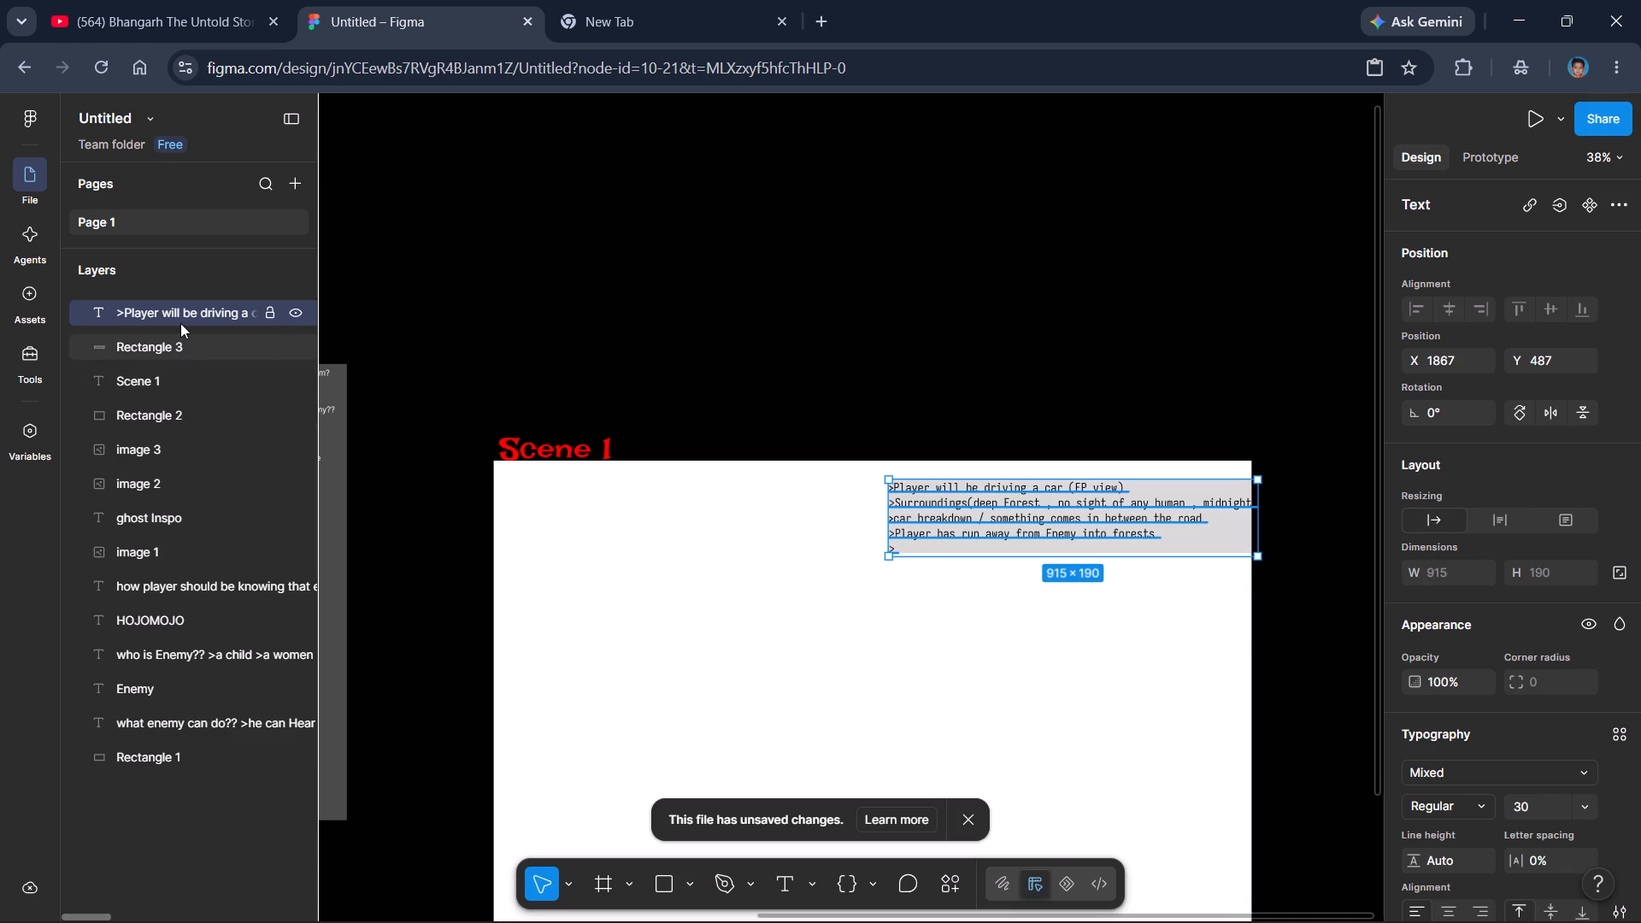
{"action": "key", "text": "shift+Down"}
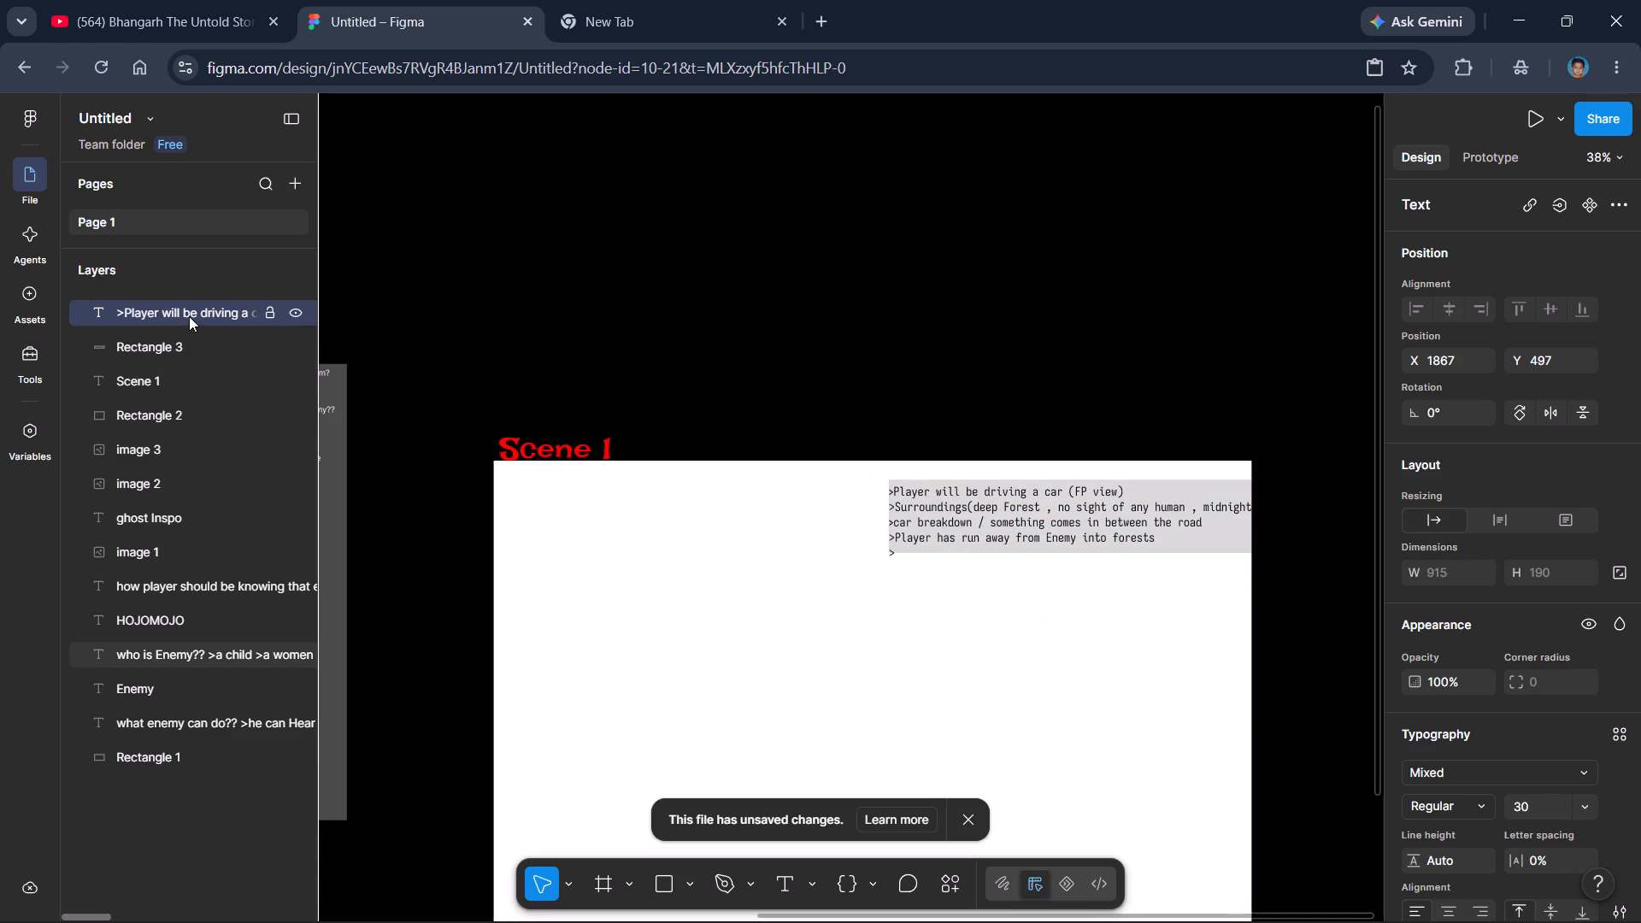
{"action": "left_click", "coordinate": [168, 316]}
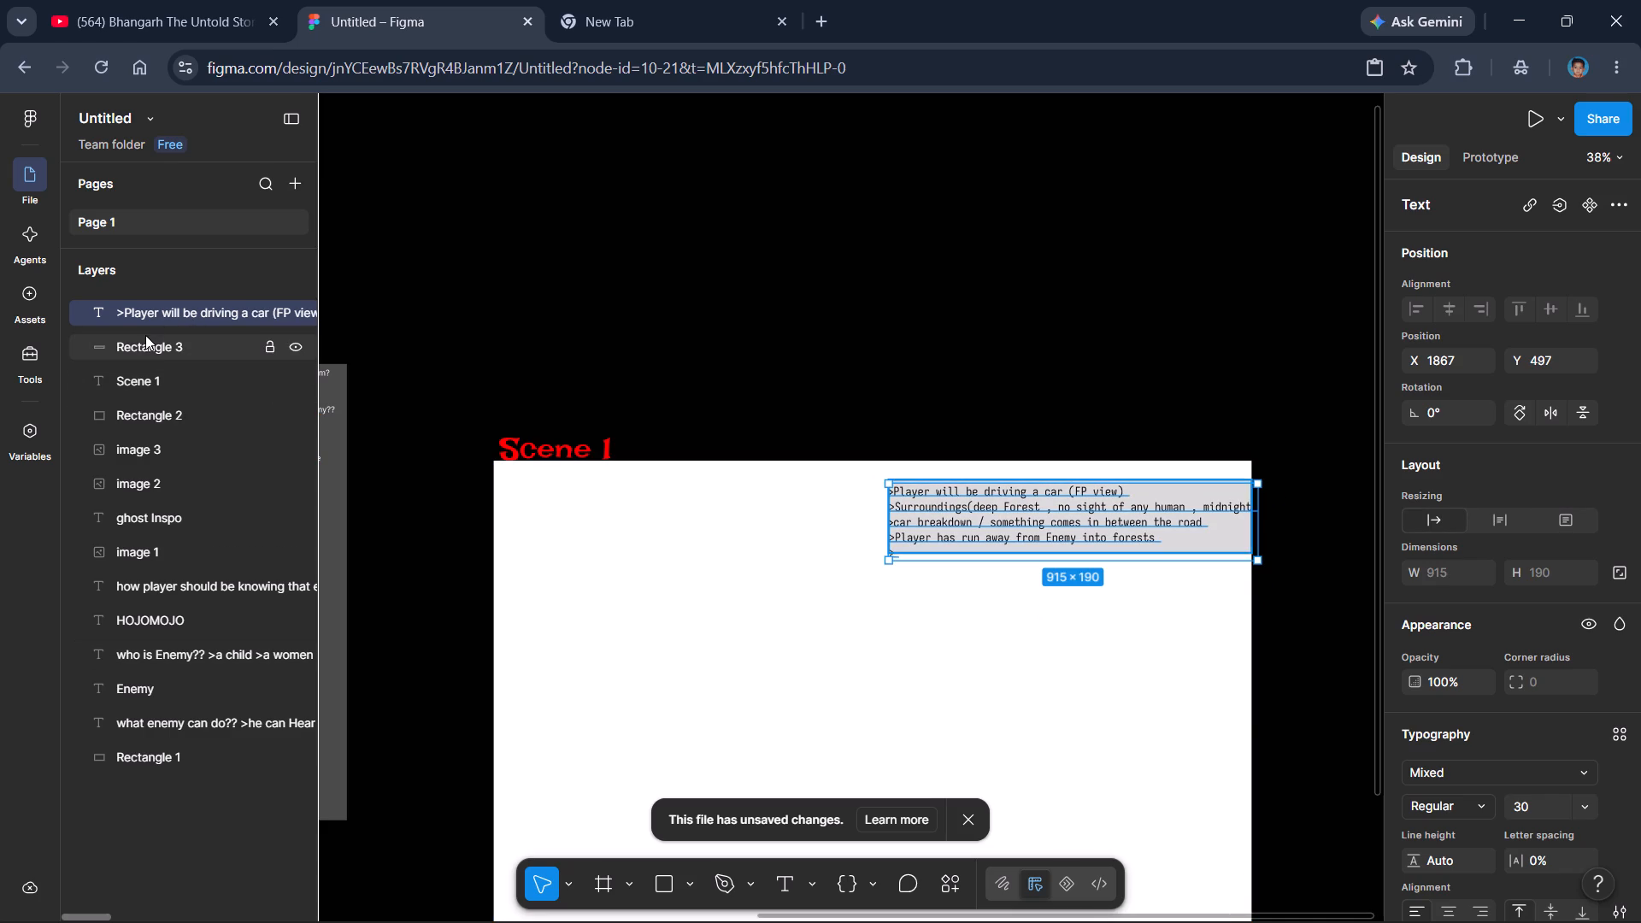
{"action": "left_click", "coordinate": [153, 350], "text": "shift"}
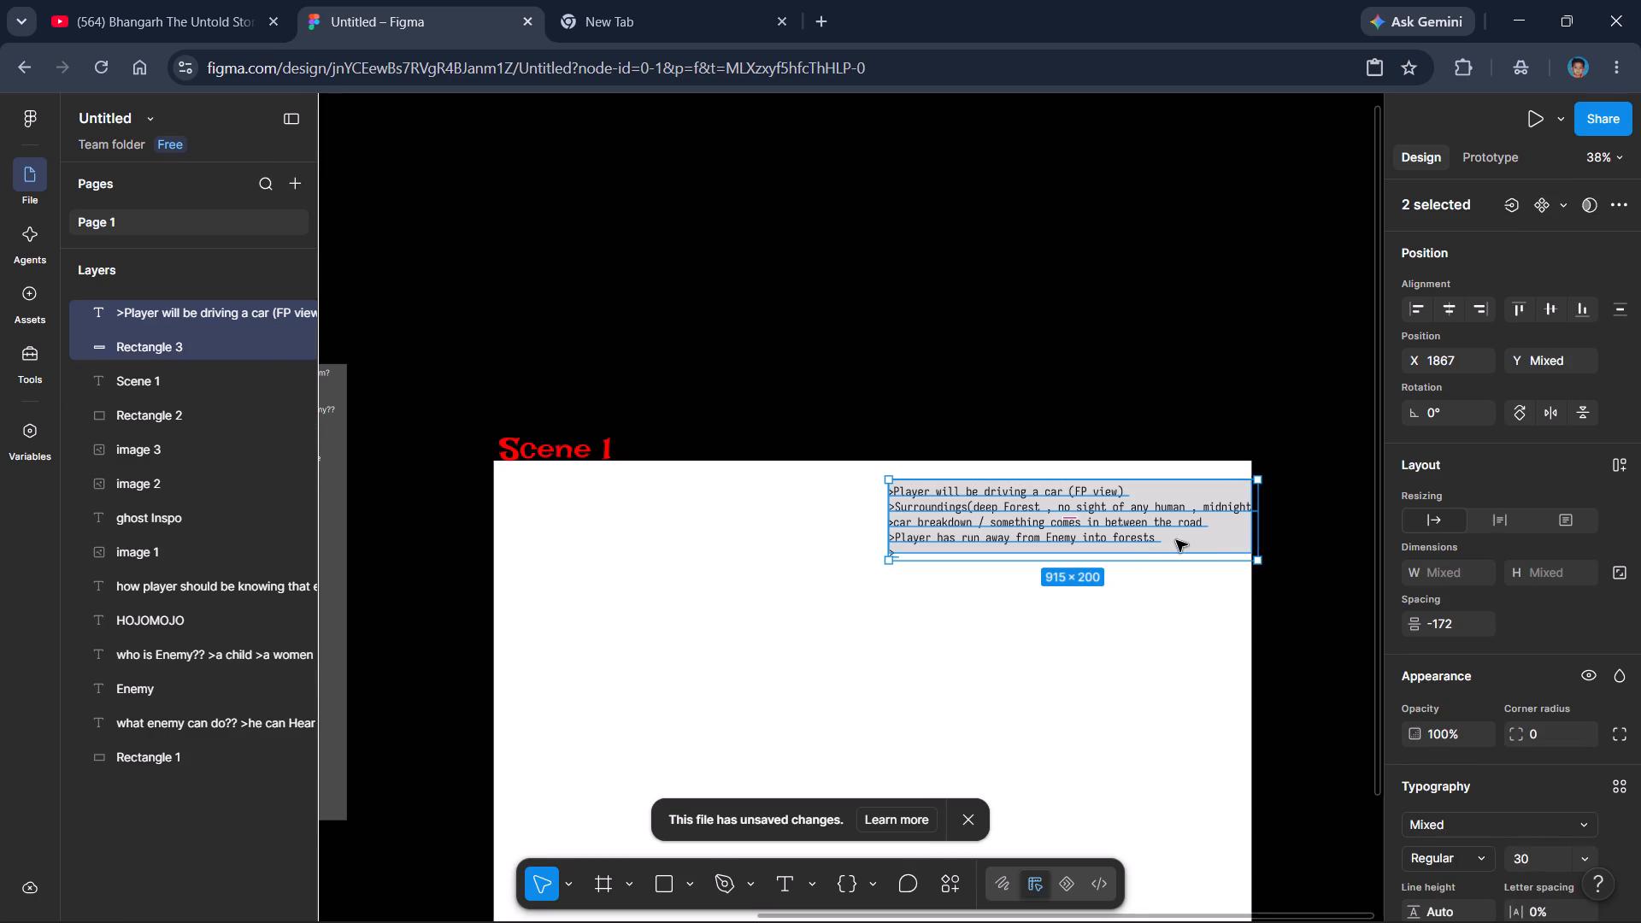
{"action": "left_click_drag", "start_coordinate": [1181, 539], "coordinate": [1150, 585]}
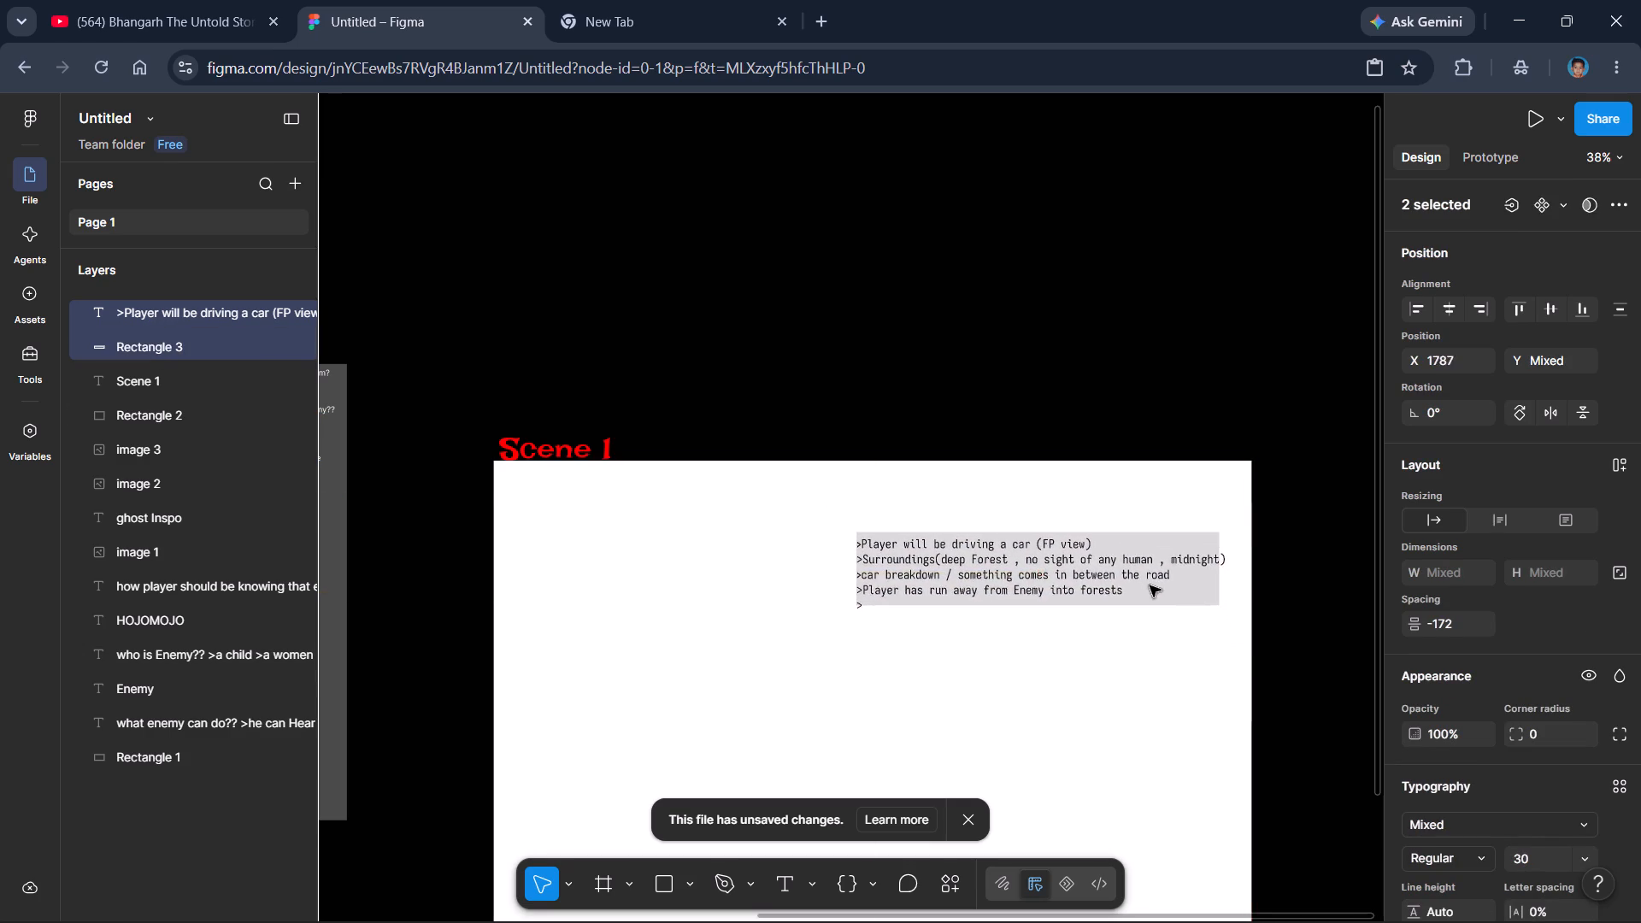
{"action": "left_click_drag", "start_coordinate": [1150, 585], "coordinate": [1149, 545]}
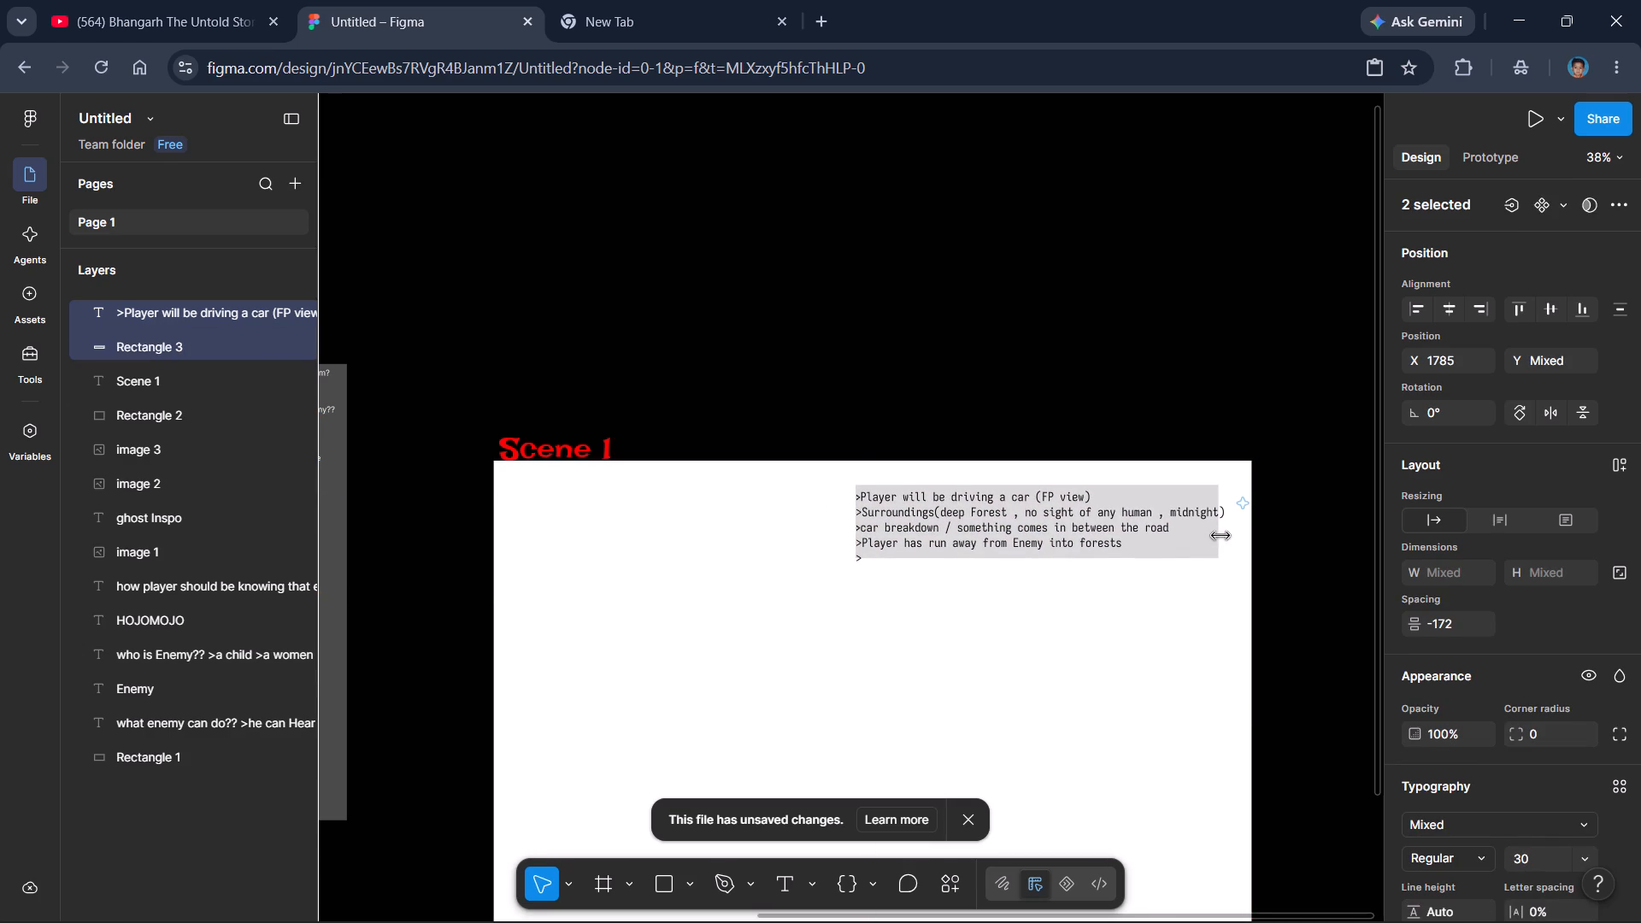
Widen the selected Scene 1 text and grey rectangle rightward to about 982 overall, close to the white rectangle's right edge.
{"action": "left_click_drag", "start_coordinate": [1220, 536], "coordinate": [1246, 531]}
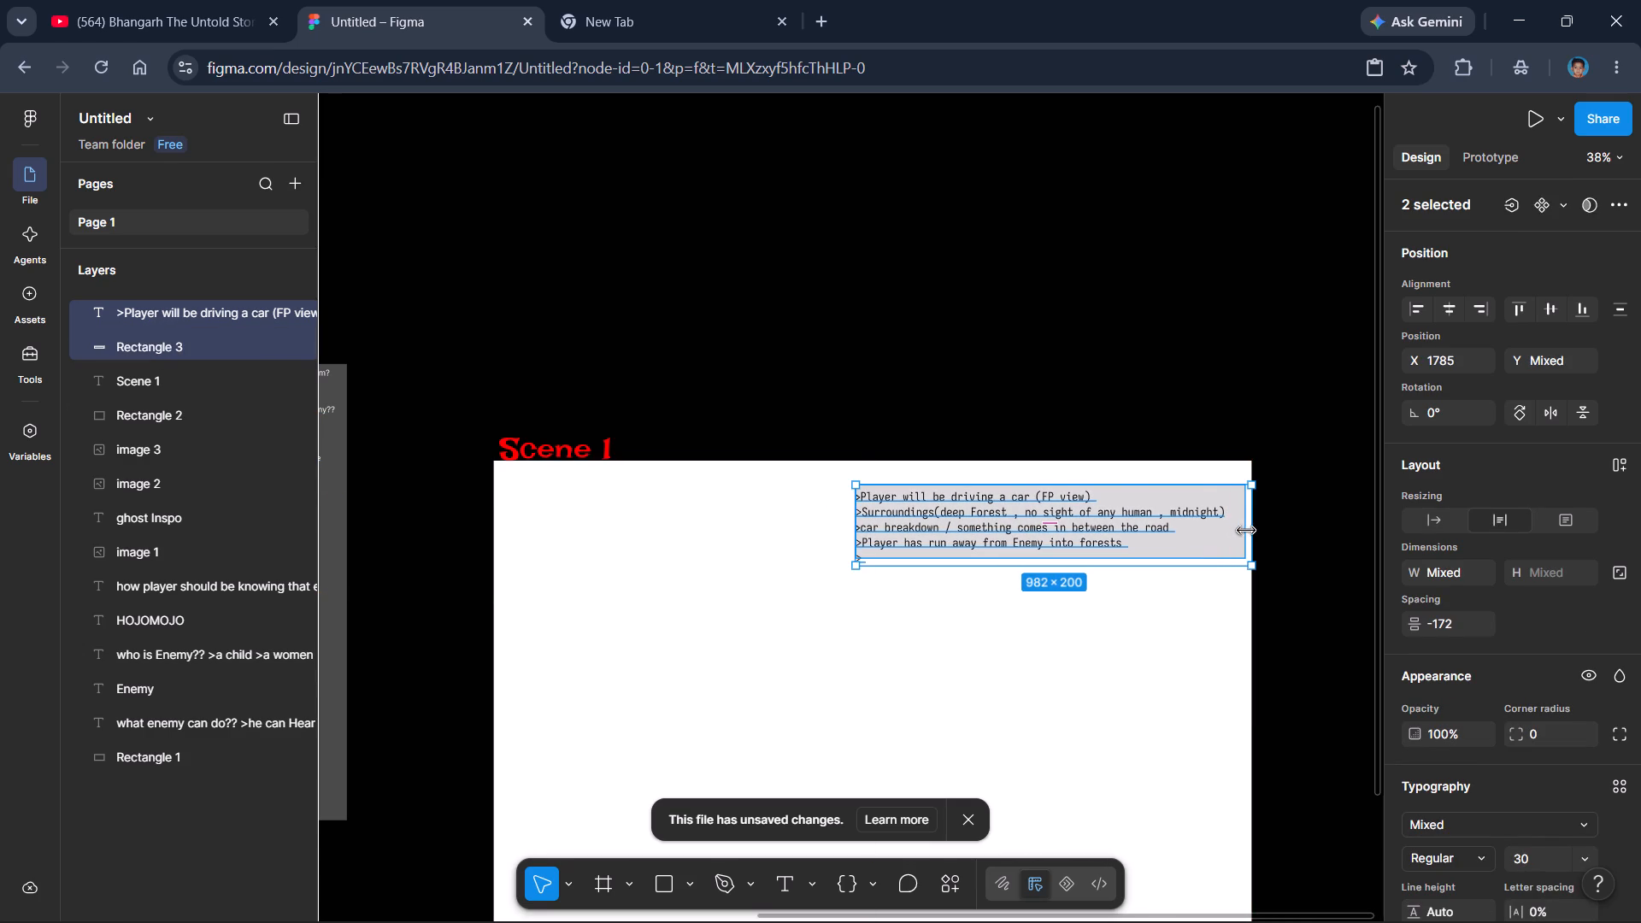
{"action": "left_click", "coordinate": [966, 638]}
{"action": "scroll", "coordinate": [791, 631], "scroll_direction": "down", "scroll_amount": 1}
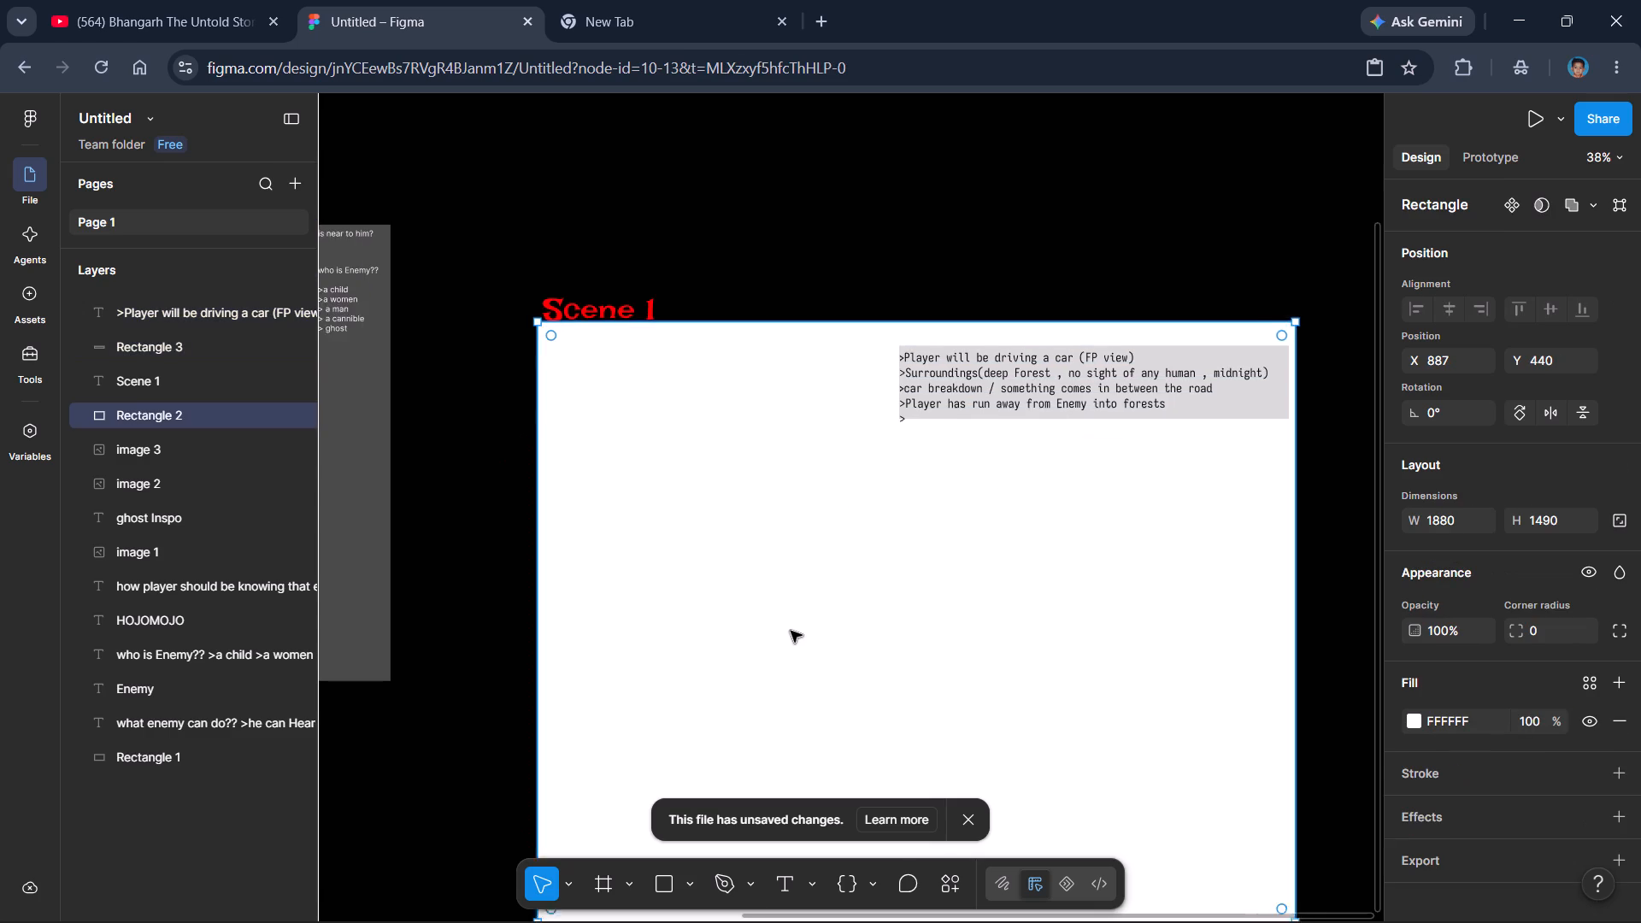
{"action": "scroll", "coordinate": [791, 631], "scroll_direction": "down", "scroll_amount": 1}
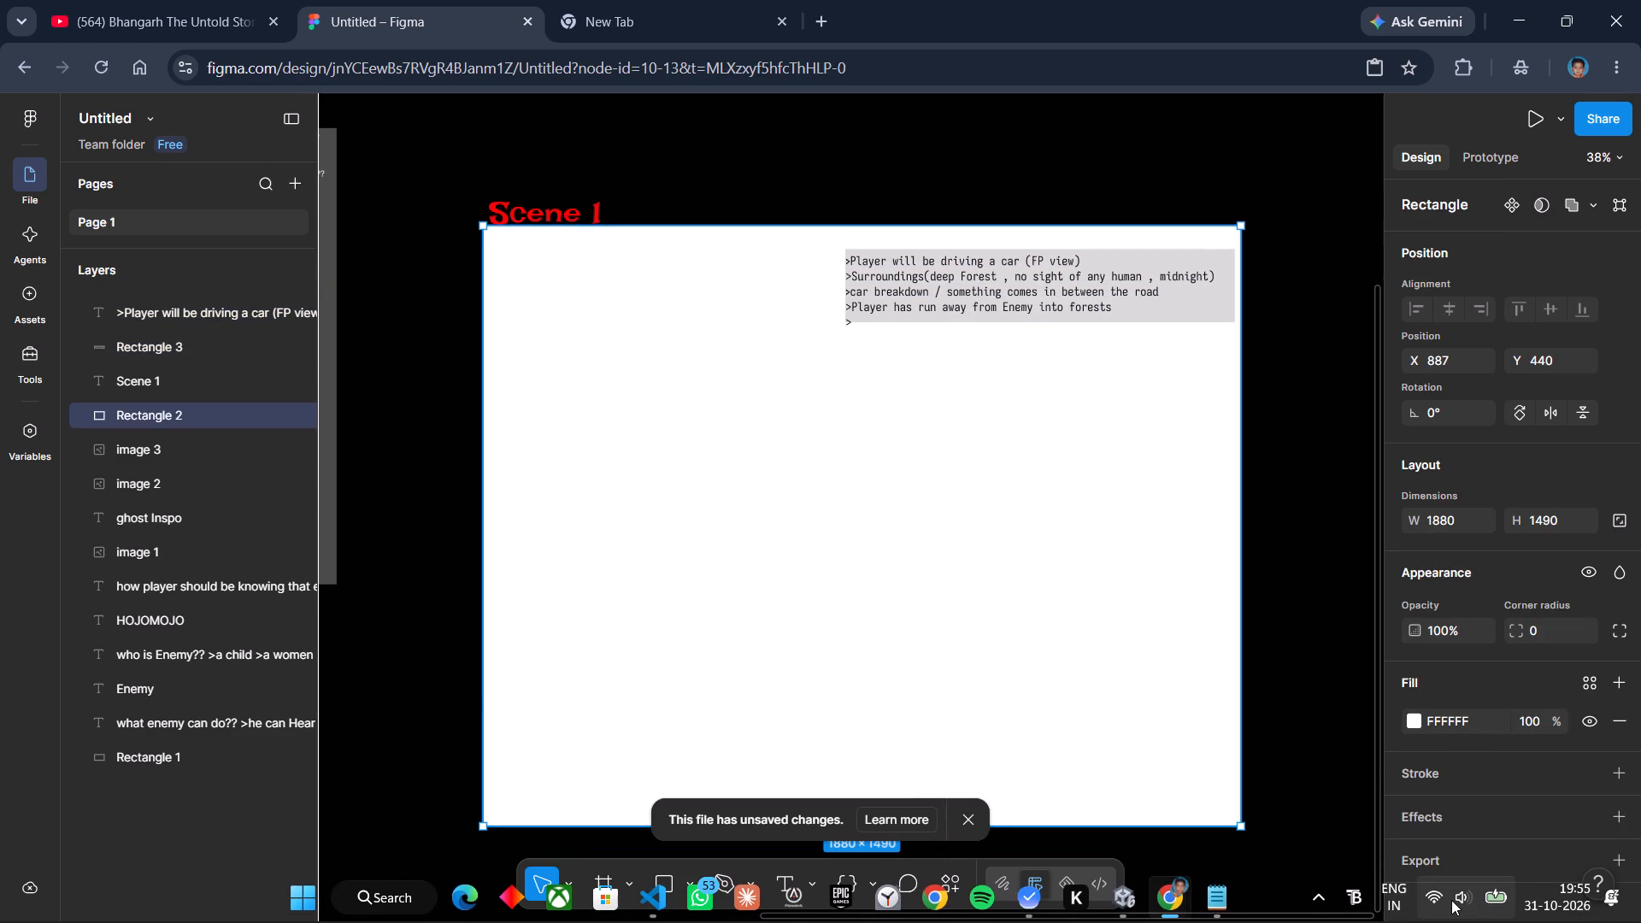
Switch to the empty browser tab and search Google for "deep forest midnight".
{"action": "left_click", "coordinate": [1451, 900]}
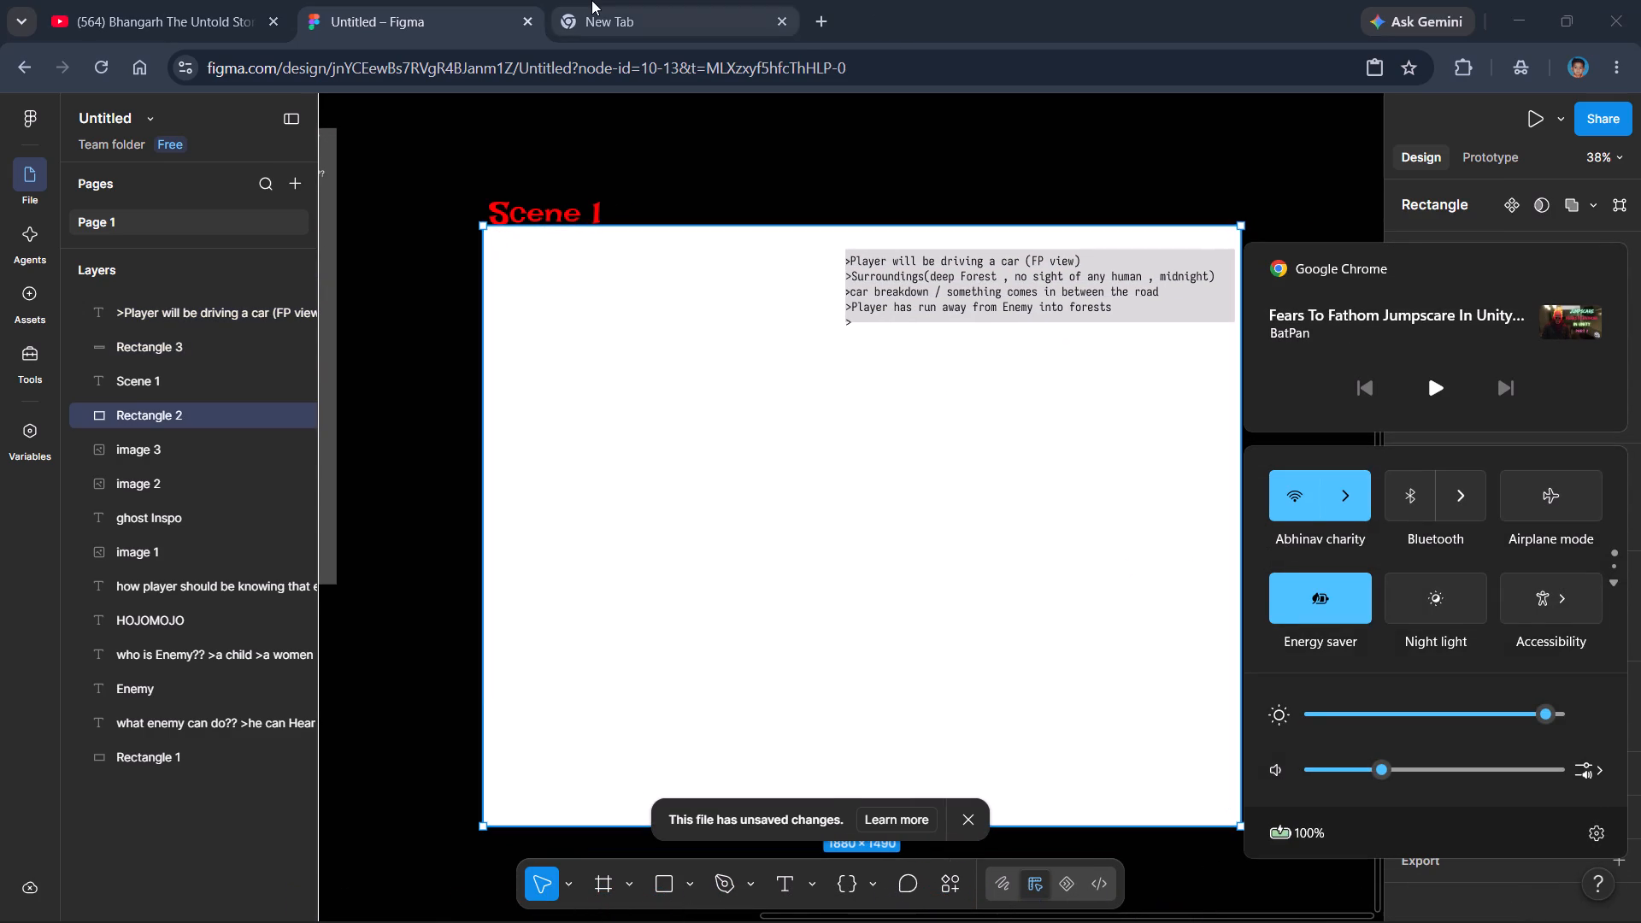
{"action": "left_click", "coordinate": [591, 0]}
{"action": "left_click", "coordinate": [699, 388]}
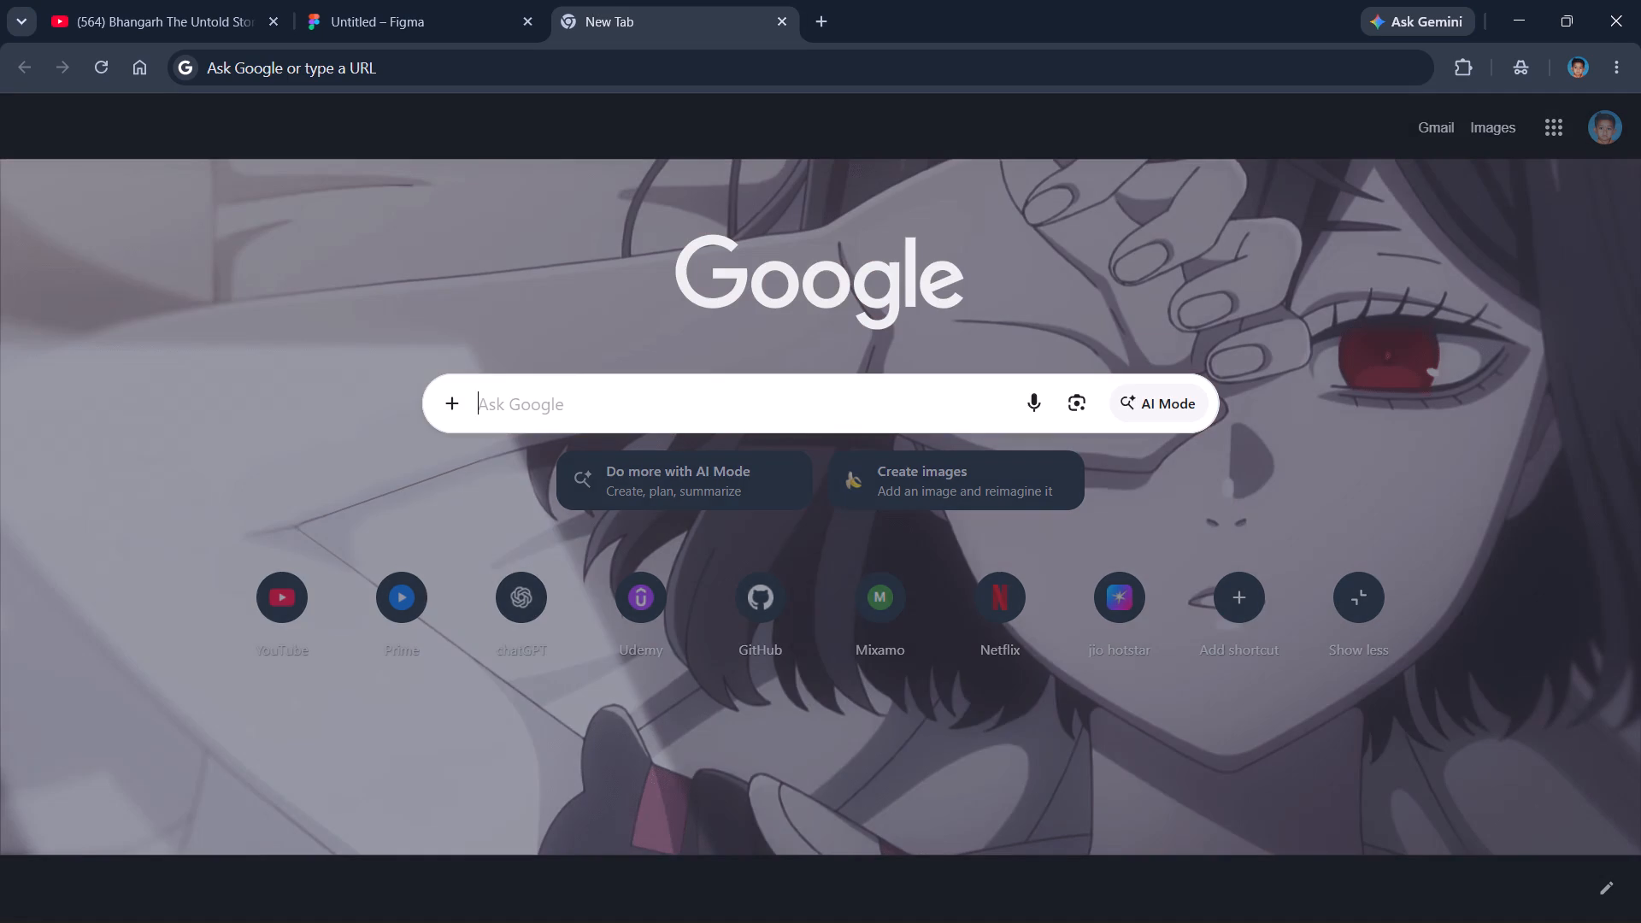
{"action": "type", "text": "car"}
{"action": "key", "text": "space"}
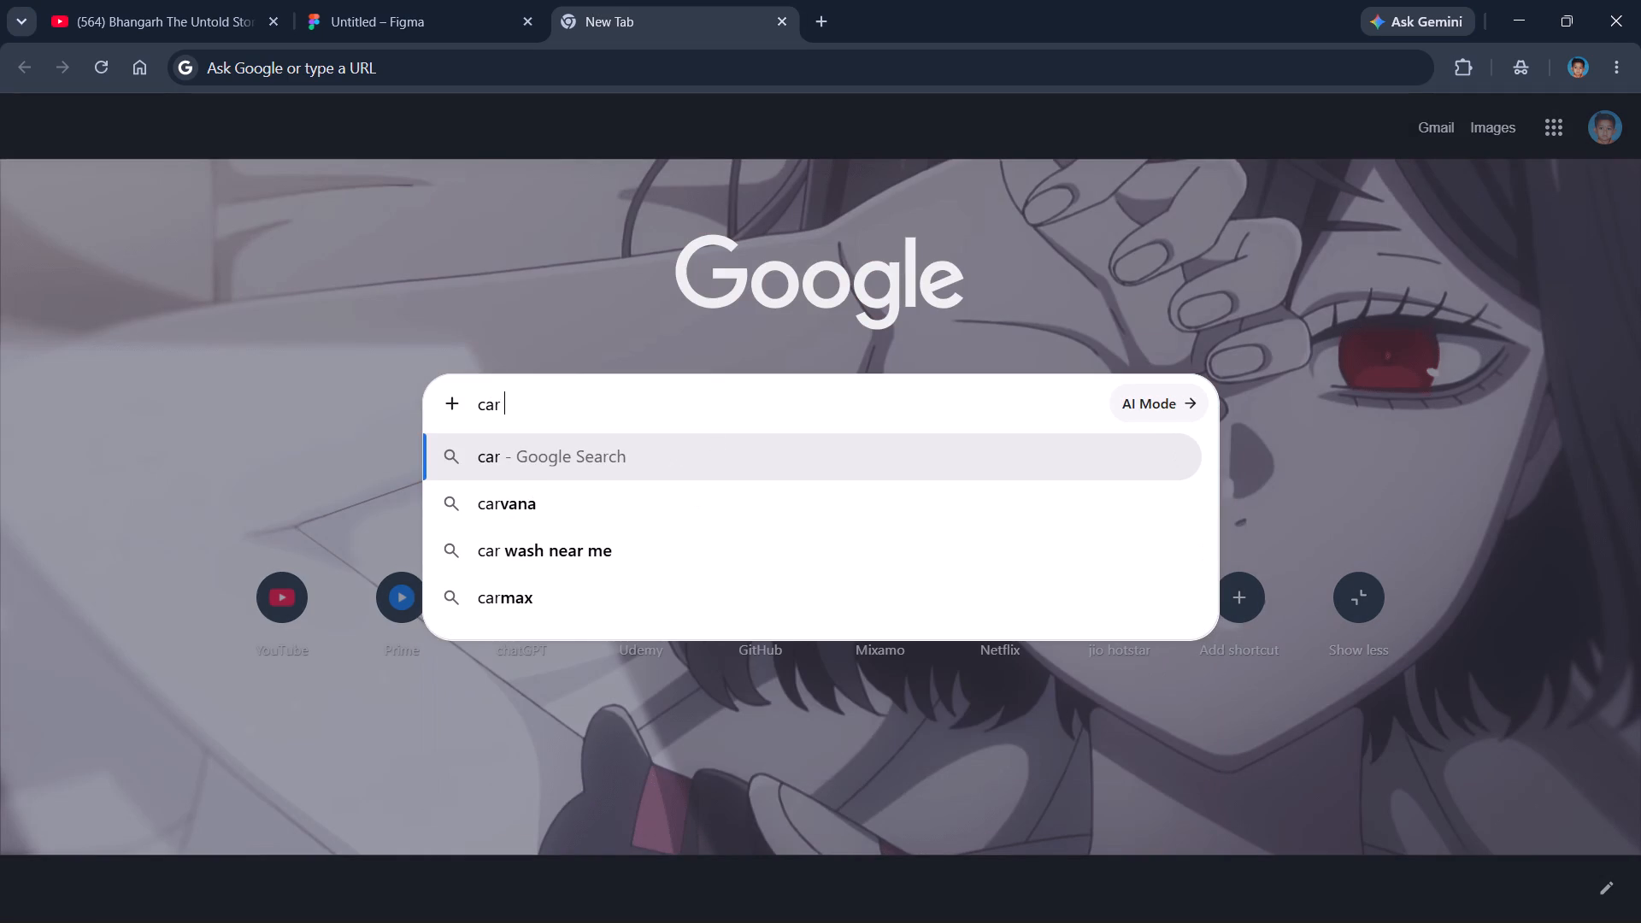
{"action": "key", "text": "BackSpace"}
{"action": "key", "text": "BackSpace"}
{"action": "key", "text": "BackSpace"}
{"action": "key", "text": "BackSpace"}
{"action": "type", "text": "deeo"}
{"action": "key", "text": "BackSpace"}
{"action": "type", "text": "p forest no"}
{"action": "key", "text": "space"}
{"action": "key", "text": "BackSpace"}
{"action": "key", "text": "BackSpace"}
{"action": "key", "text": "BackSpace"}
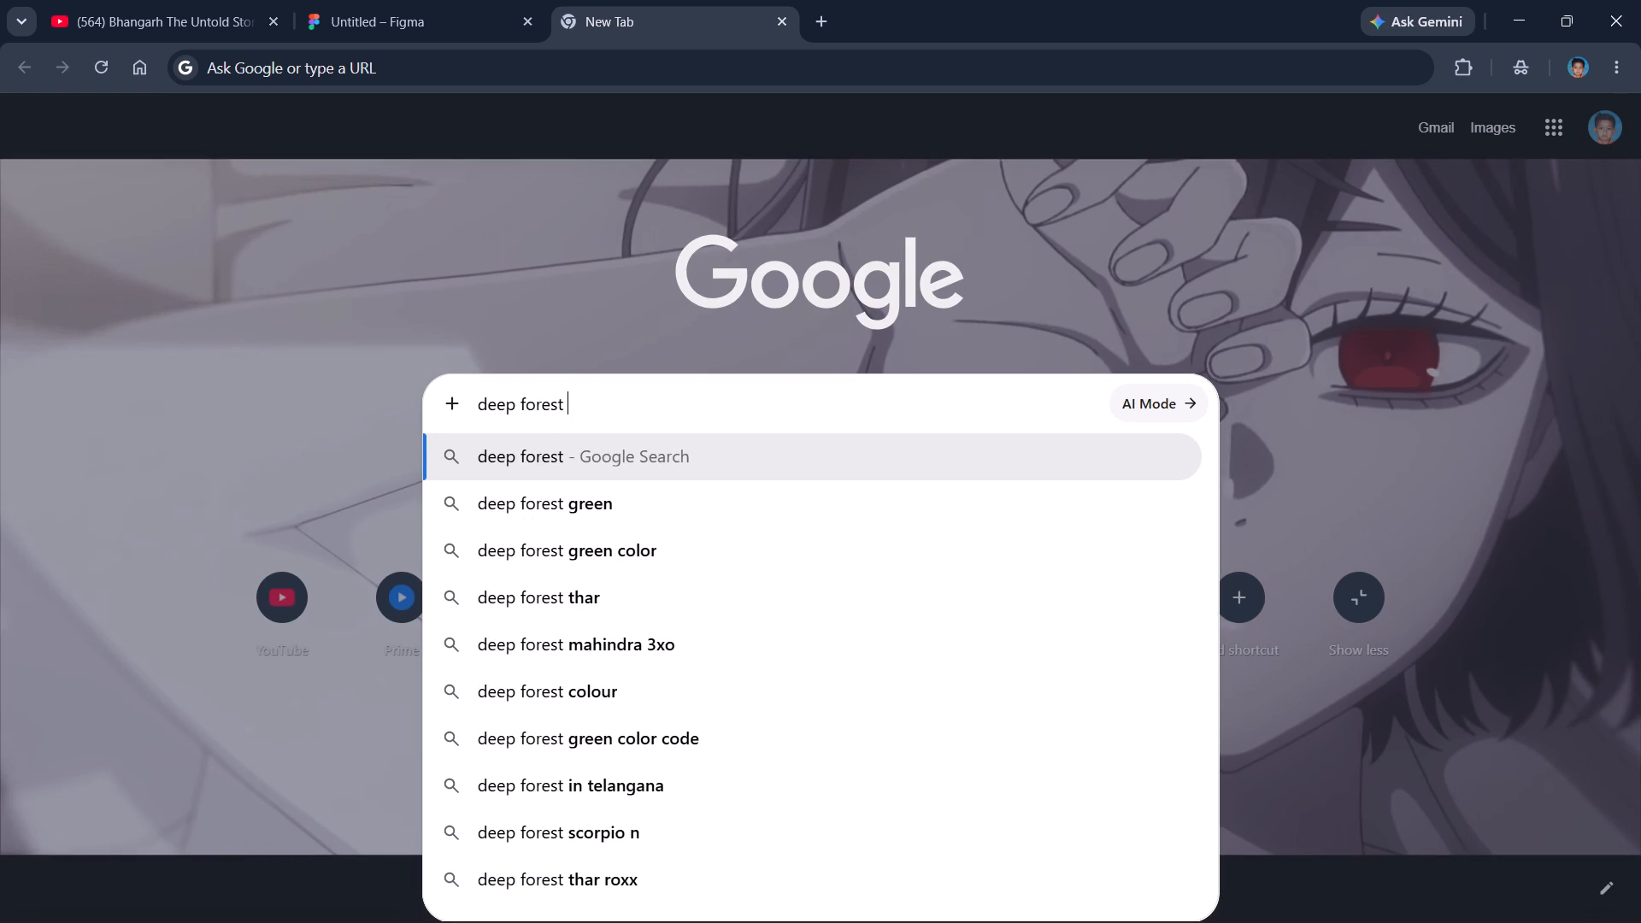
{"action": "type", "text": "mi"}
{"action": "type", "text": "dnight"}
{"action": "key", "text": "Return"}
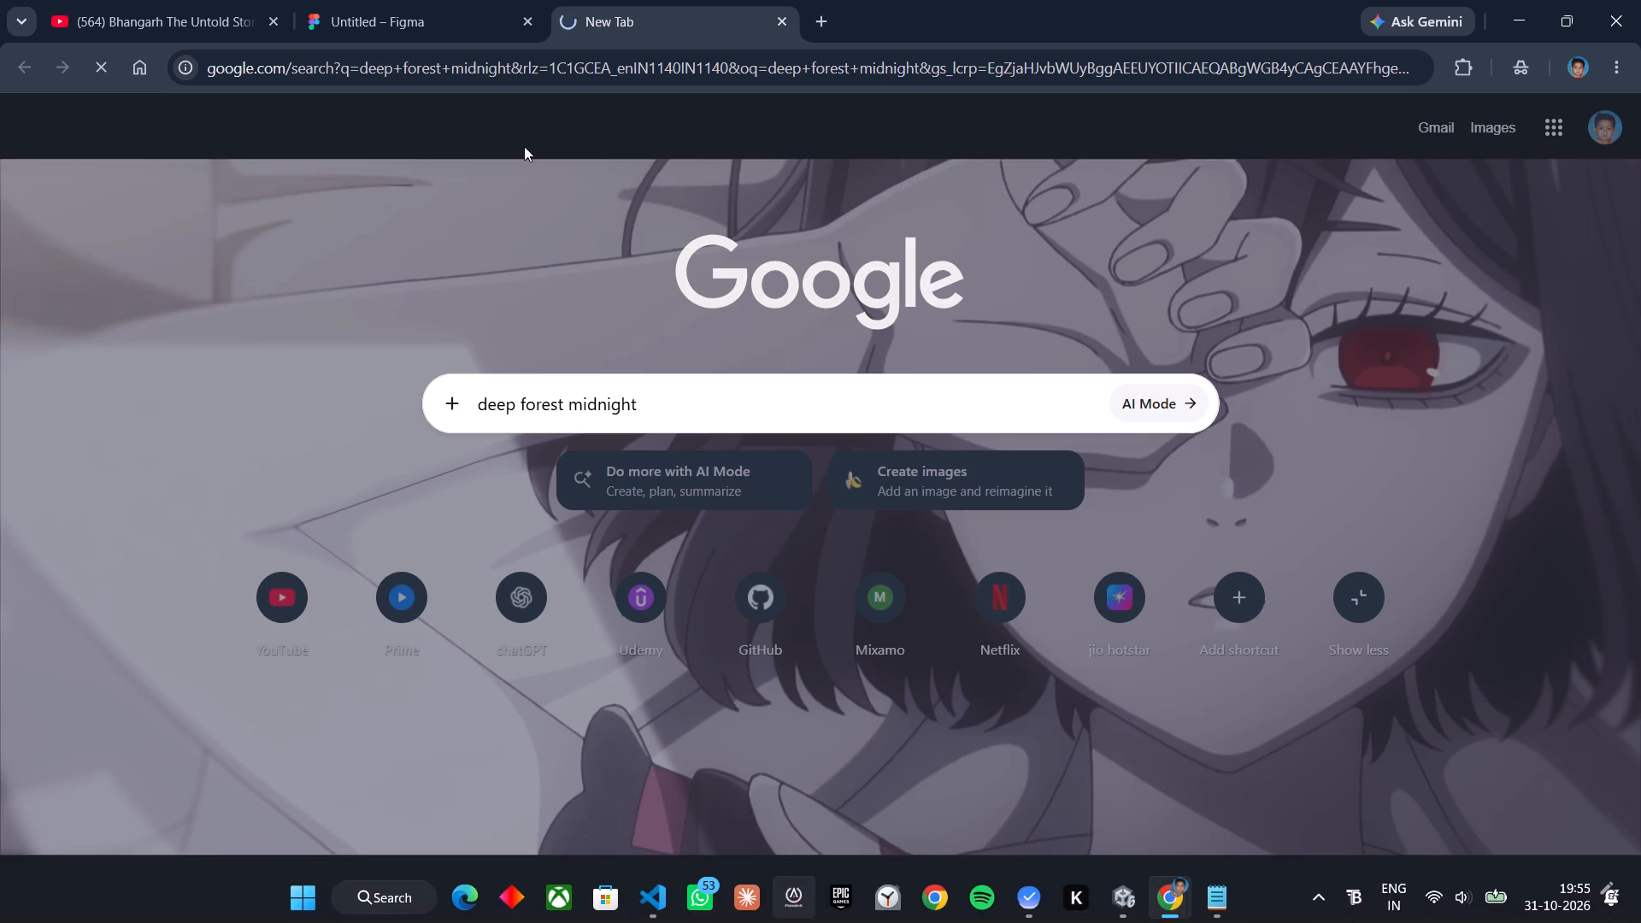
Return to the Figma file and extend the grey rectangle behind the Scene 1 text downward to about 966 × 422.
{"action": "left_click", "coordinate": [440, 0]}
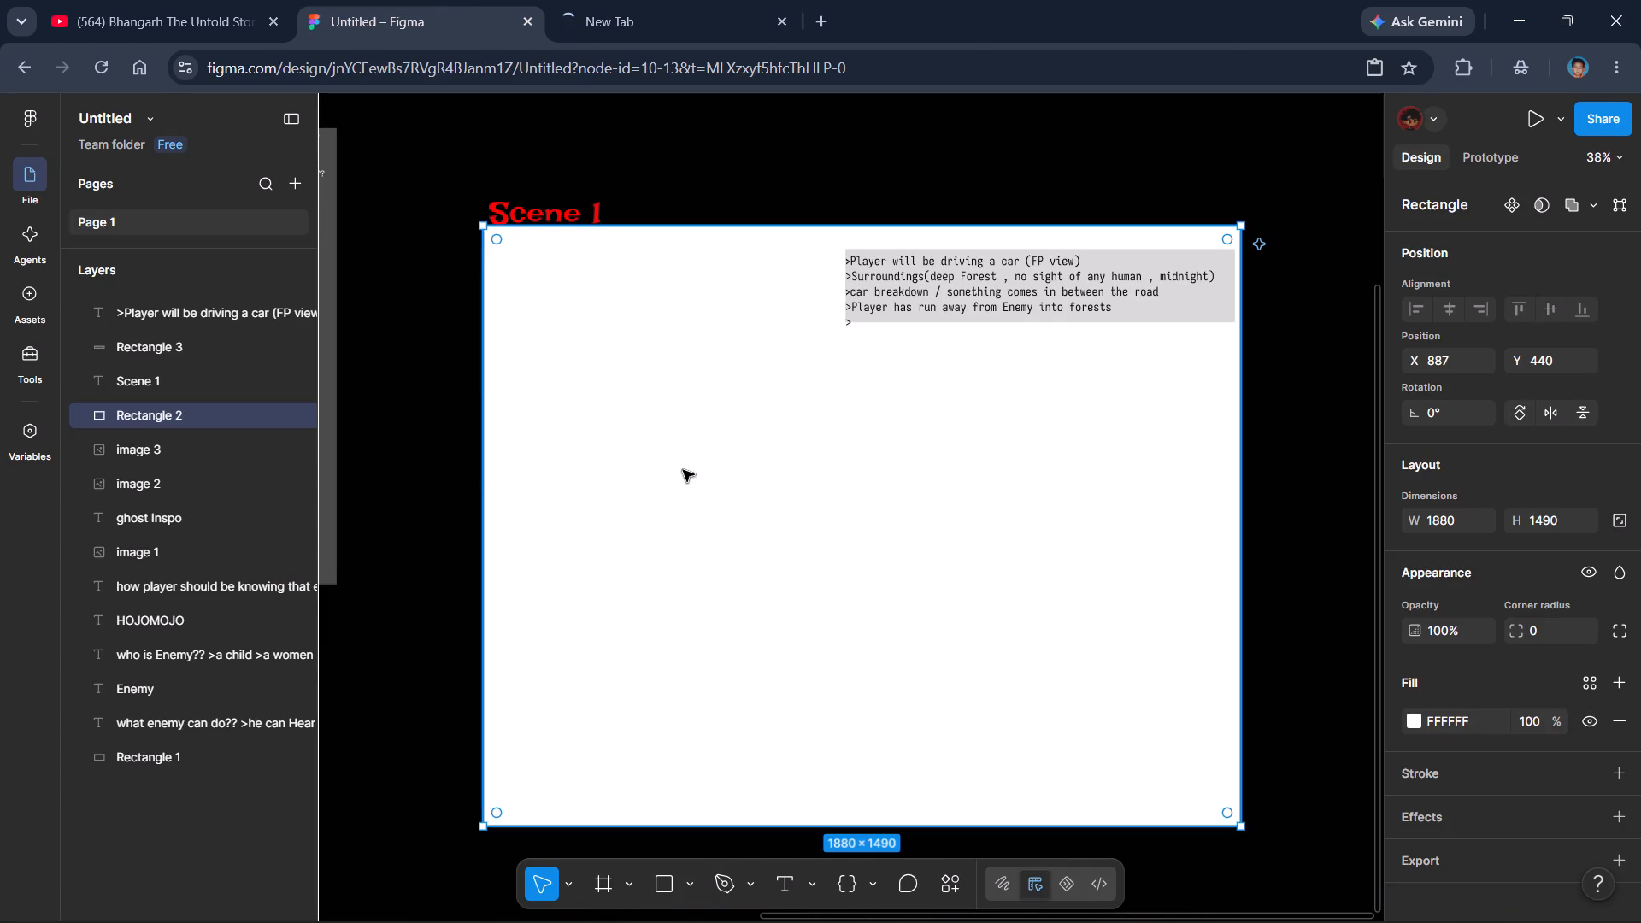
{"action": "left_click", "coordinate": [1149, 308]}
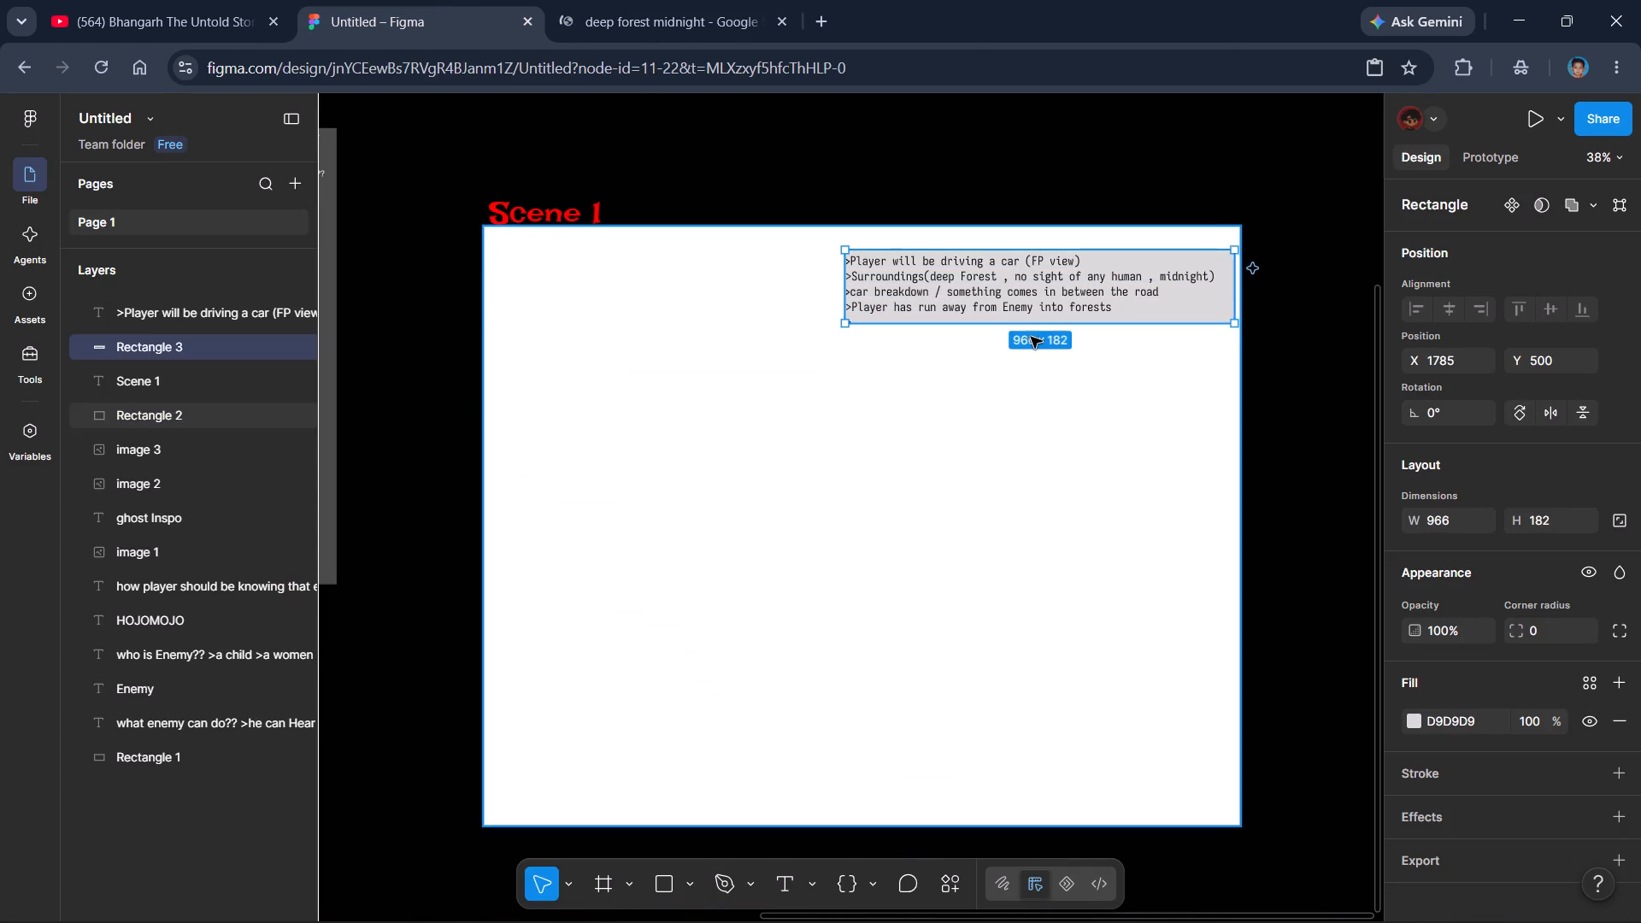
{"action": "left_click_drag", "start_coordinate": [1034, 325], "coordinate": [1038, 500]}
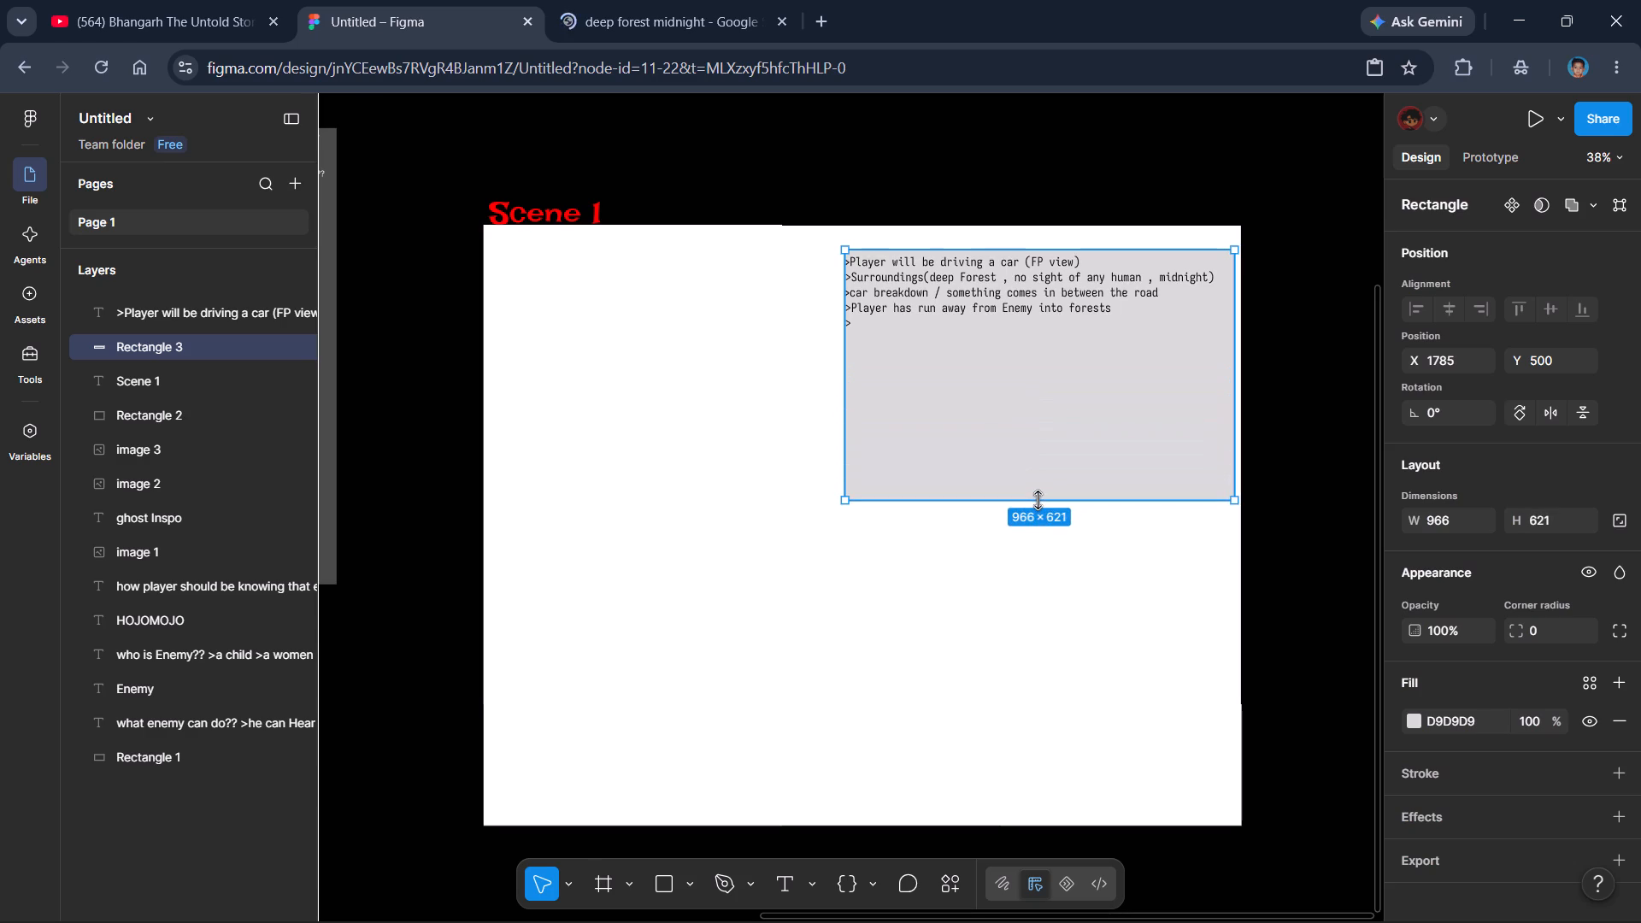
{"action": "left_click_drag", "start_coordinate": [1038, 500], "coordinate": [1039, 420]}
Open the Scene 1 text for editing at its last line and set the font there to Iosevka Charon Mono.
{"action": "left_click", "coordinate": [891, 337]}
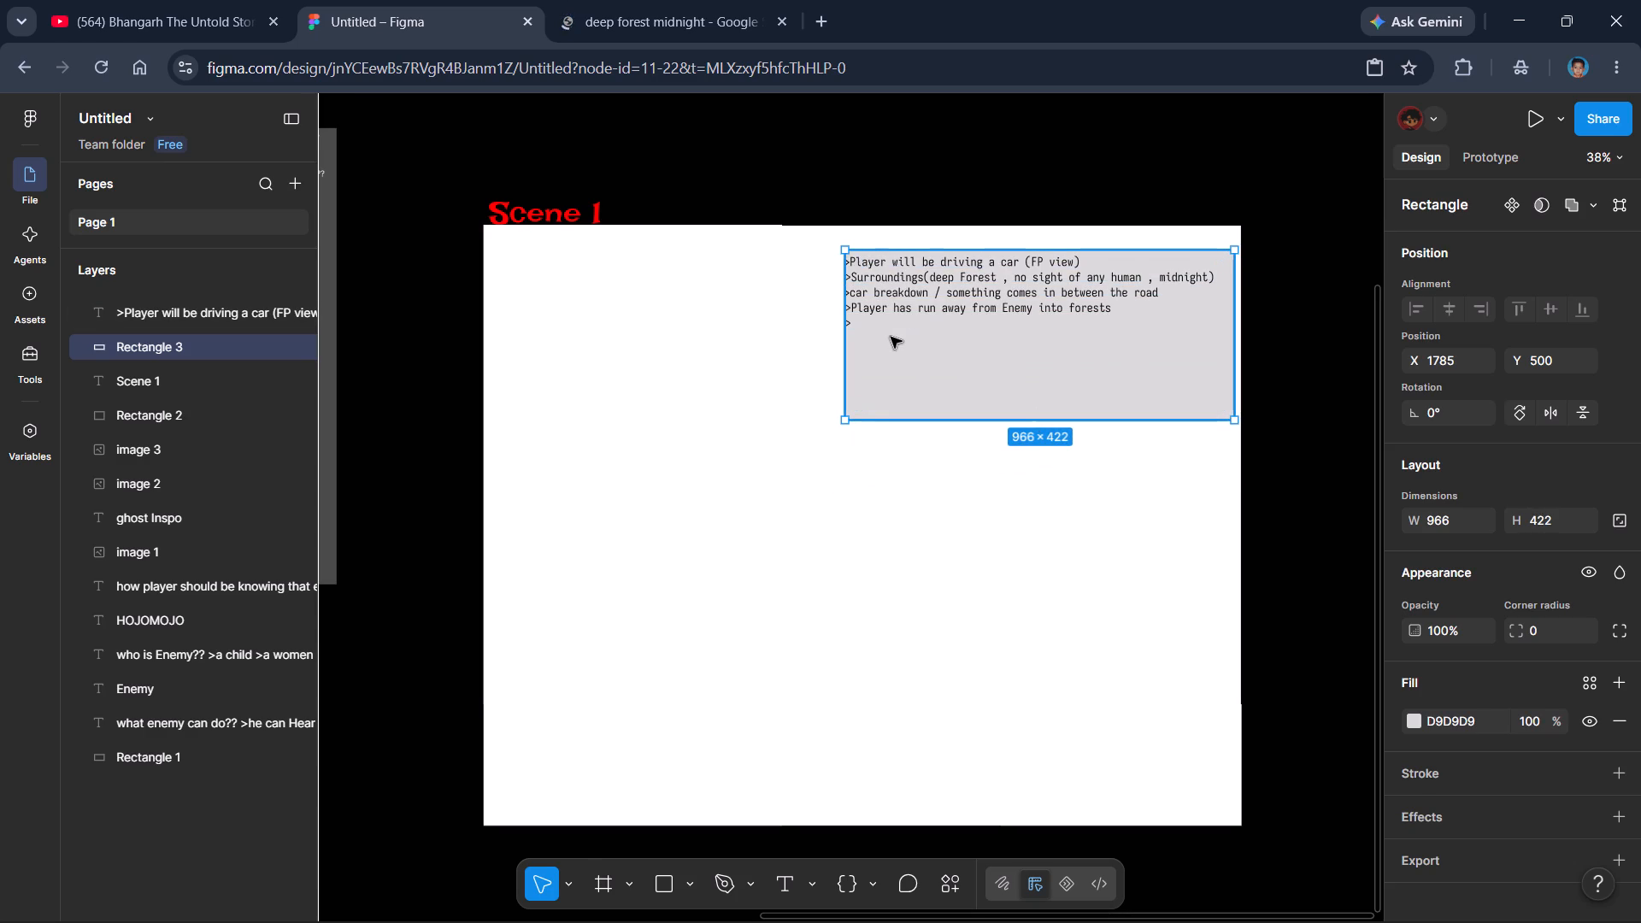
{"action": "left_click", "coordinate": [860, 320]}
{"action": "left_click", "coordinate": [915, 297]}
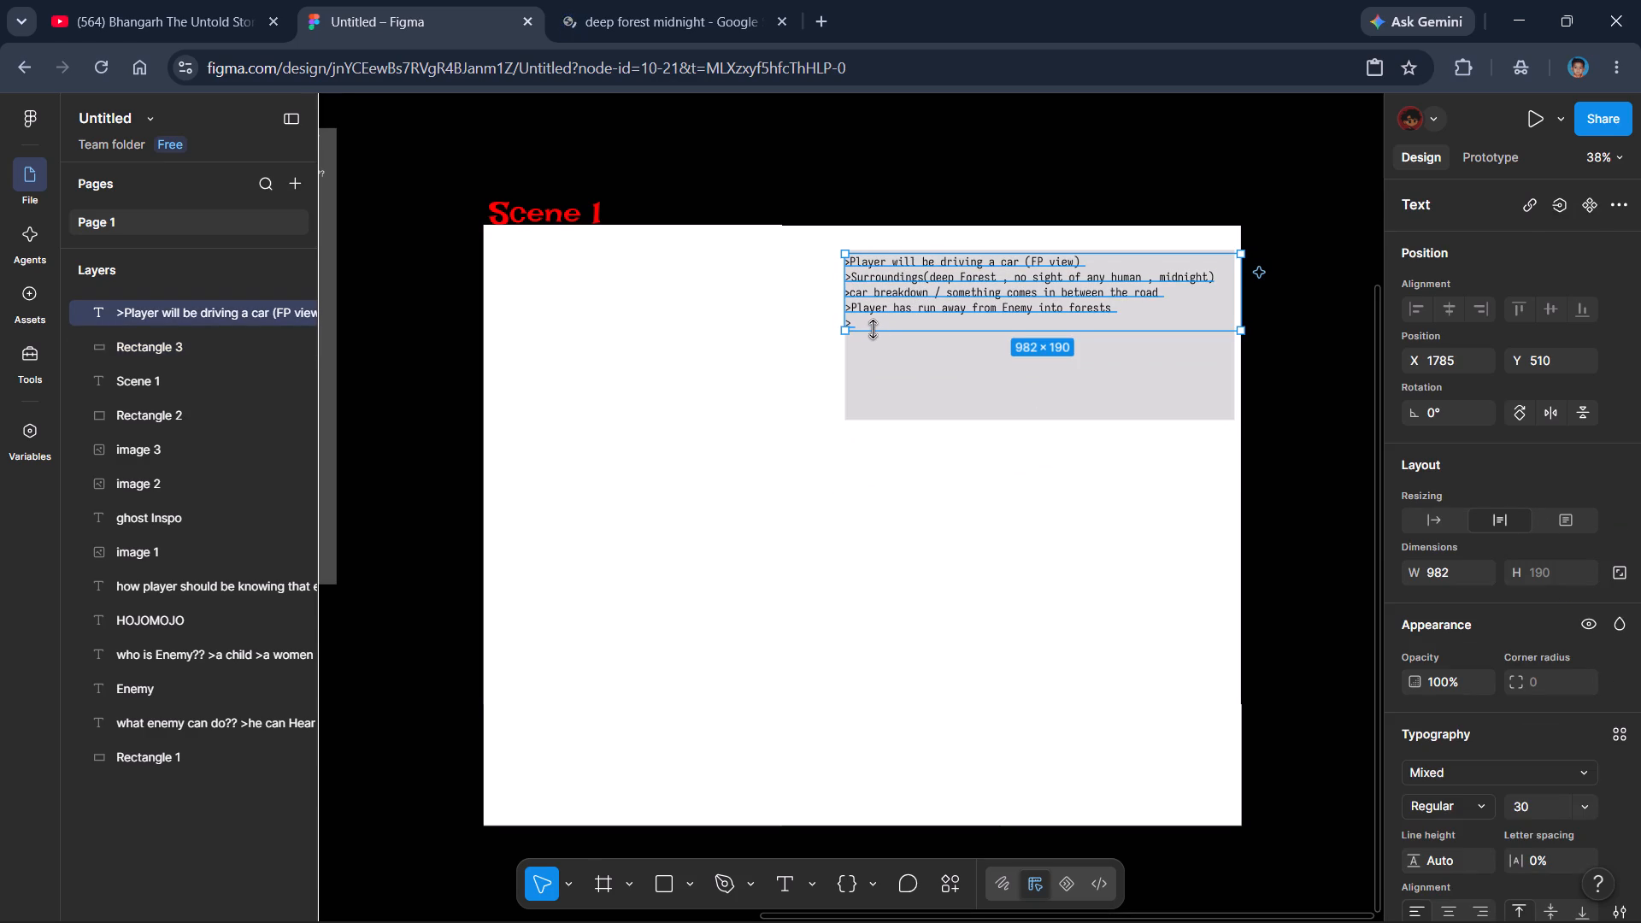
{"action": "left_click", "coordinate": [873, 329]}
{"action": "left_click", "coordinate": [868, 326]}
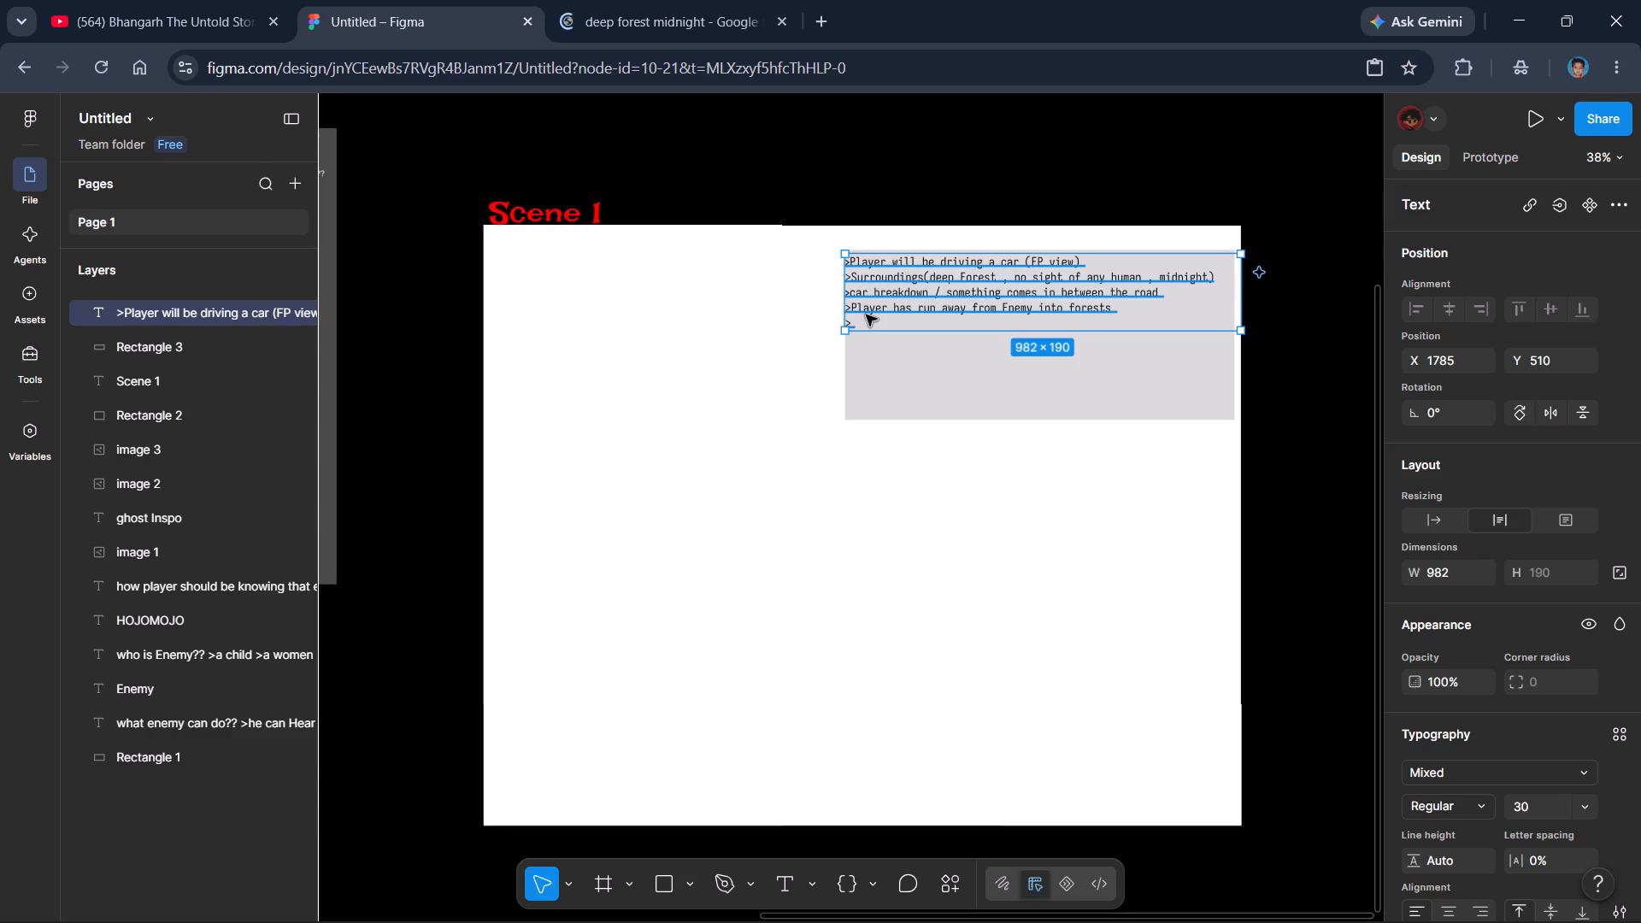
{"action": "double_click", "coordinate": [866, 315]}
{"action": "left_click", "coordinate": [867, 316]}
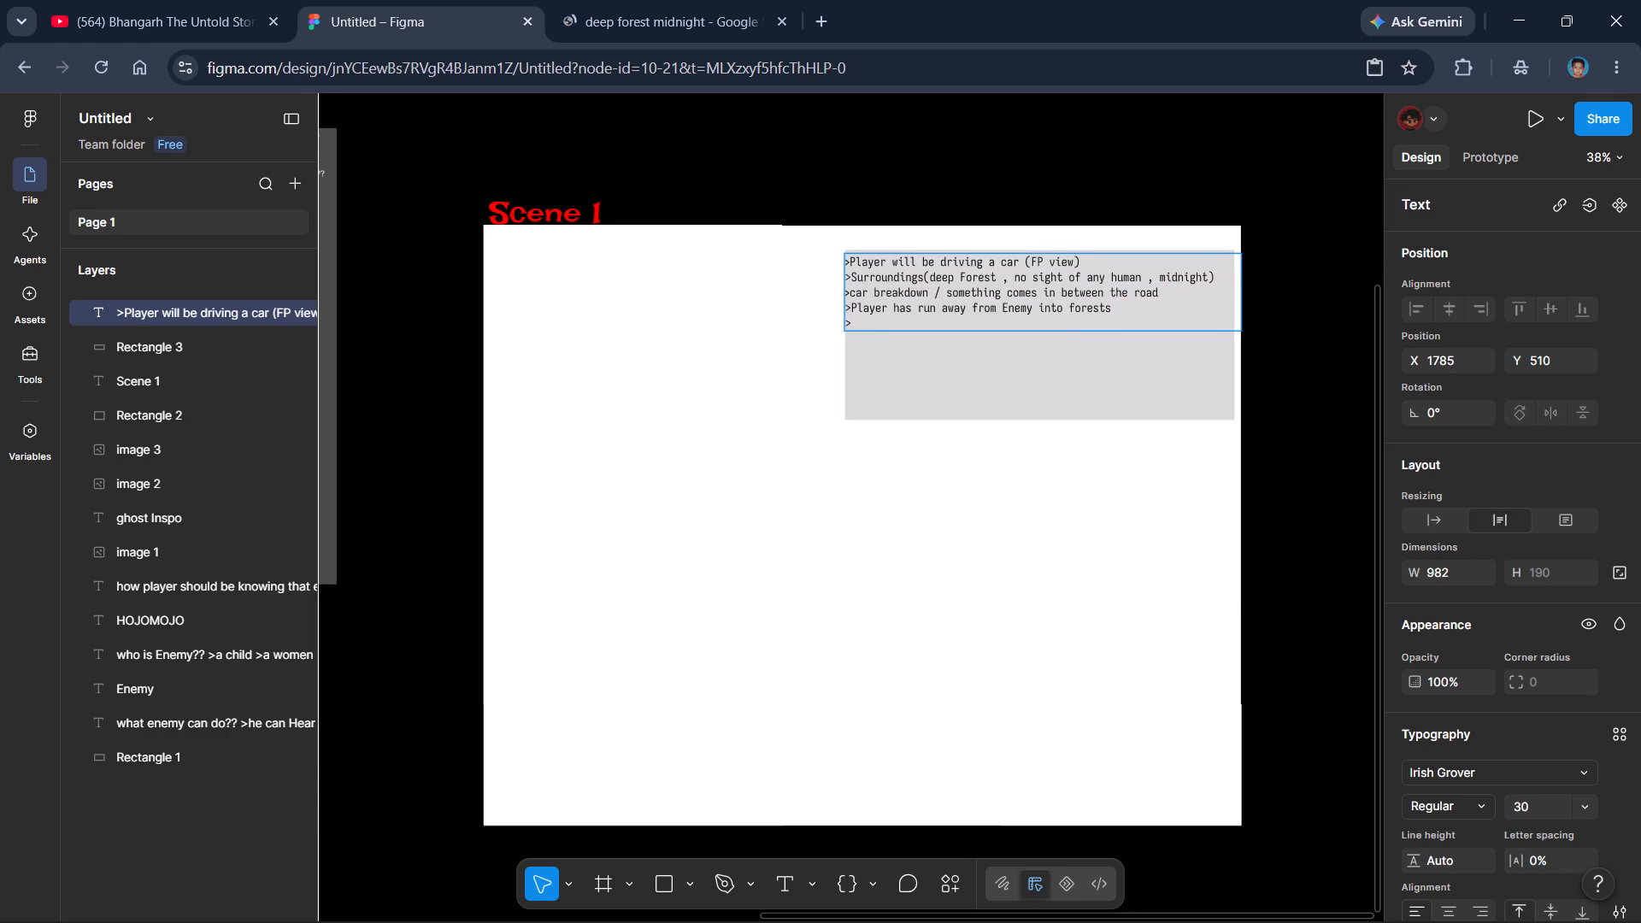
{"action": "scroll", "coordinate": [1456, 650], "scroll_direction": "down", "scroll_amount": 1}
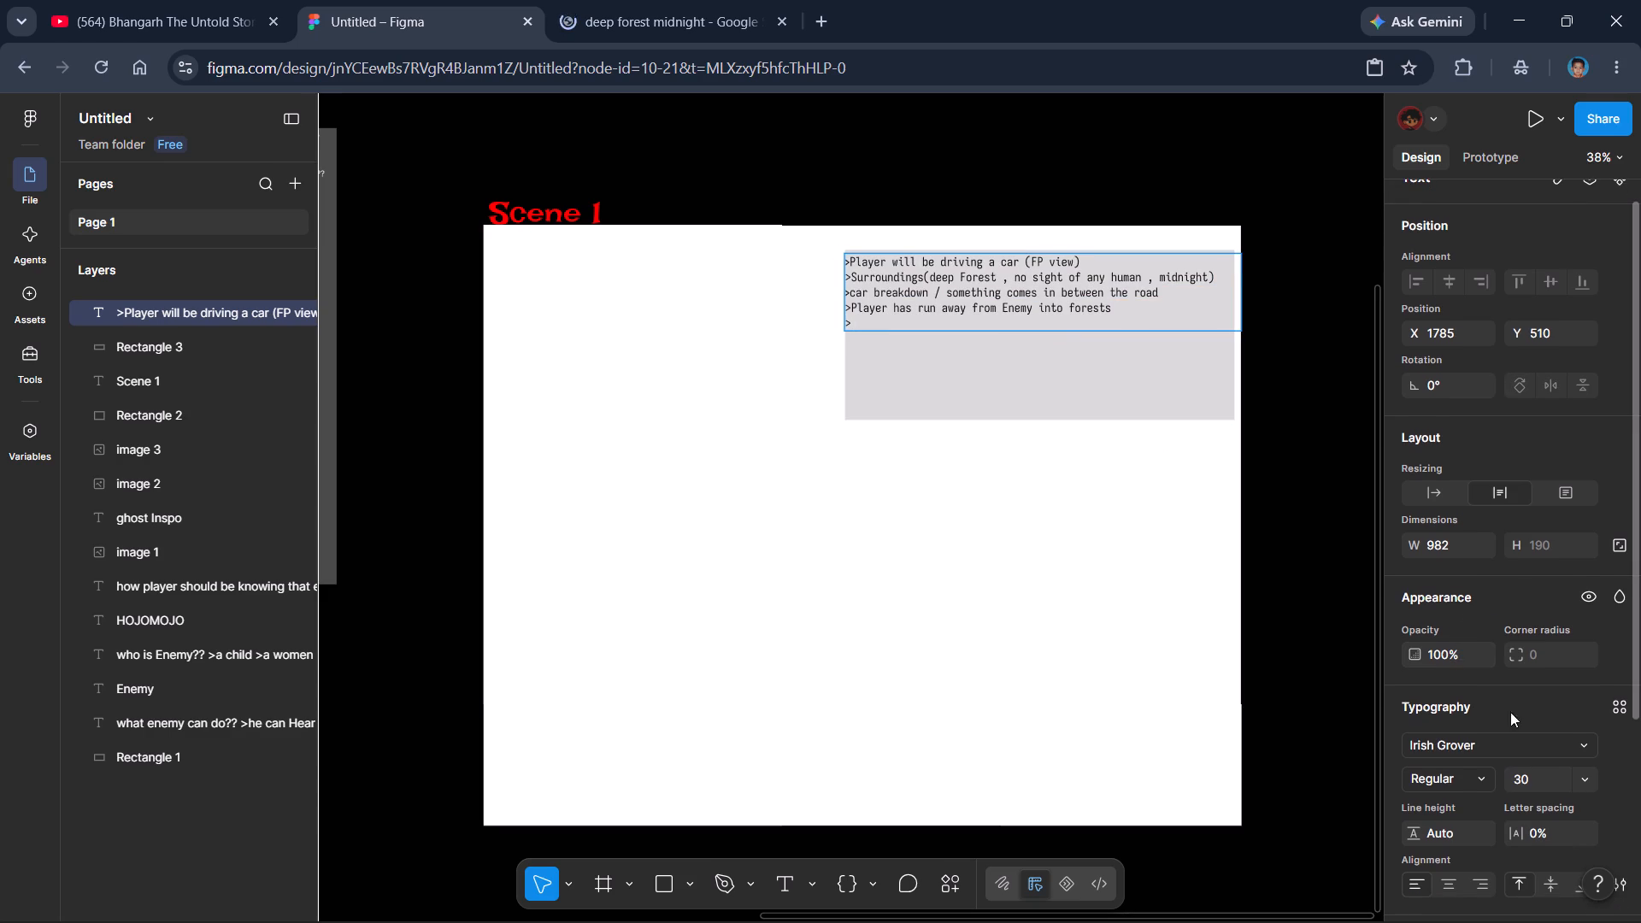
{"action": "left_click", "coordinate": [1581, 746]}
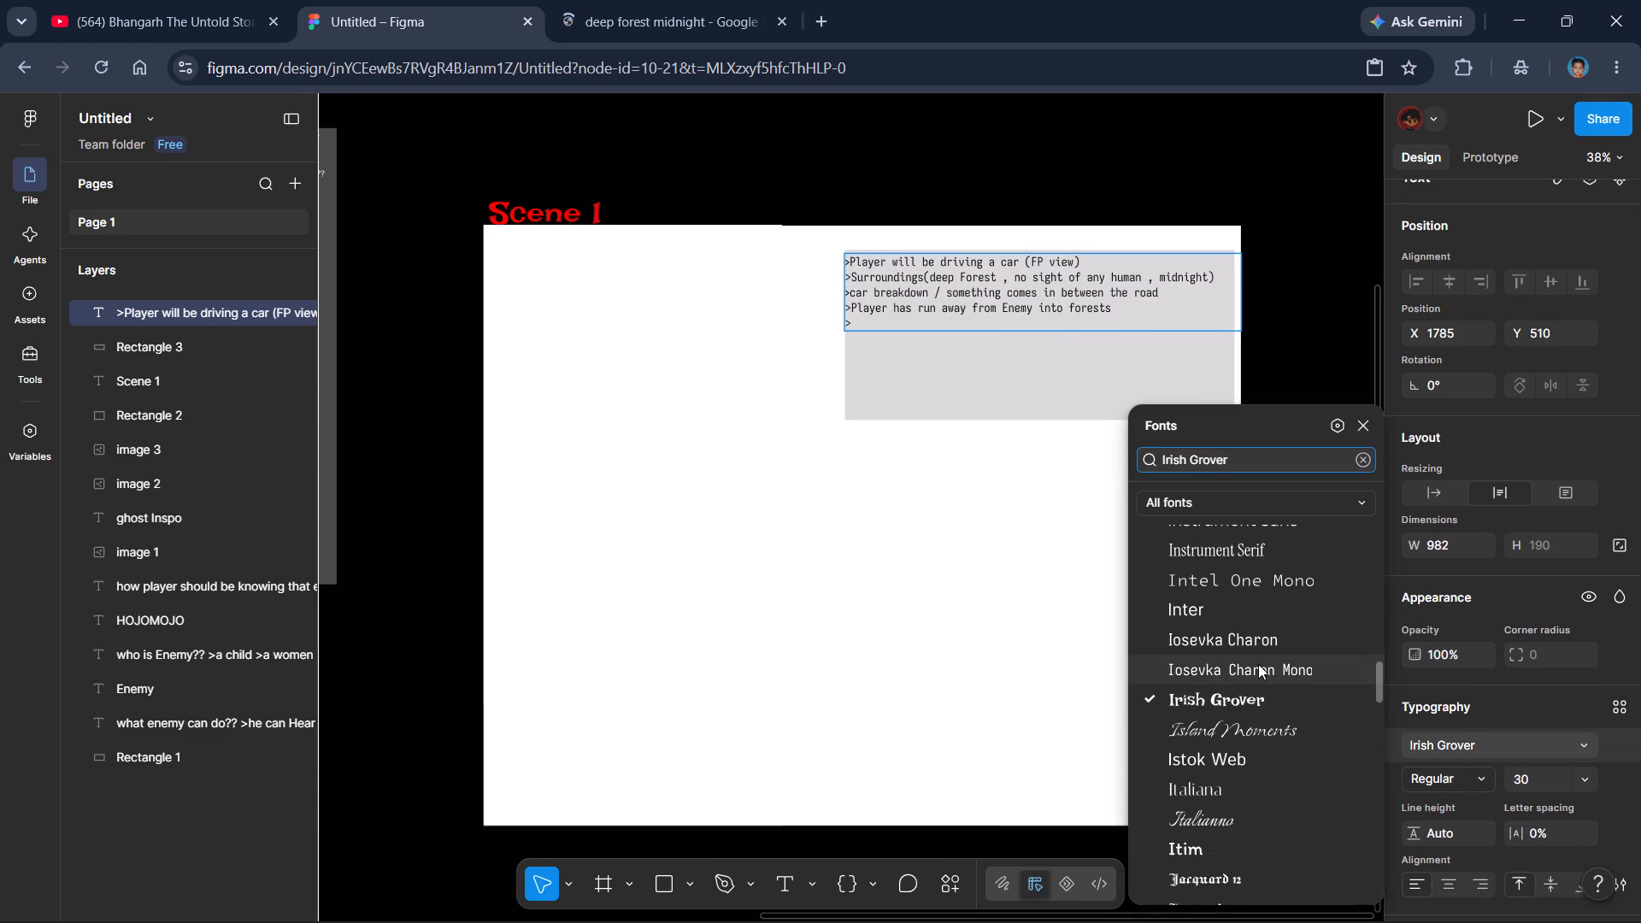
{"action": "left_click", "coordinate": [1258, 664]}
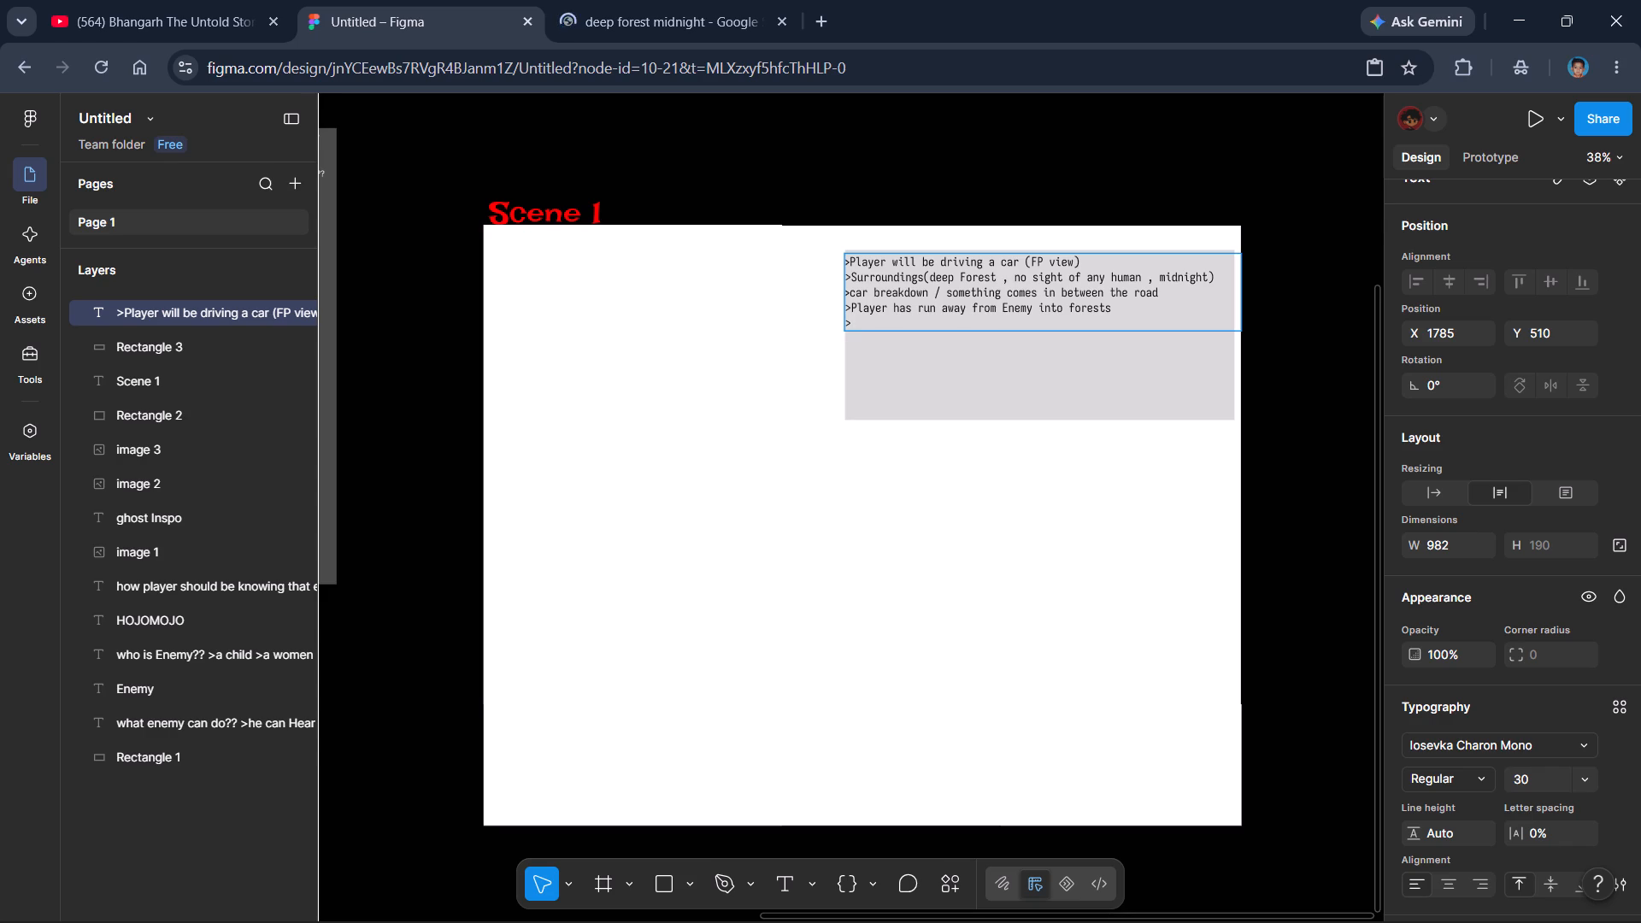
Delete the lone ">" from the last line of the Scene 1 text and leave a blank line there.
{"action": "key", "text": "BackSpace"}
{"action": "key", "text": "BackSpace"}
{"action": "key", "text": "shift+Return"}
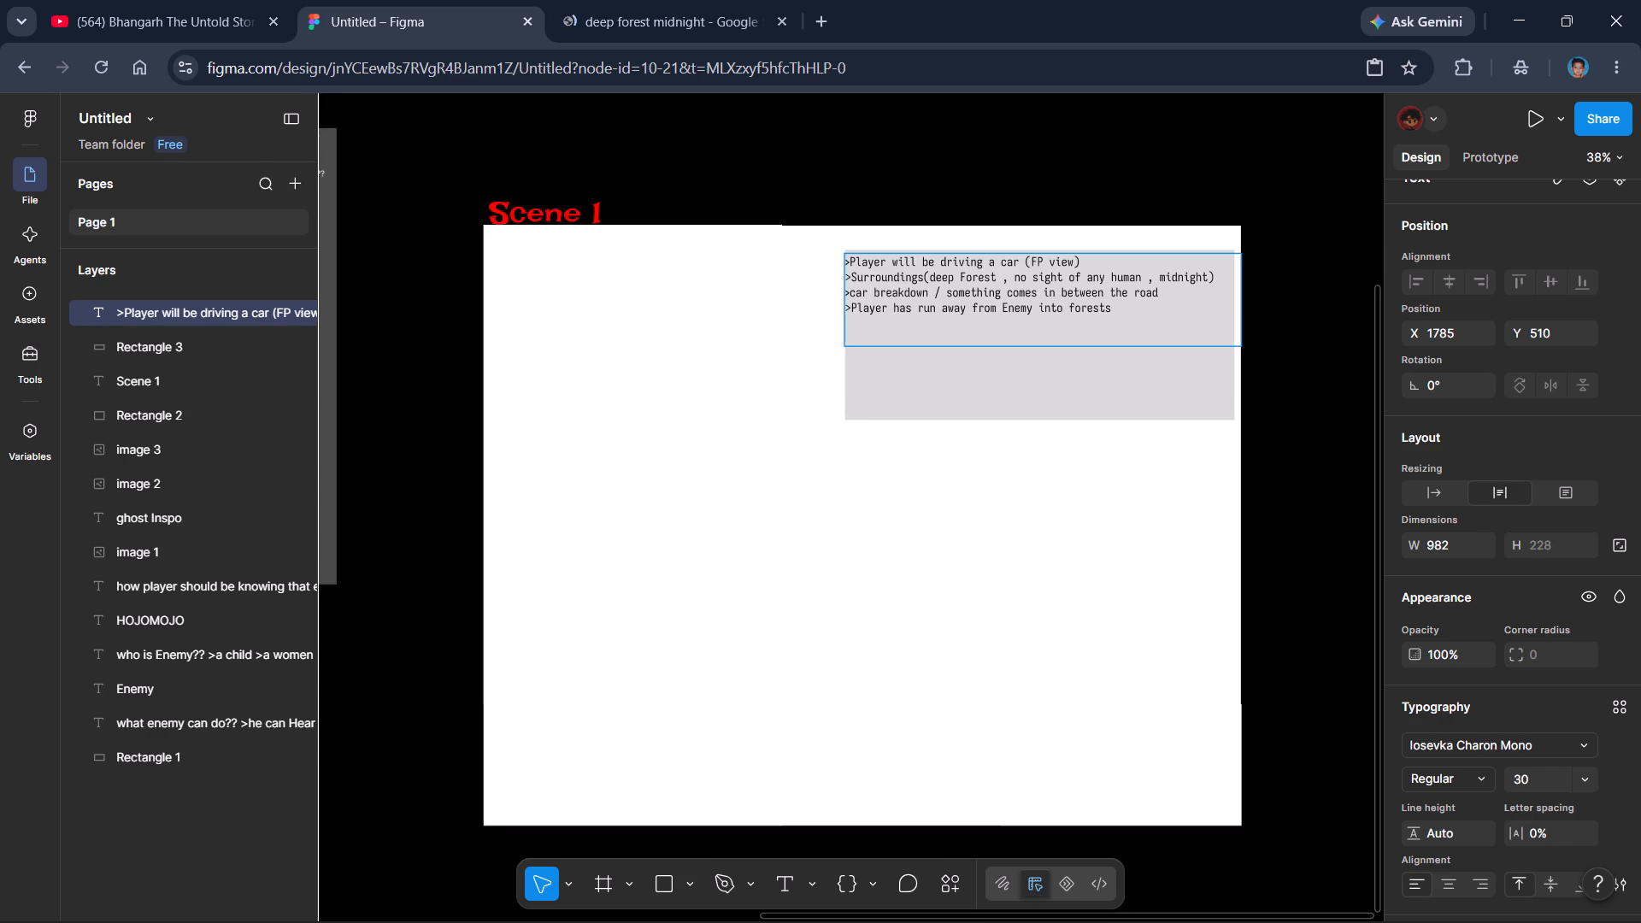
Add the line ">>How to pass this Level?" below the blank line in the Scene 1 text.
{"action": "key", "text": "shift+greater"}
{"action": "key", "text": "shift+greater"}
{"action": "type", "text": "How"}
{"action": "key", "text": "space"}
{"action": "type", "text": "to p"}
{"action": "type", "text": "saa"}
{"action": "key", "text": "space"}
{"action": "key", "text": "BackSpace"}
{"action": "key", "text": "BackSpace"}
{"action": "key", "text": "BackSpace"}
{"action": "key", "text": "BackSpace"}
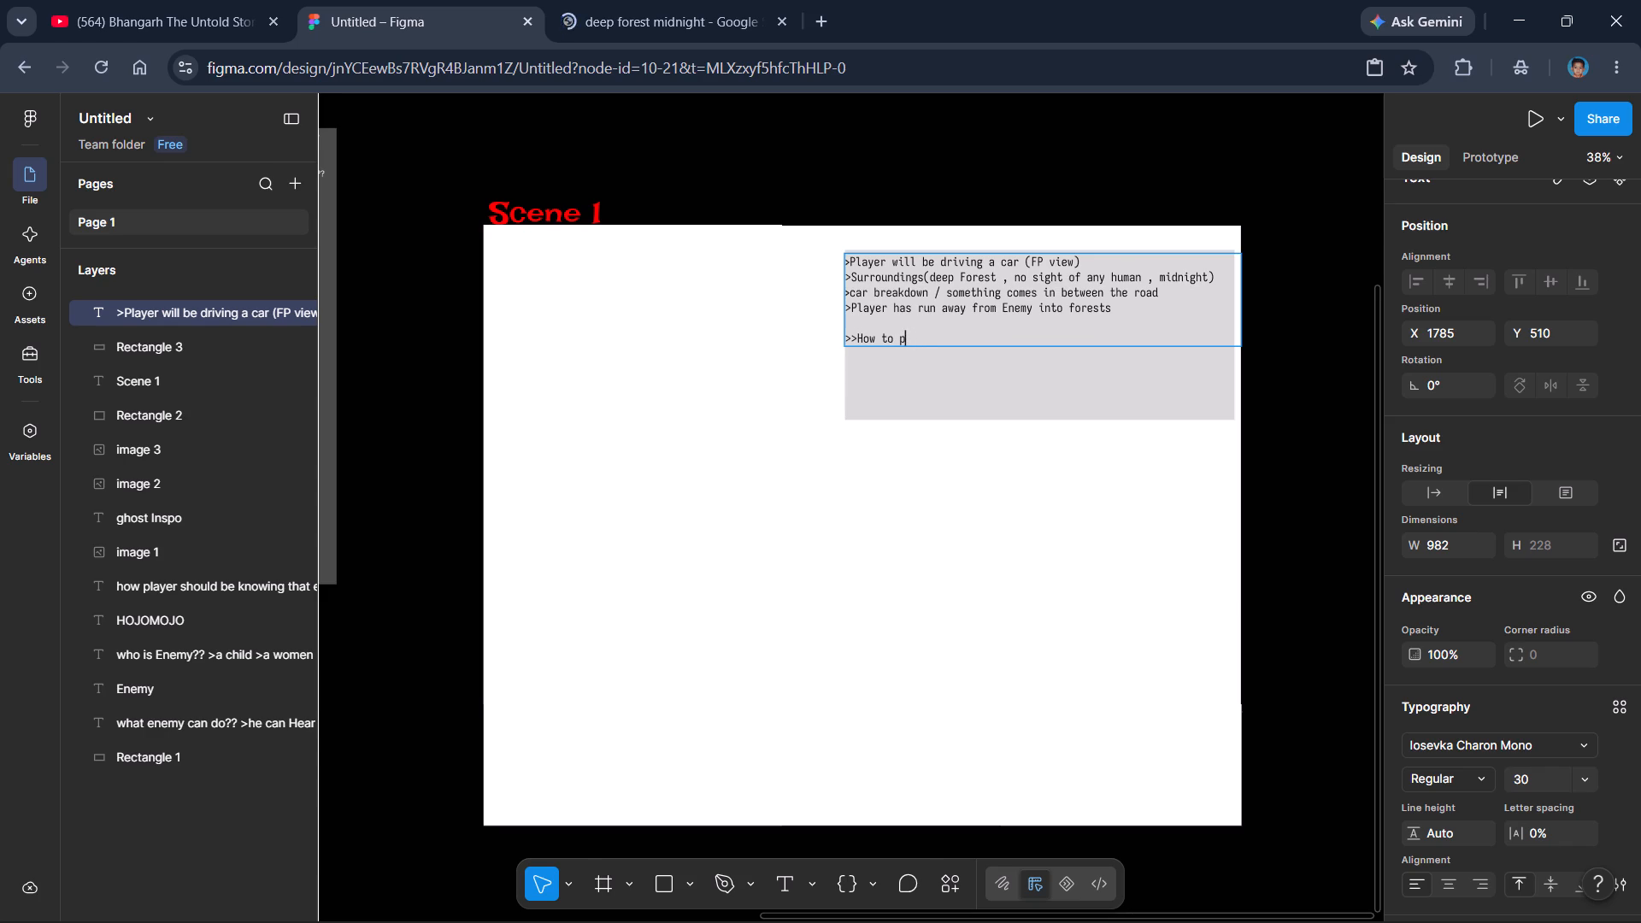
{"action": "type", "text": "as"}
{"action": "key", "text": "space"}
{"action": "key", "text": "space"}
{"action": "key", "text": "BackSpace"}
{"action": "key", "text": "BackSpace"}
{"action": "type", "text": "s thid=s"}
{"action": "key", "text": "space"}
{"action": "key", "text": "BackSpace"}
{"action": "key", "text": "BackSpace"}
{"action": "key", "text": "BackSpace"}
{"action": "key", "text": "BackSpace"}
{"action": "type", "text": "s yho"}
{"action": "key", "text": "BackSpace"}
{"action": "key", "text": "BackSpace"}
{"action": "key", "text": "BackSpace"}
{"action": "type", "text": "LE"}
{"action": "key", "text": "BackSpace"}
{"action": "type", "text": "ev"}
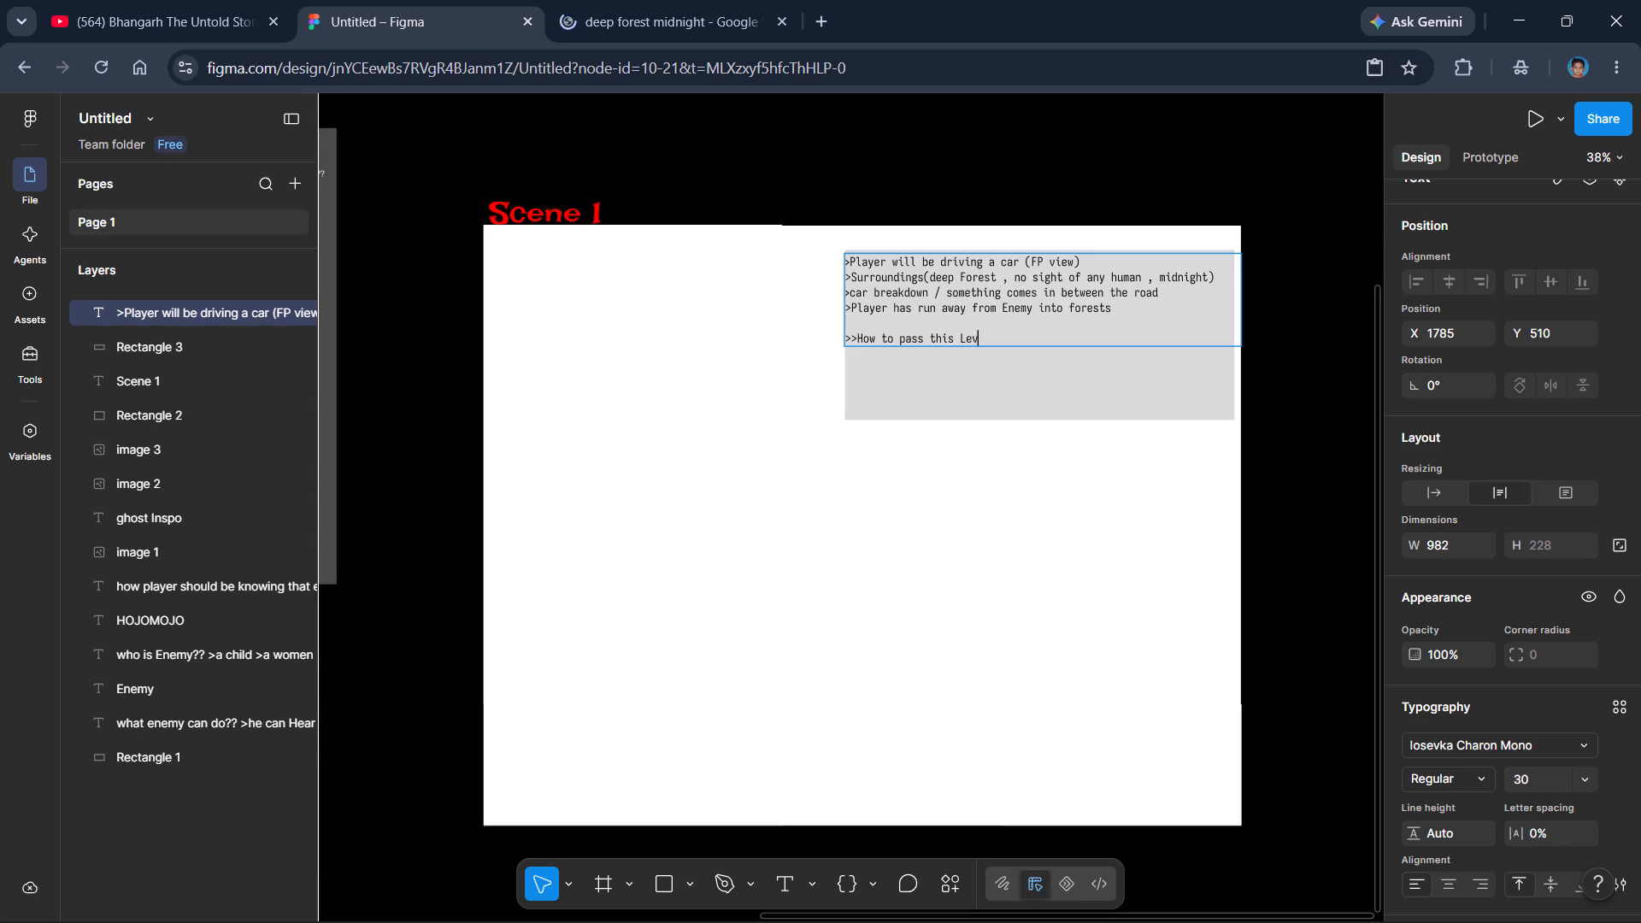
{"action": "type", "text": "el"}
{"action": "key", "text": "shift+question"}
Add the line ">esacpe into a house" below ">>How to pass this Level?" in the Scene 1 text.
{"action": "key", "text": "Return"}
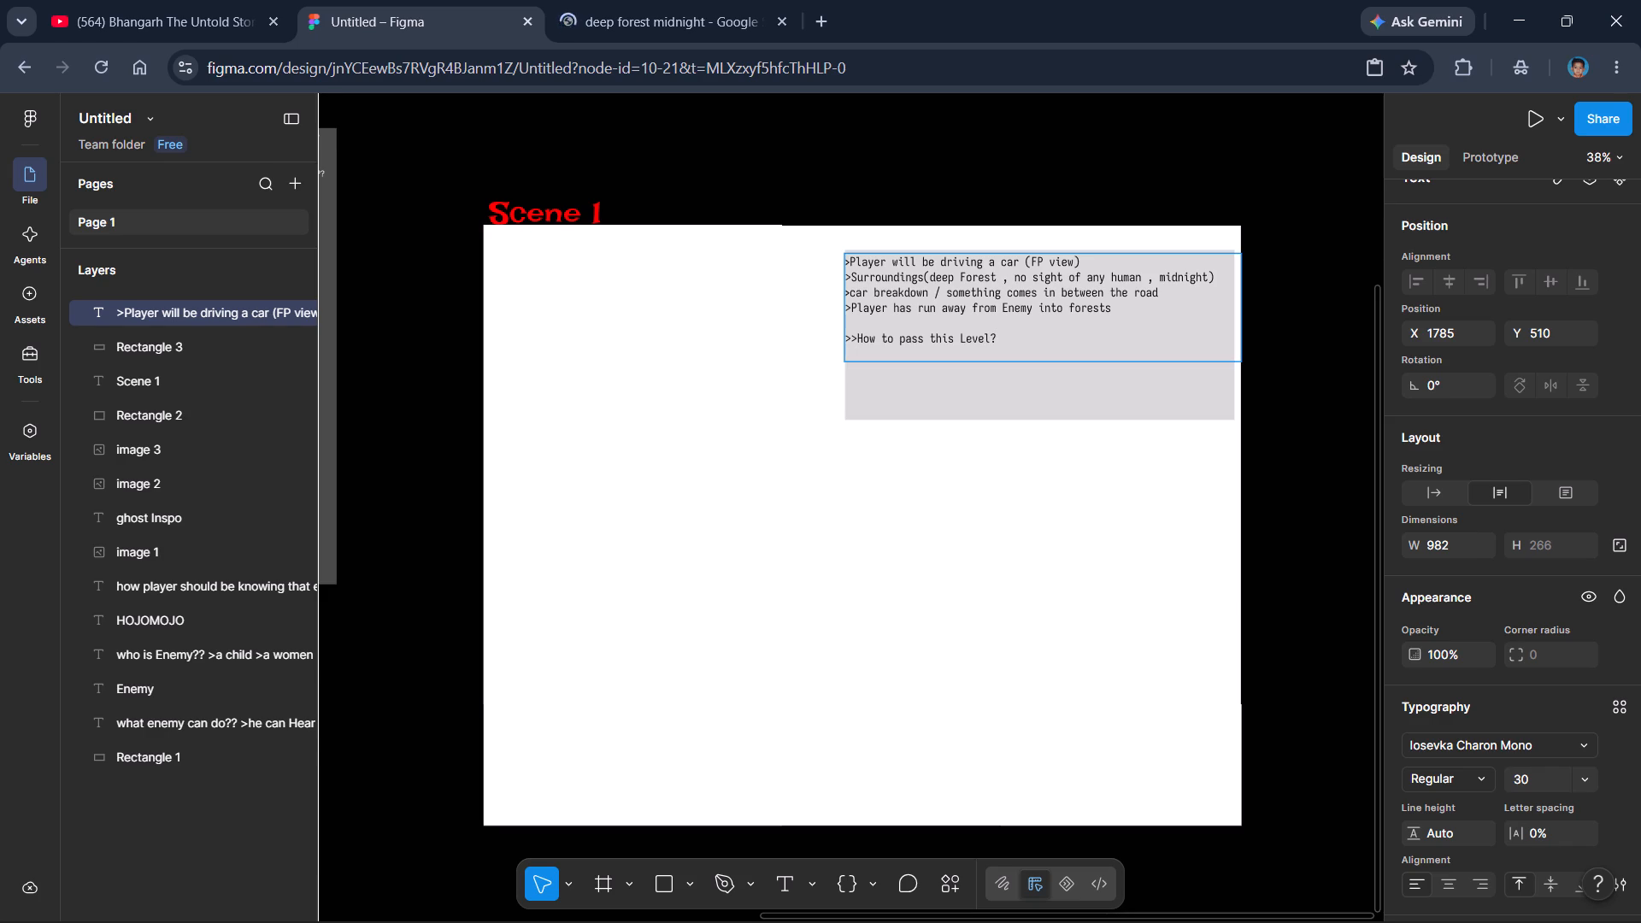
{"action": "key", "text": "shift+greater"}
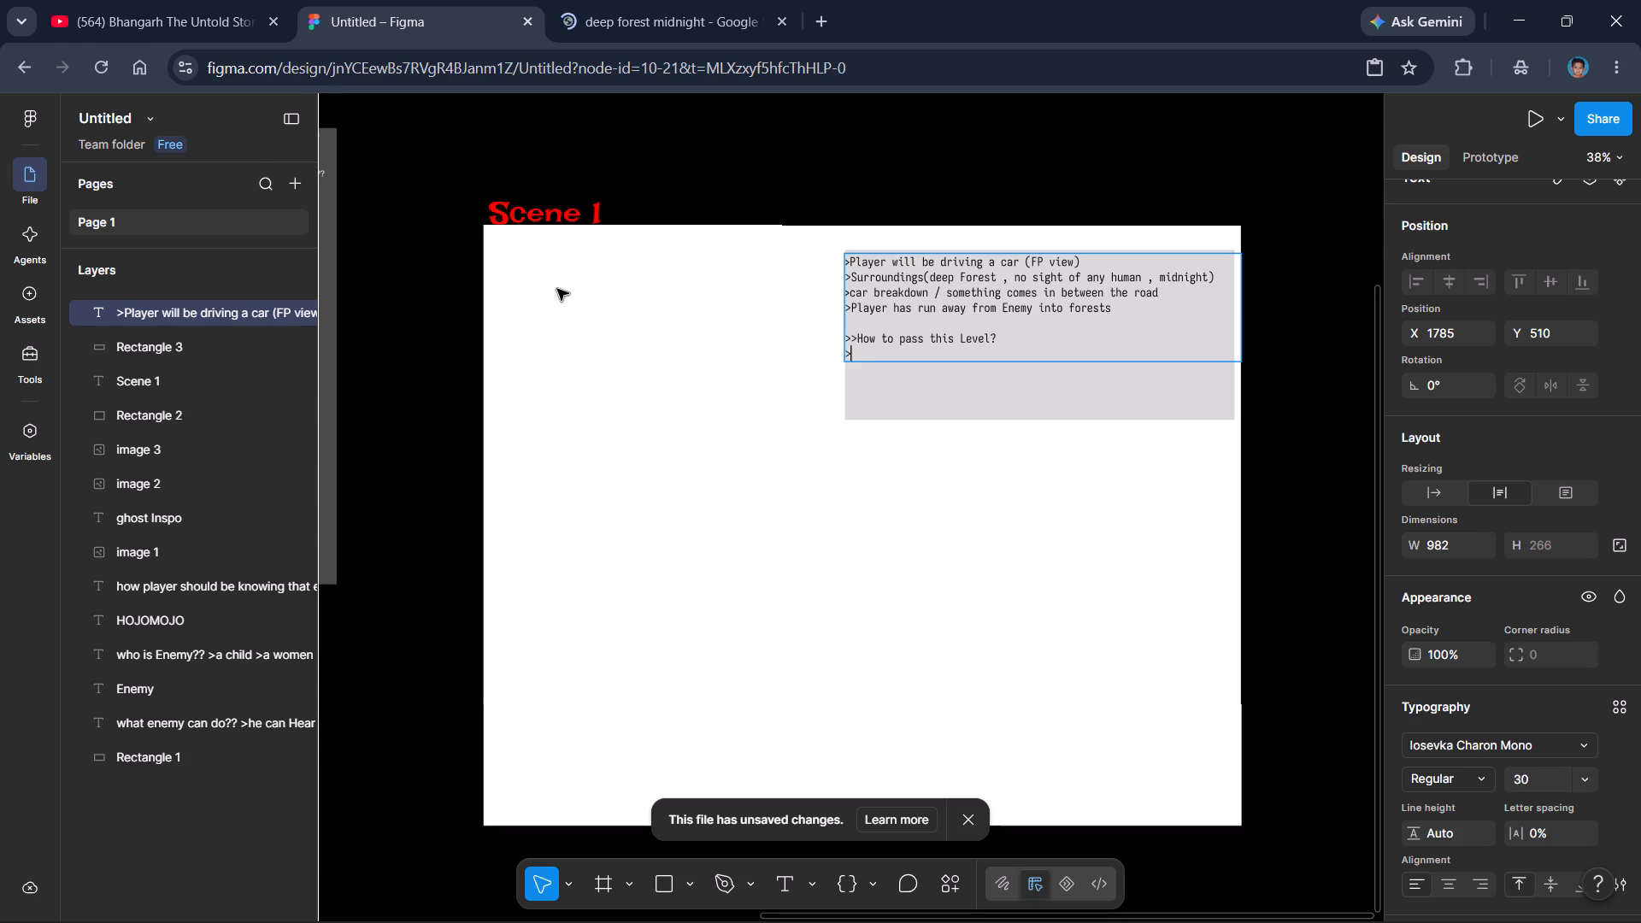
{"action": "scroll", "coordinate": [557, 289], "scroll_direction": "right", "scroll_amount": 3}
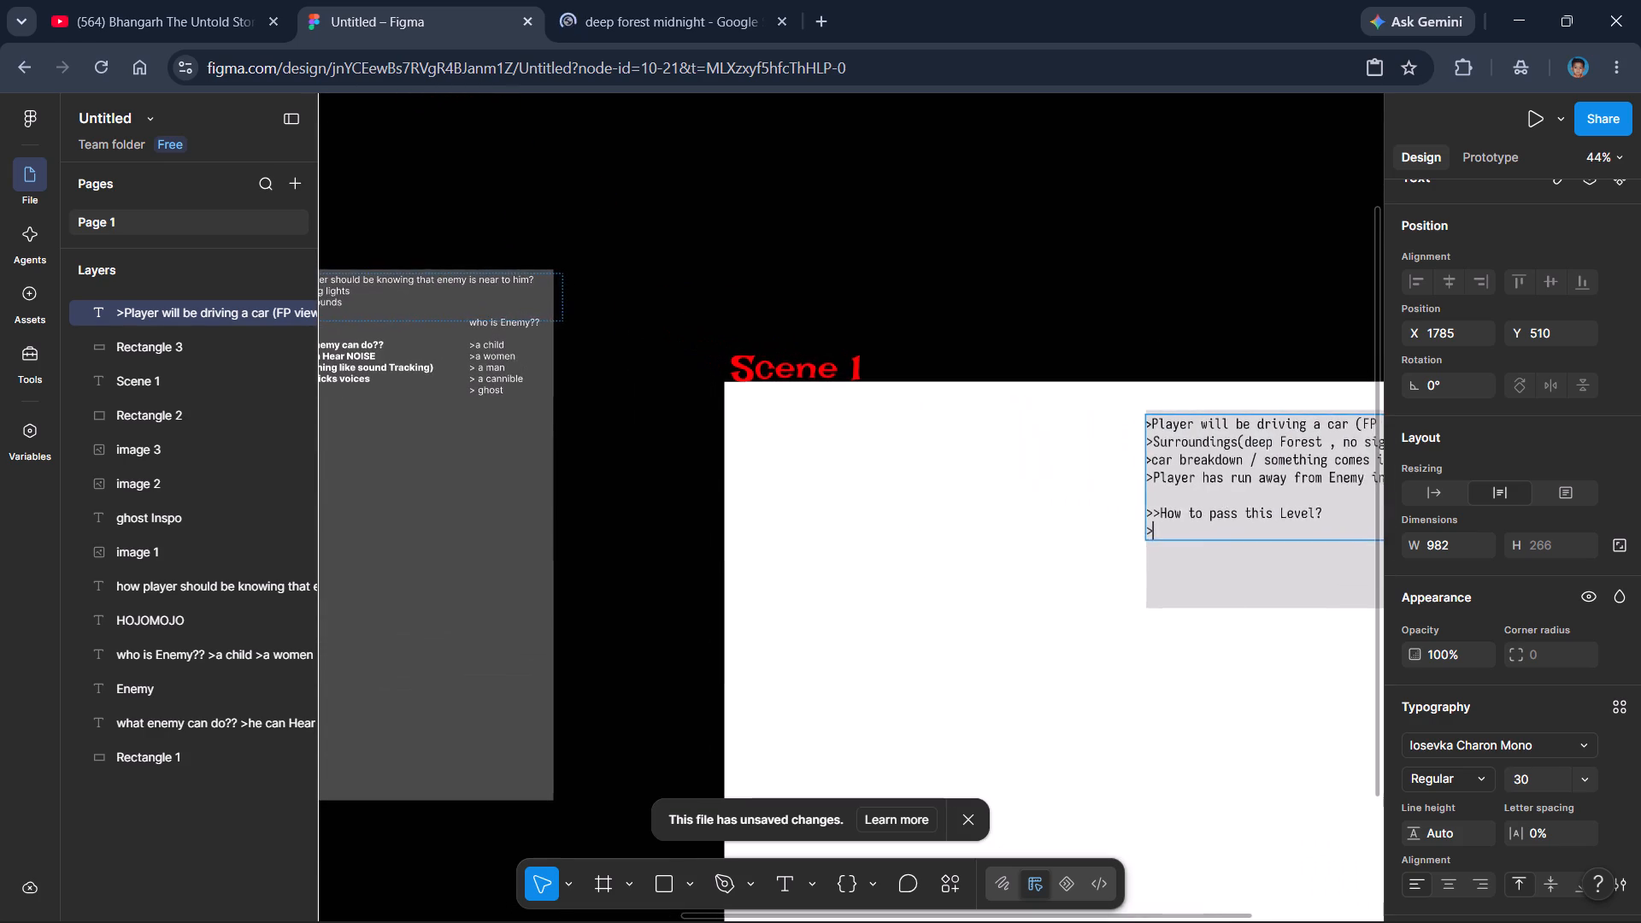
{"action": "scroll", "coordinate": [834, 439], "scroll_direction": "left", "scroll_amount": 2}
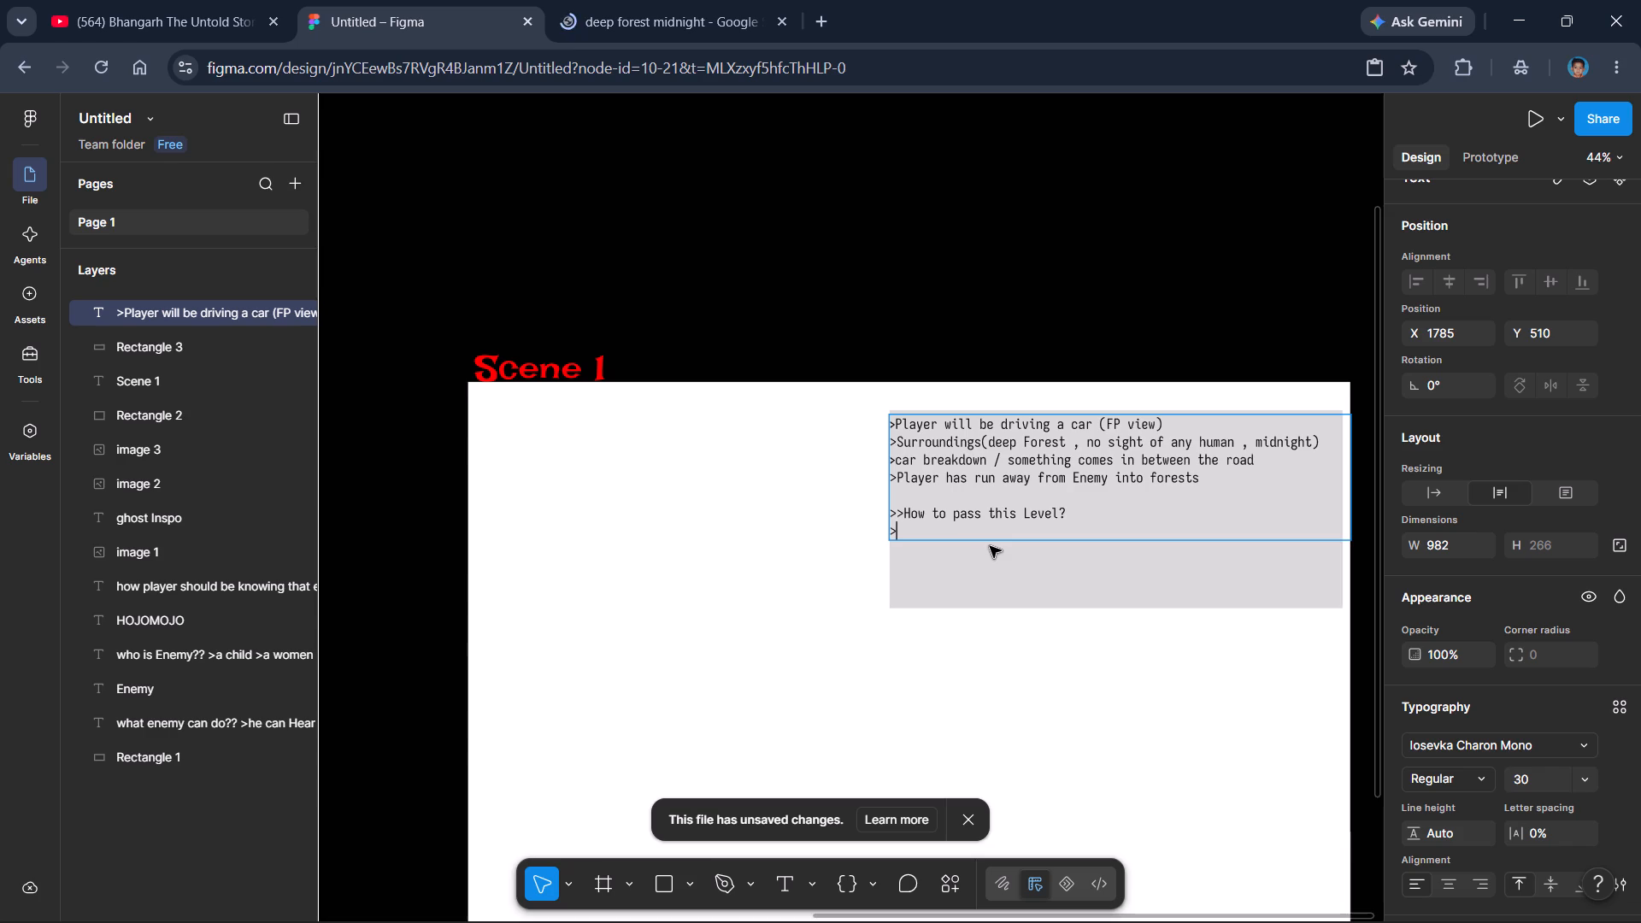
{"action": "scroll", "coordinate": [697, 521], "scroll_direction": "up", "scroll_amount": 1}
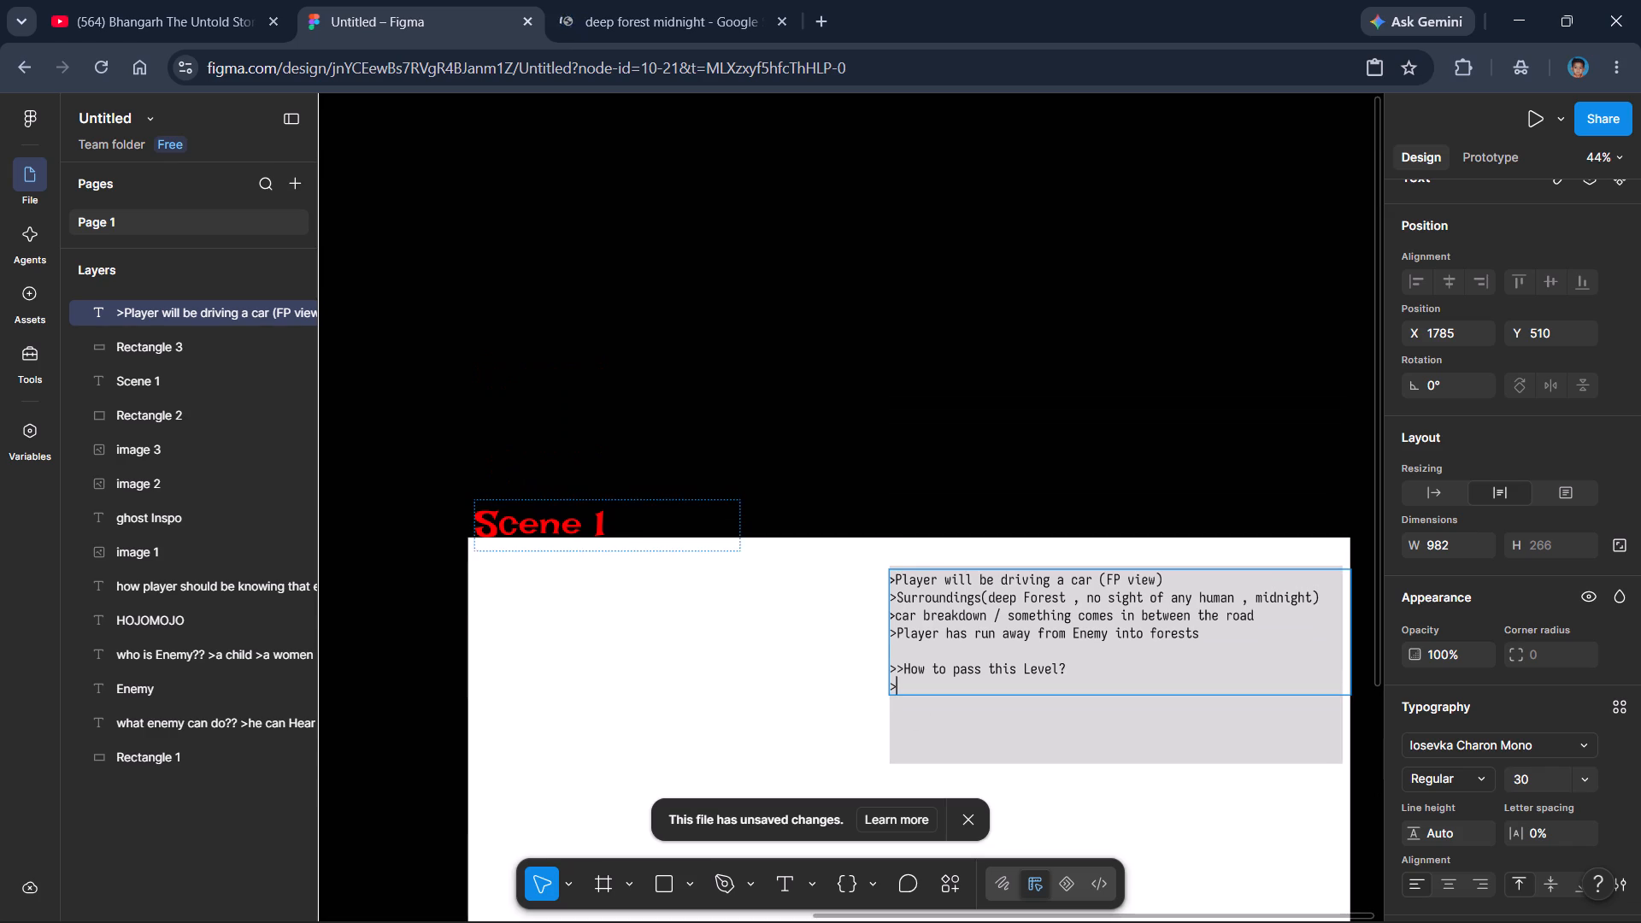
{"action": "scroll", "coordinate": [697, 521], "scroll_direction": "down", "scroll_amount": 2}
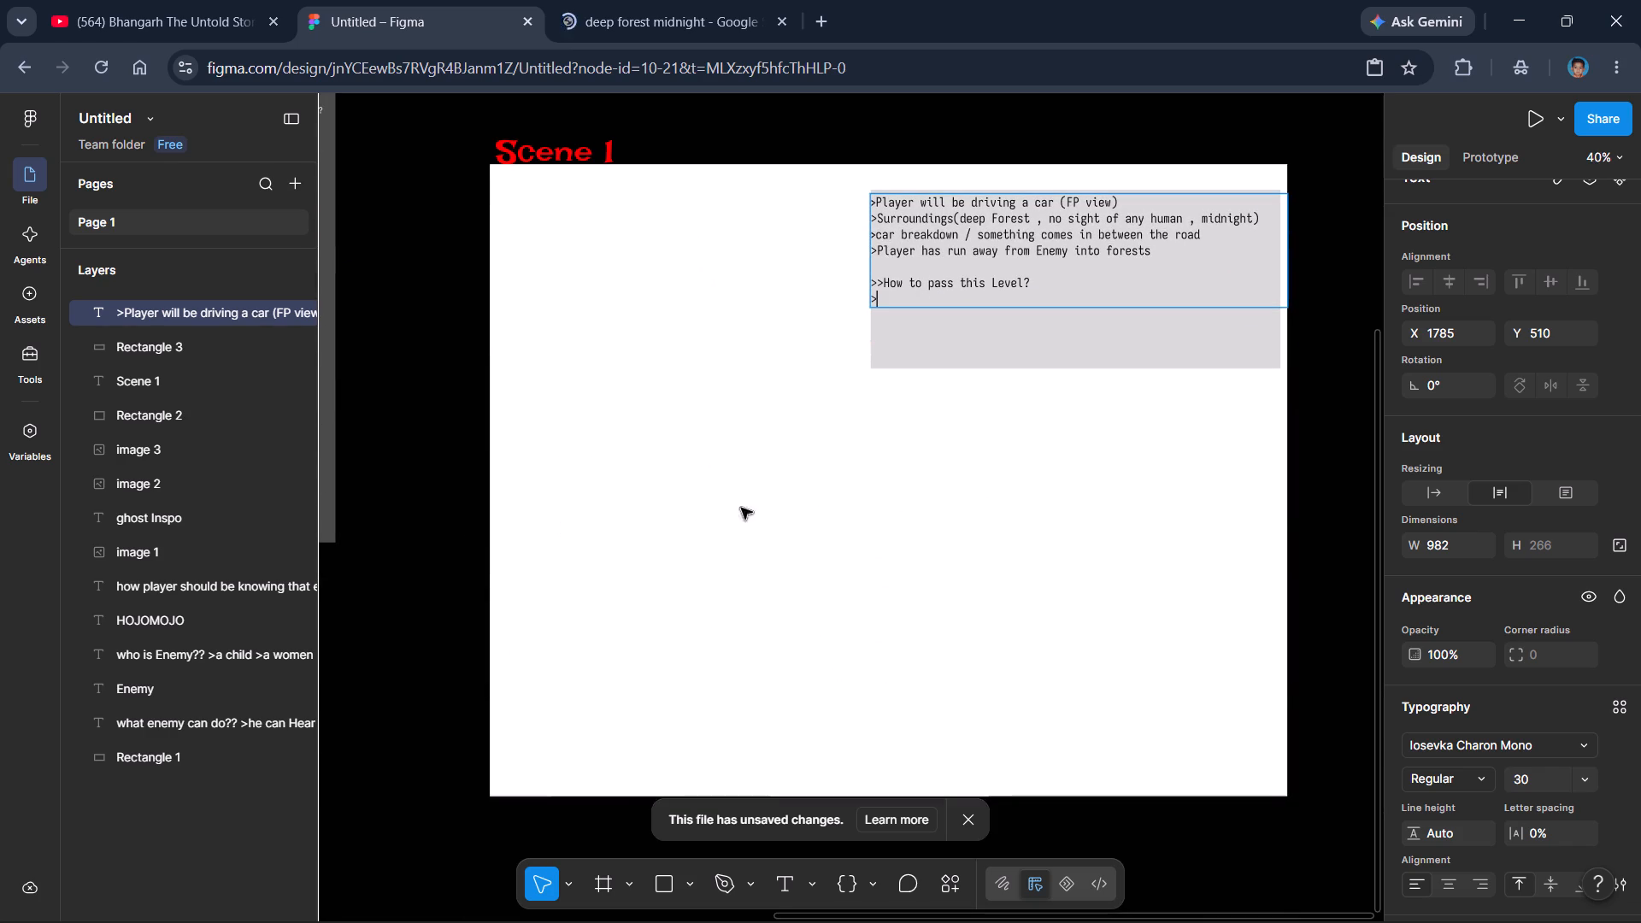
{"action": "scroll", "coordinate": [922, 476], "scroll_direction": "right", "scroll_amount": 2}
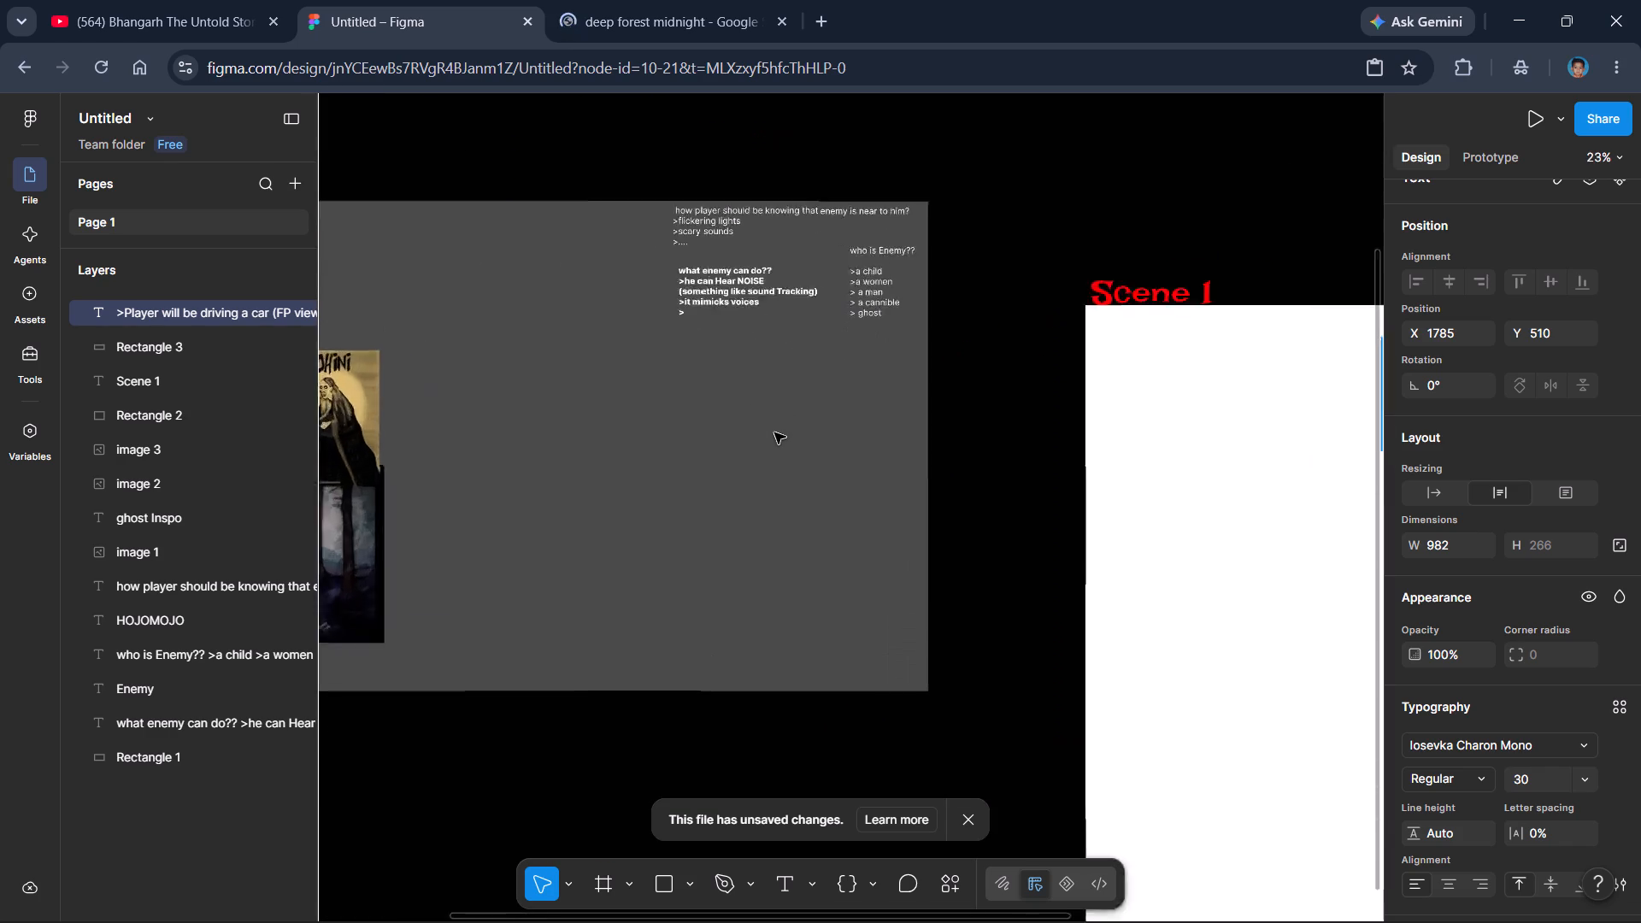
{"action": "scroll", "coordinate": [774, 432], "scroll_direction": "up", "scroll_amount": 2}
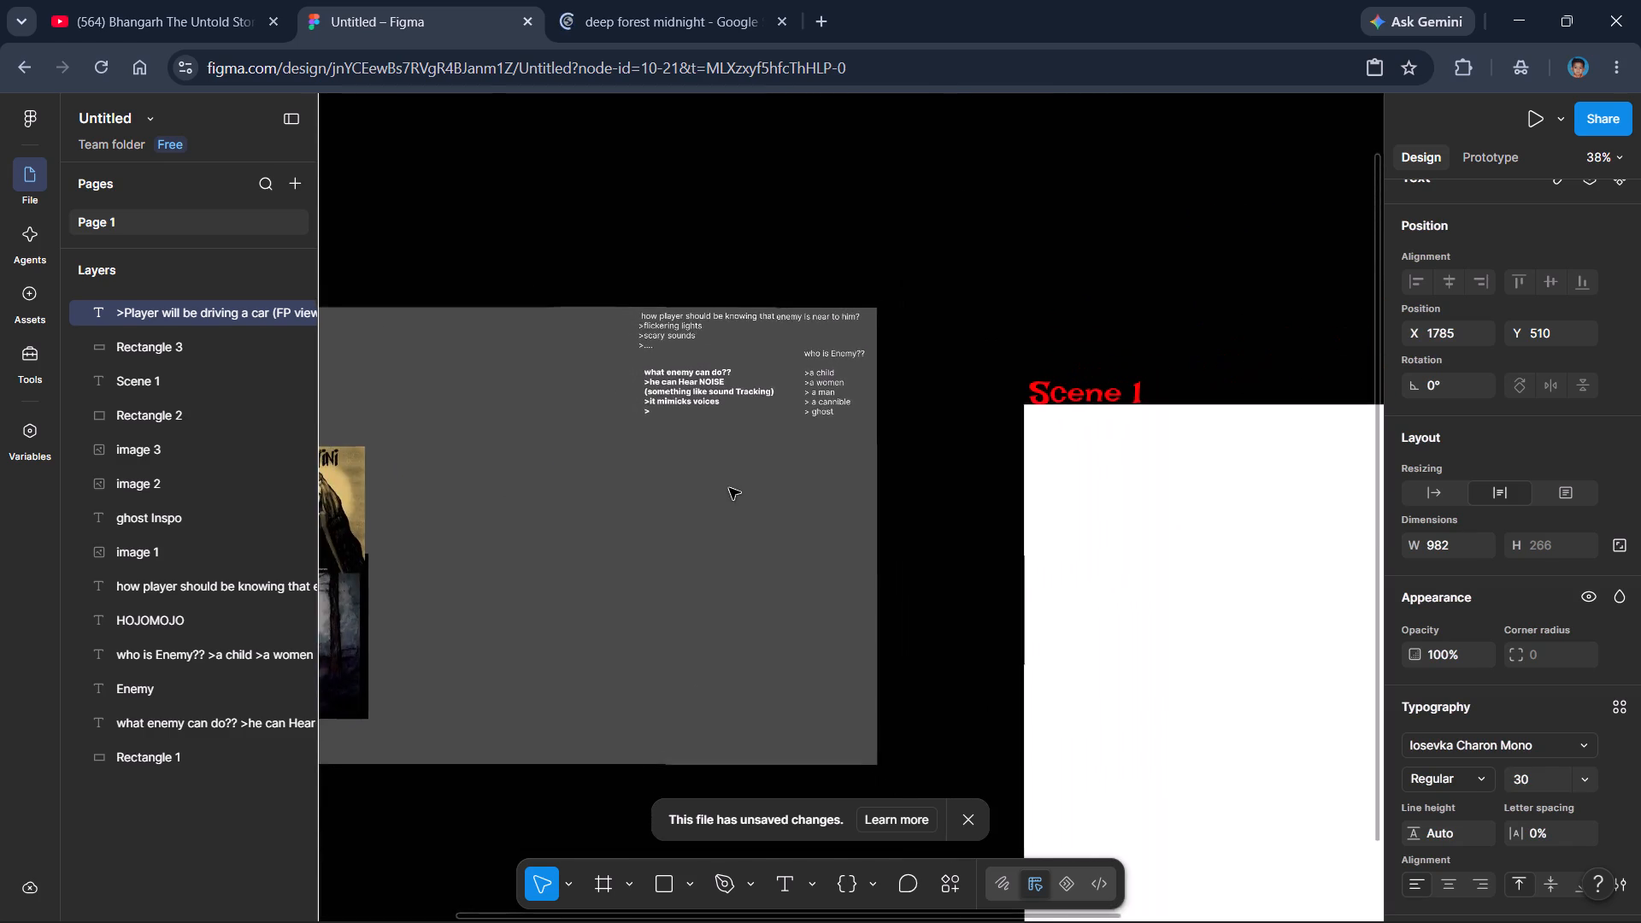
{"action": "scroll", "coordinate": [1141, 573], "scroll_direction": "left", "scroll_amount": 3}
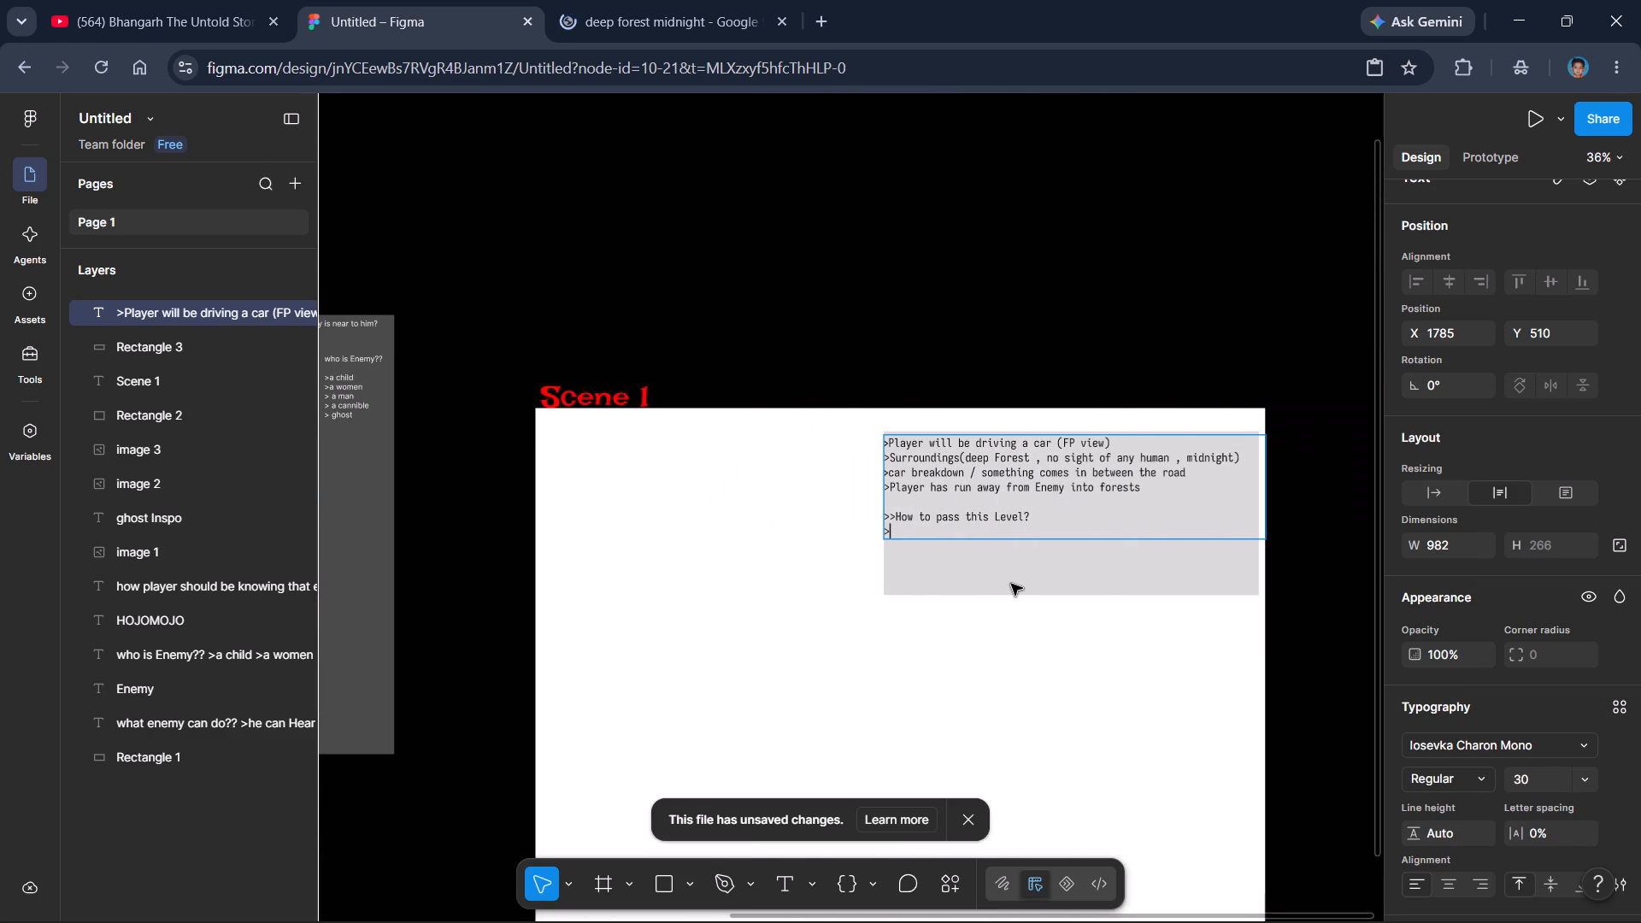
{"action": "type", "text": "esac"}
{"action": "type", "text": "pe into"}
{"action": "key", "text": "space"}
{"action": "type", "text": "a"}
{"action": "key", "text": "space"}
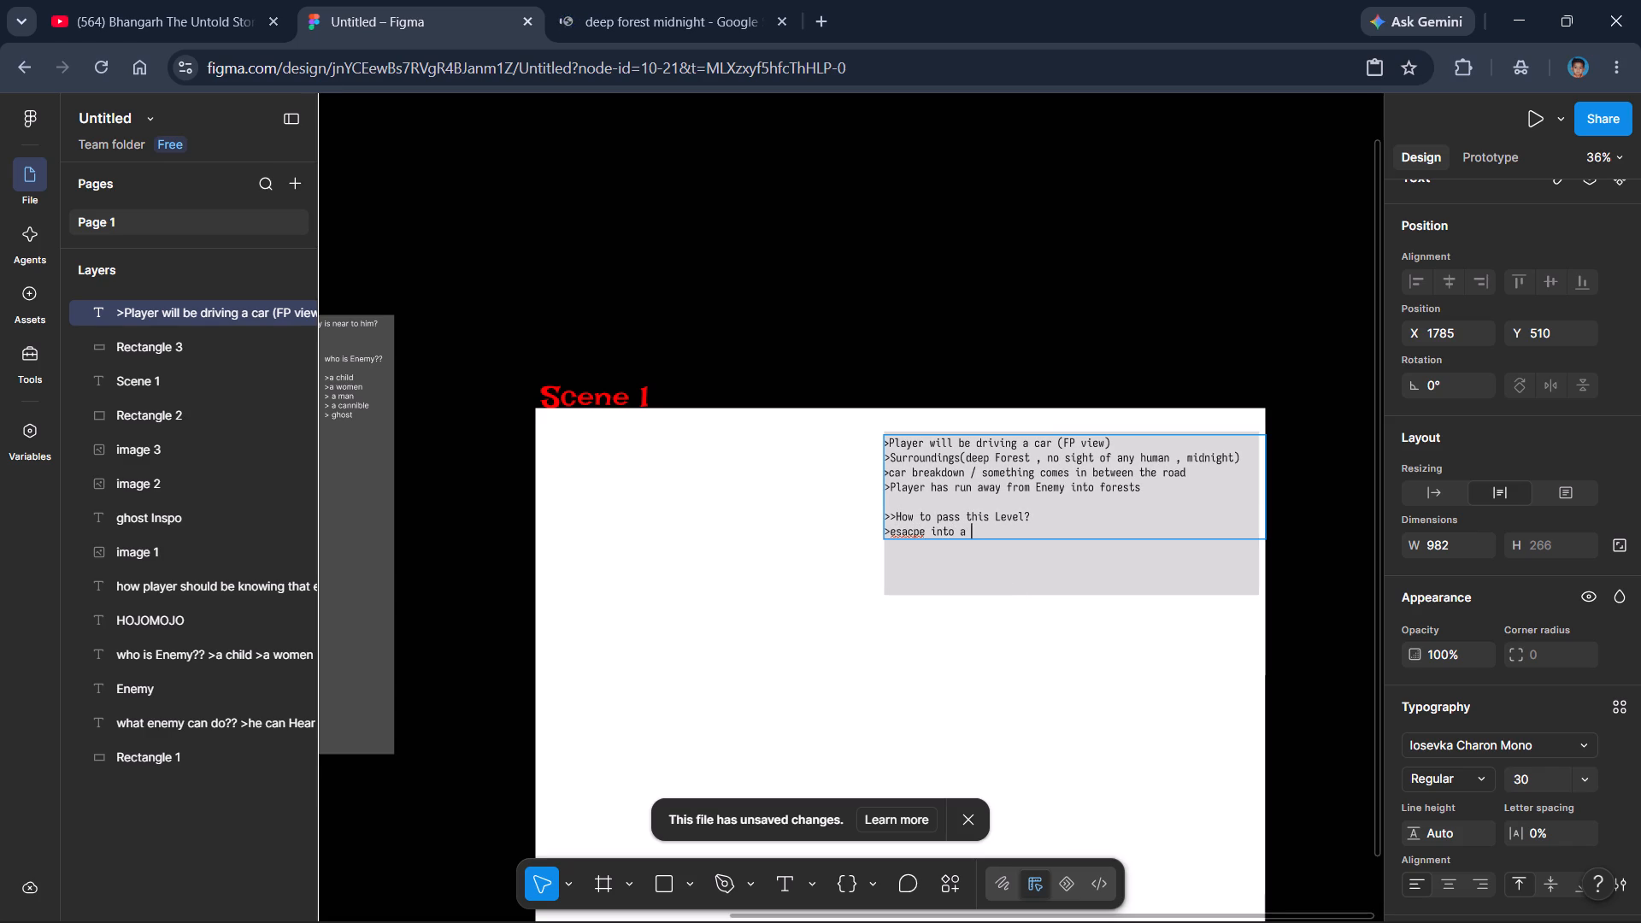
{"action": "type", "text": "house"}
{"action": "key", "text": "space"}
{"action": "key", "text": "Return"}
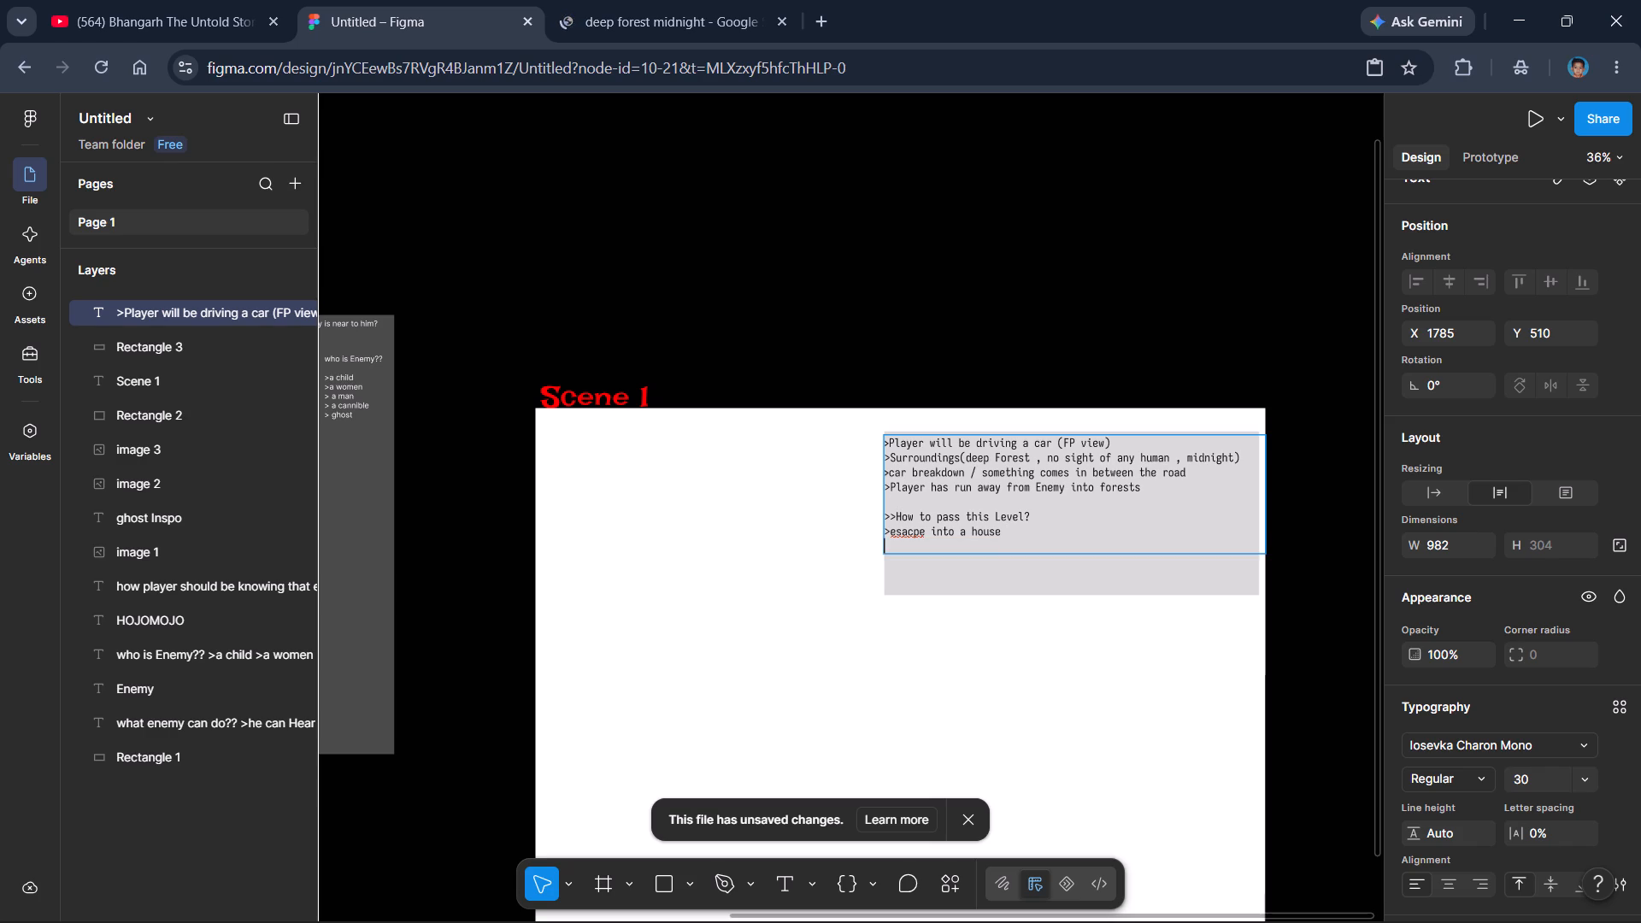
{"action": "key", "text": "BackSpace"}
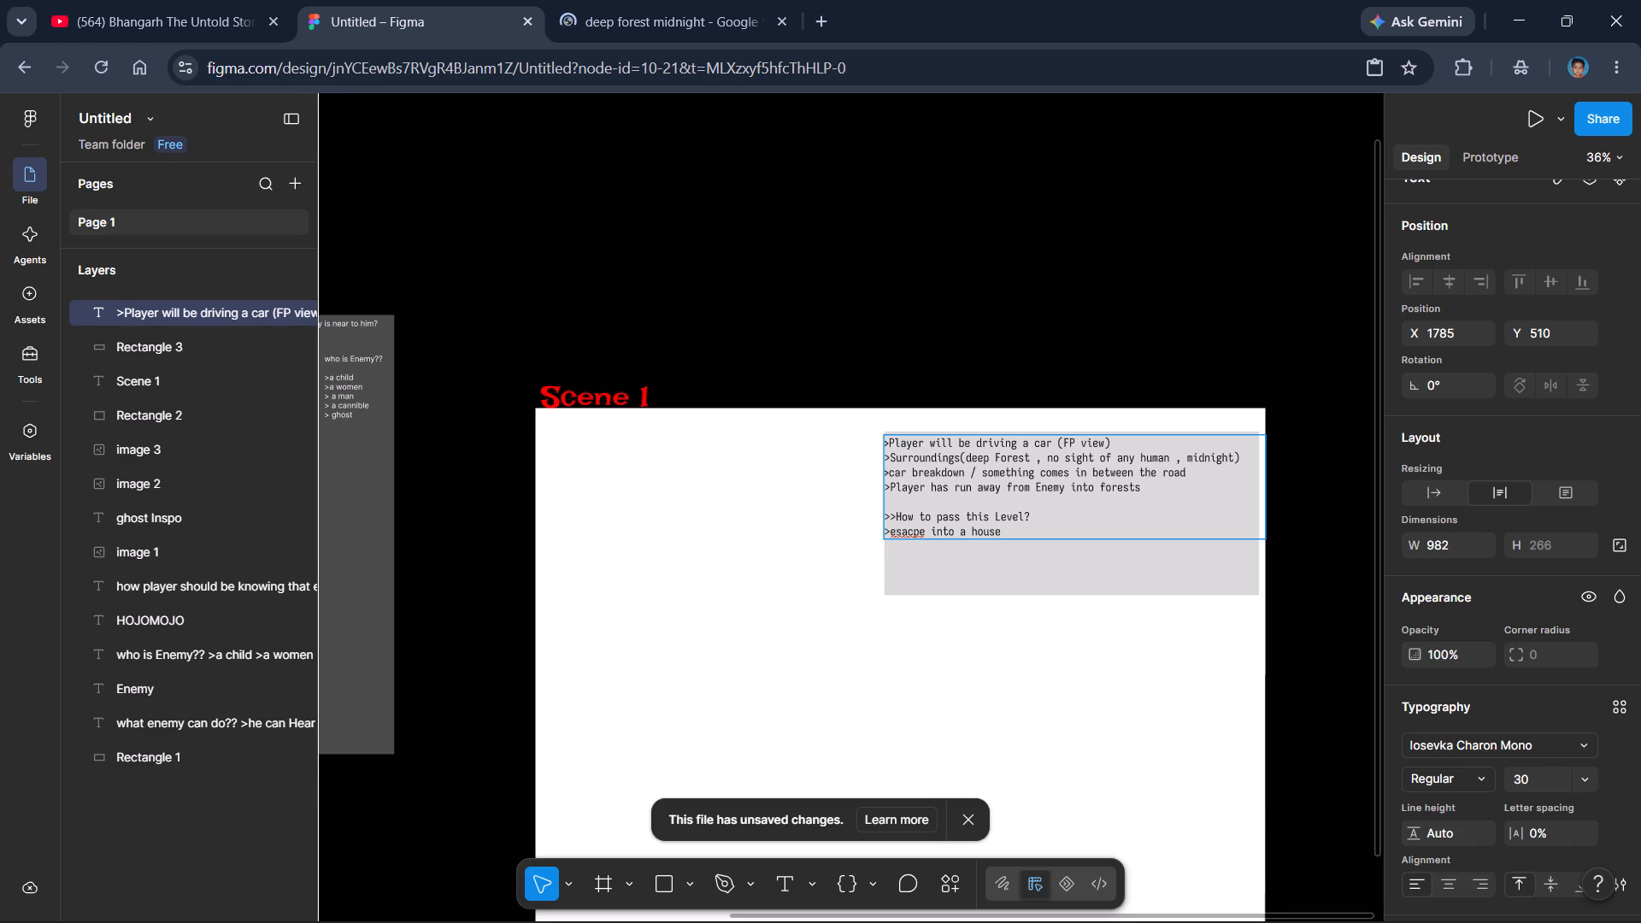
{"action": "key", "text": "BackSpace"}
{"action": "key", "text": "BackSpace"}
{"action": "key", "text": "e"}
Correct the misspelled first word of the last Scene 1 text line to "escape".
{"action": "left_click", "coordinate": [904, 532]}
{"action": "key", "text": "c"}
{"action": "left_click", "coordinate": [1029, 532]}
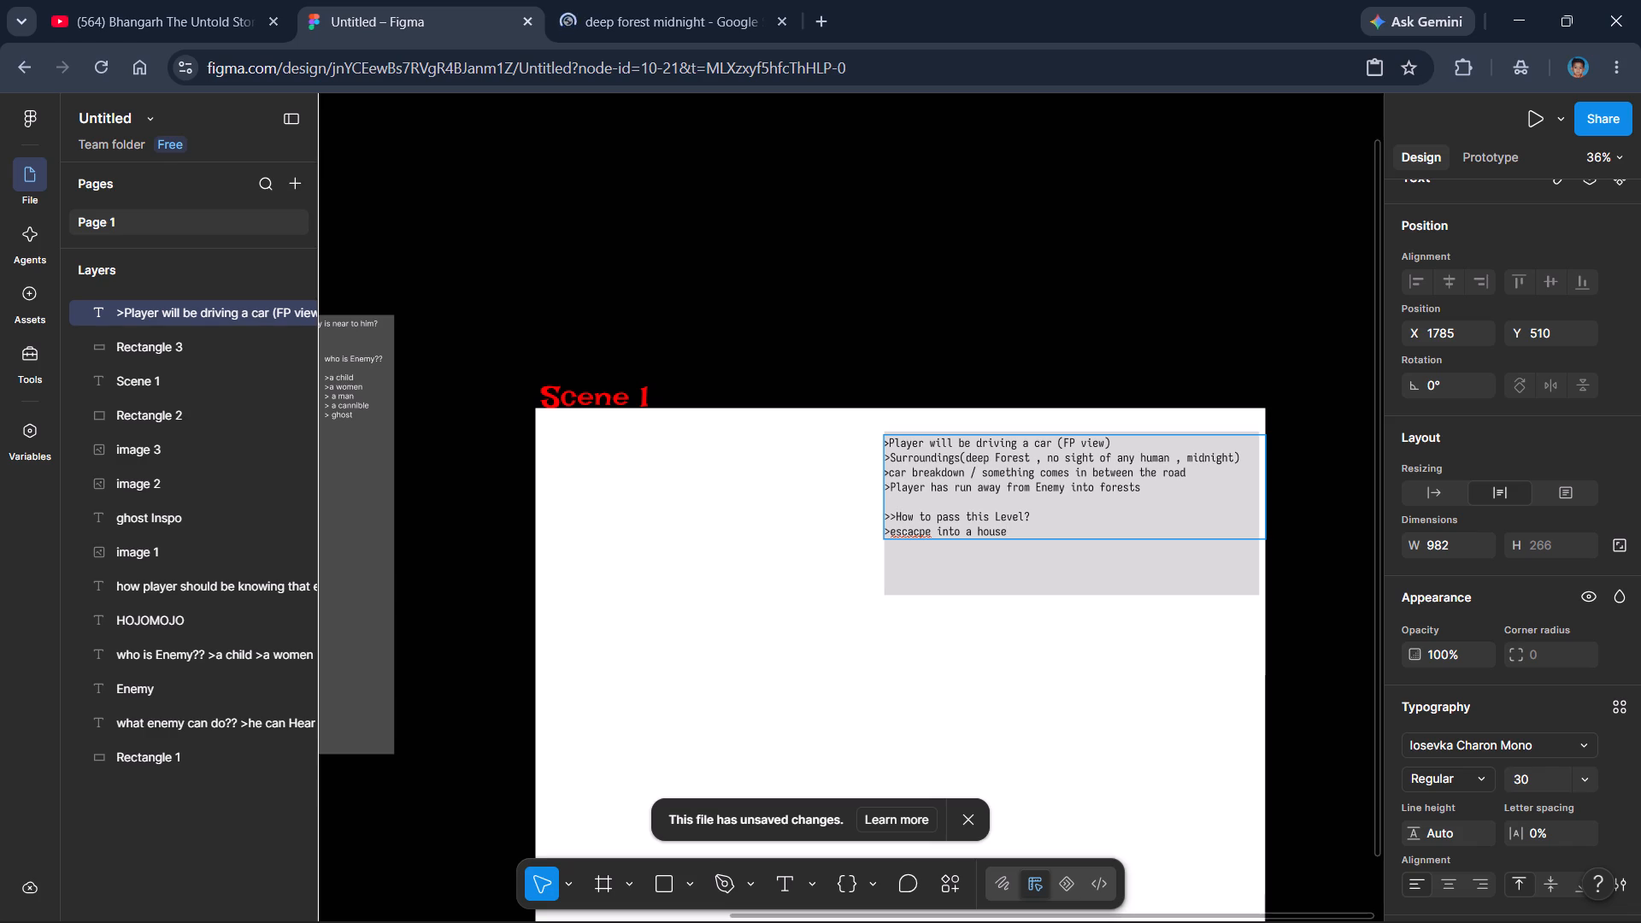
{"action": "left_click", "coordinate": [920, 533]}
{"action": "key", "text": "BackSpace"}
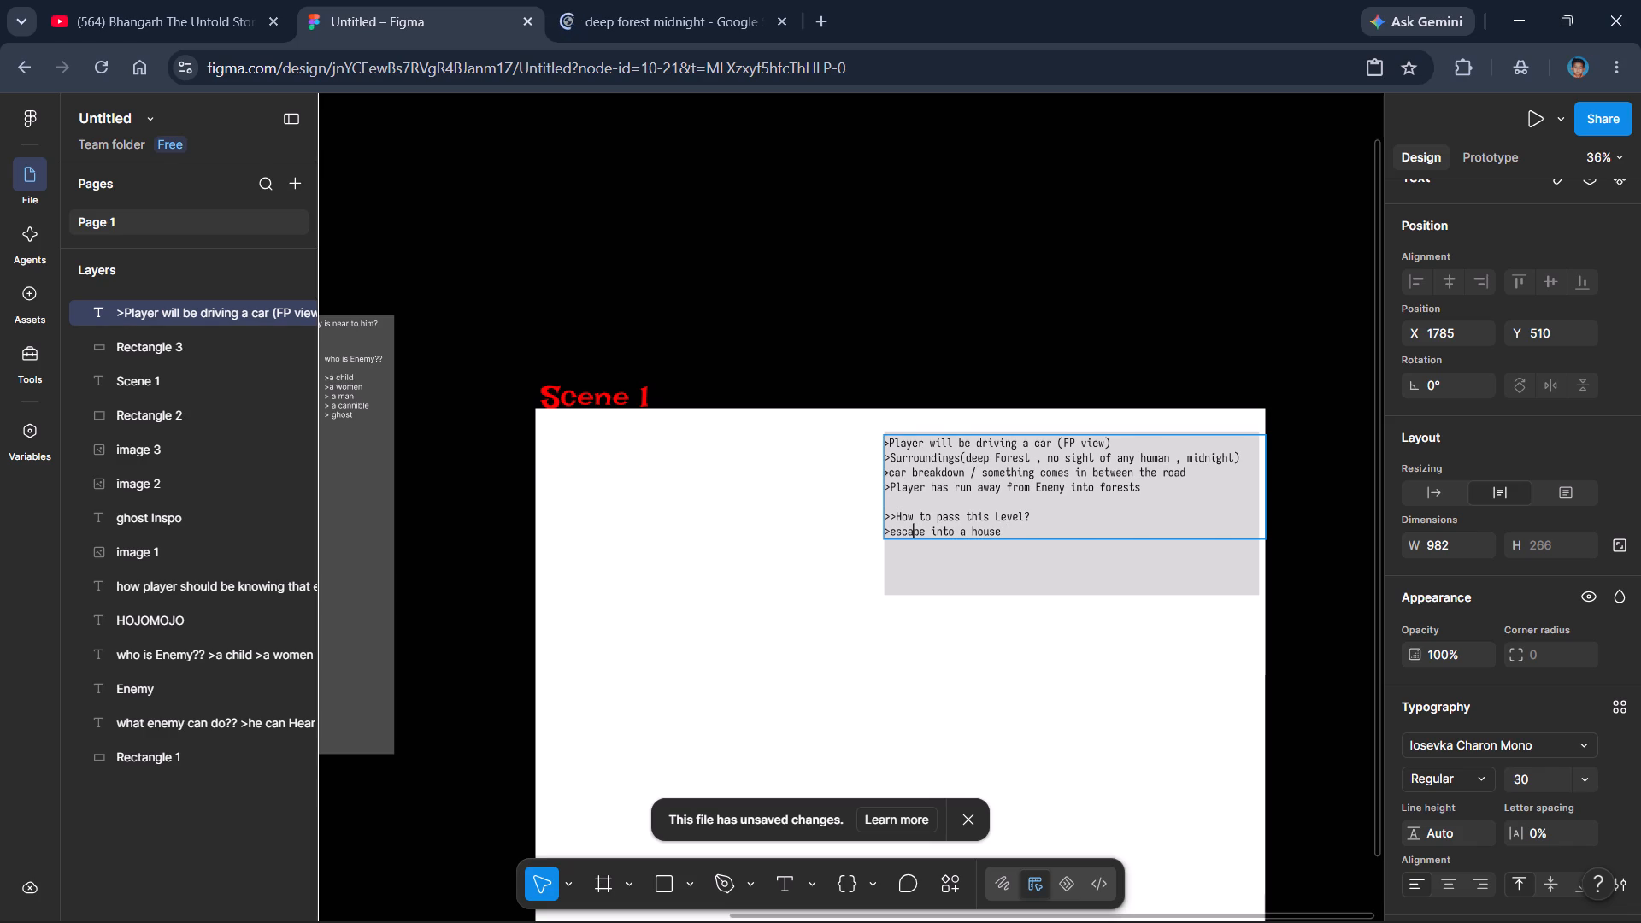
Add two blank lines after ">escape into a house" at the end of the Scene 1 text.
{"action": "left_click", "coordinate": [1013, 527]}
{"action": "key", "text": "Return"}
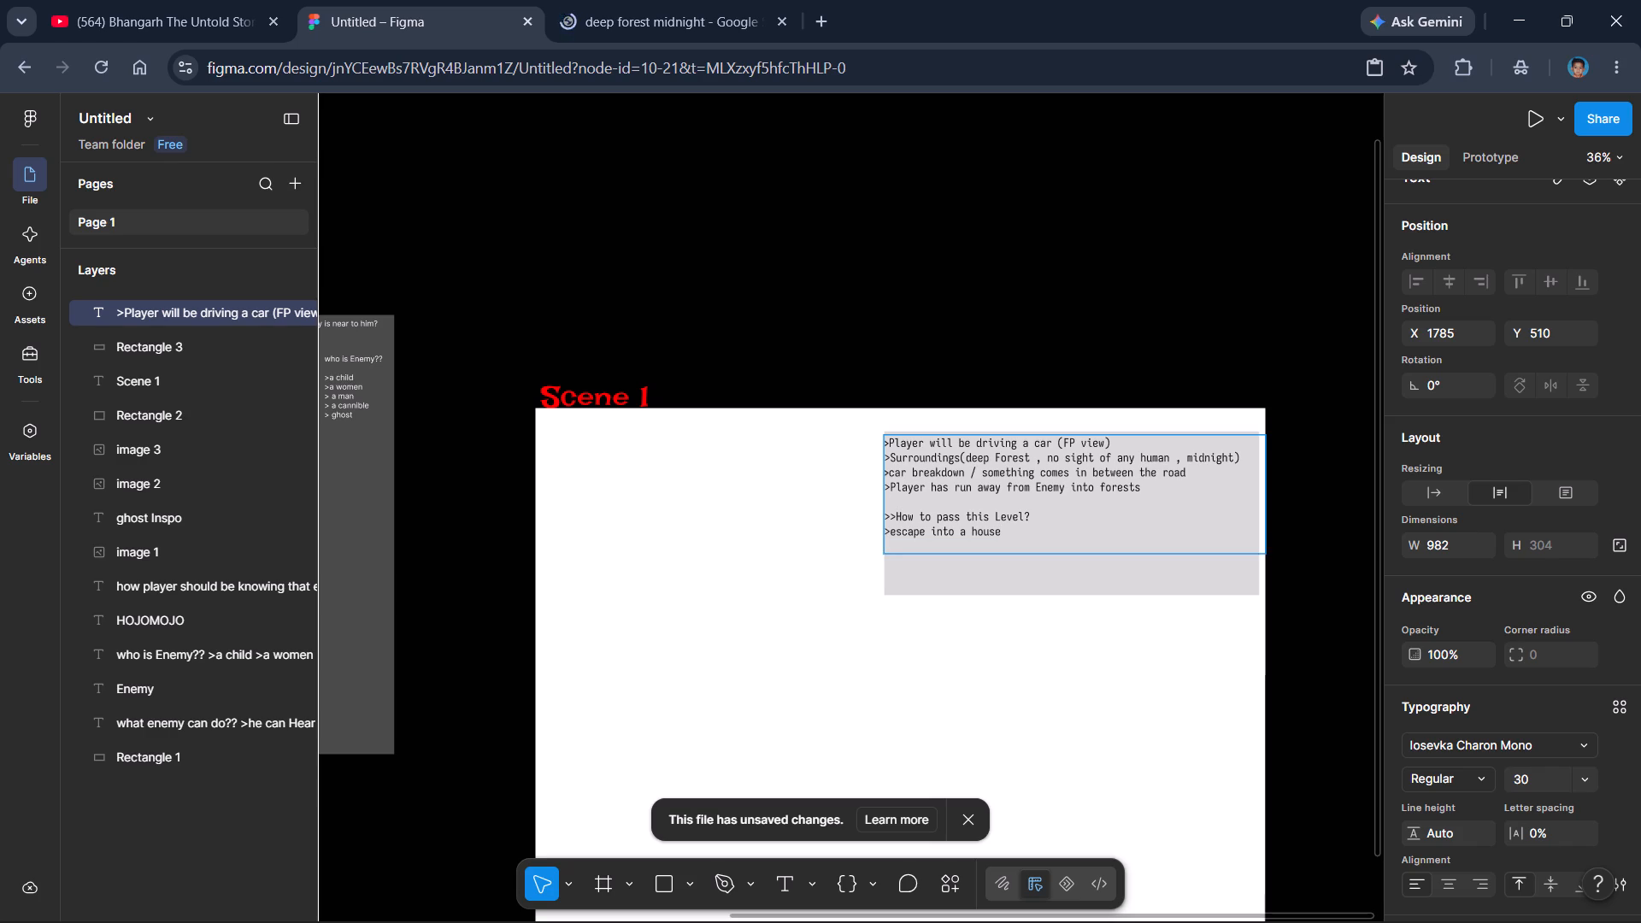
{"action": "key", "text": "shift+Return"}
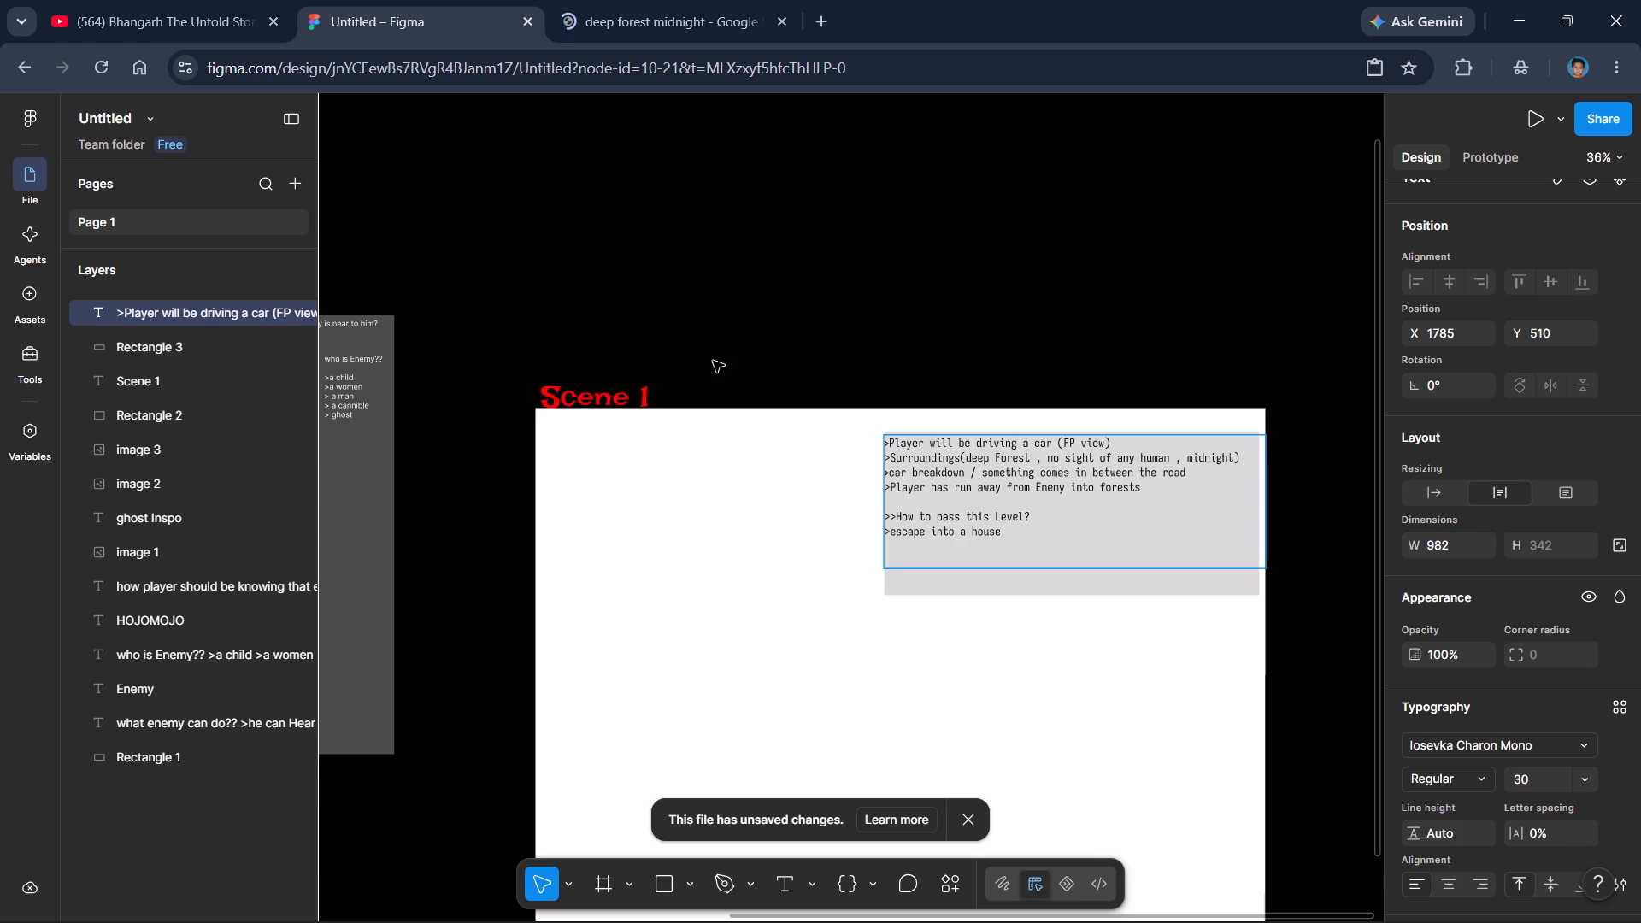
Add a space and an empty pair of parentheses after "Scene 1" in the red heading.
{"action": "left_click", "coordinate": [669, 392]}
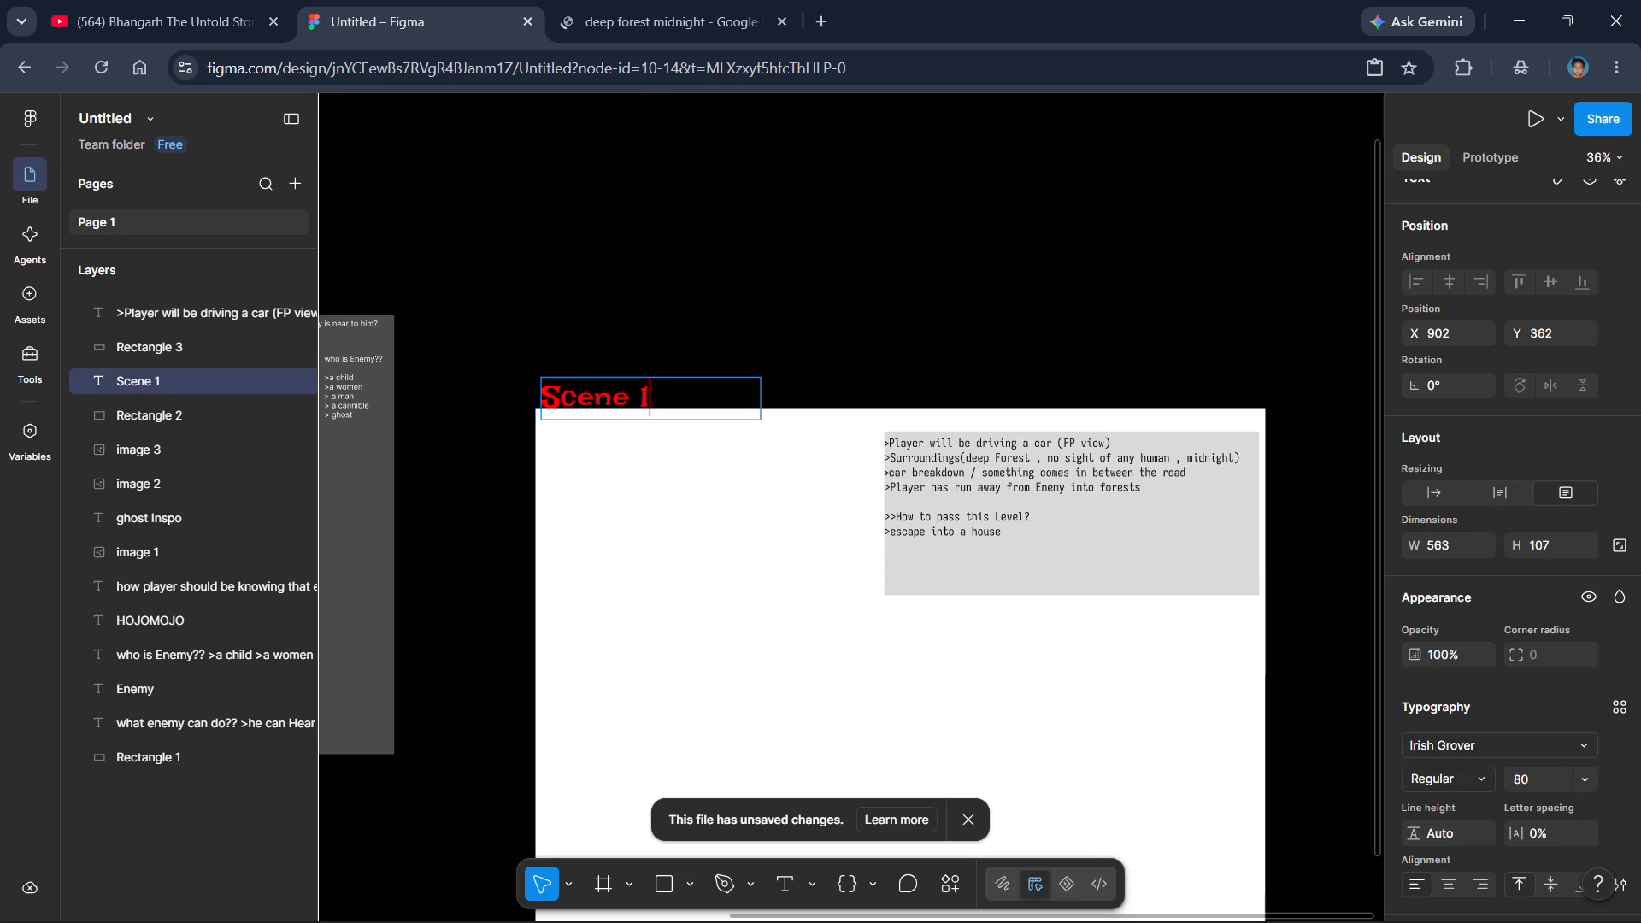
{"action": "type", "text": "()"}
{"action": "key", "text": "Left"}
{"action": "key", "text": "shift+d"}
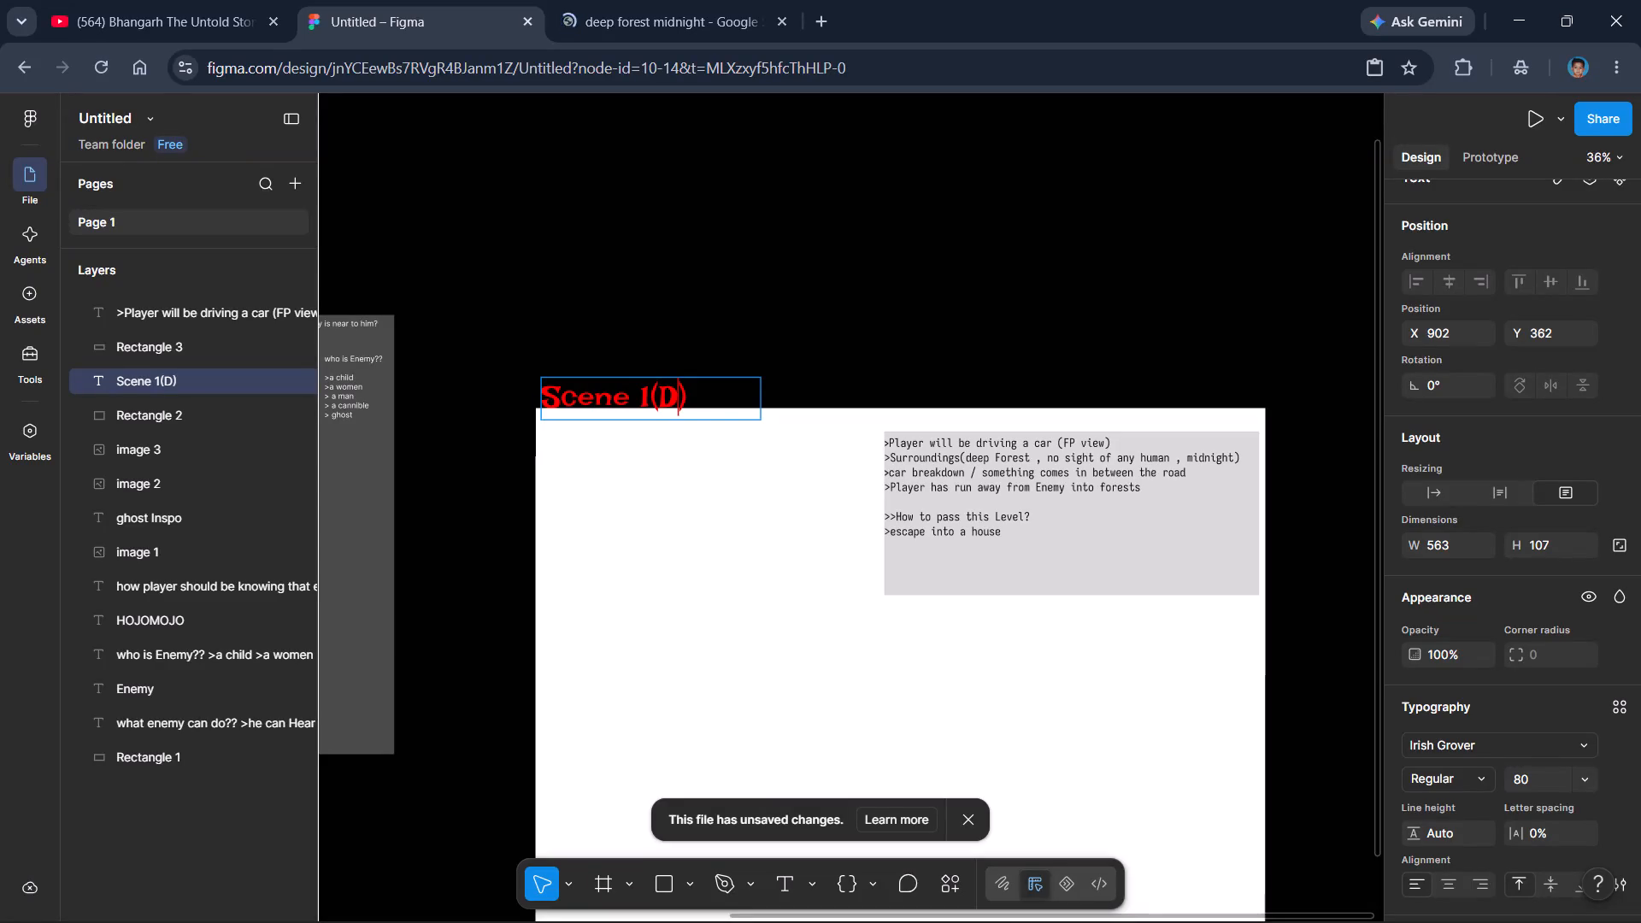
{"action": "key", "text": "BackSpace"}
{"action": "key", "text": "Left"}
{"action": "key", "text": "space"}
{"action": "key", "text": "Right"}
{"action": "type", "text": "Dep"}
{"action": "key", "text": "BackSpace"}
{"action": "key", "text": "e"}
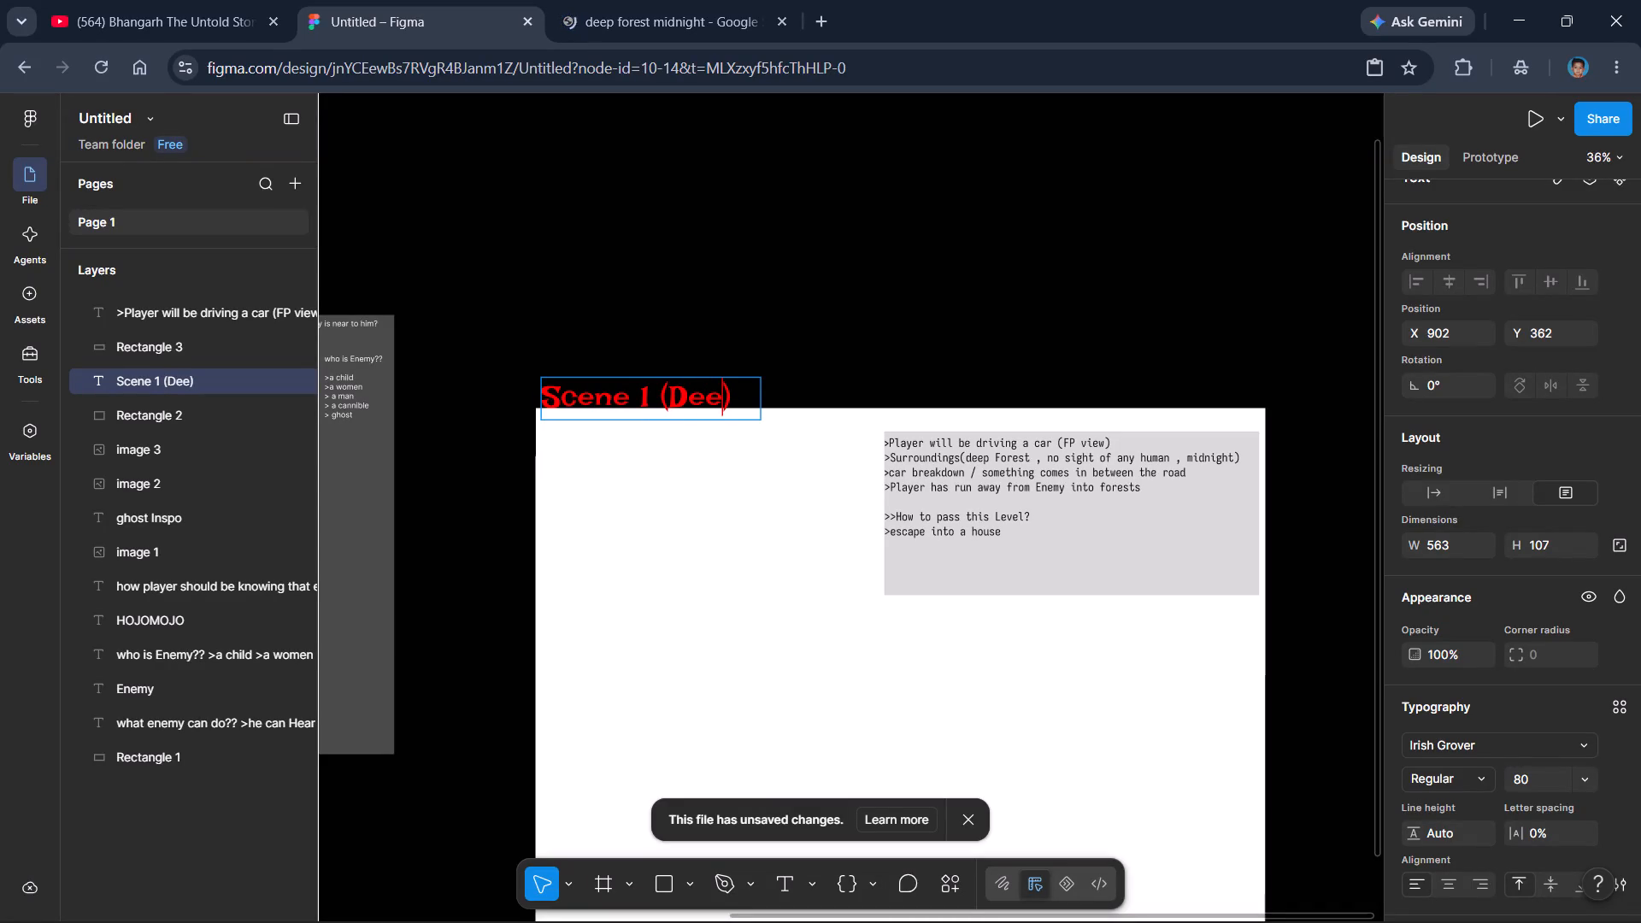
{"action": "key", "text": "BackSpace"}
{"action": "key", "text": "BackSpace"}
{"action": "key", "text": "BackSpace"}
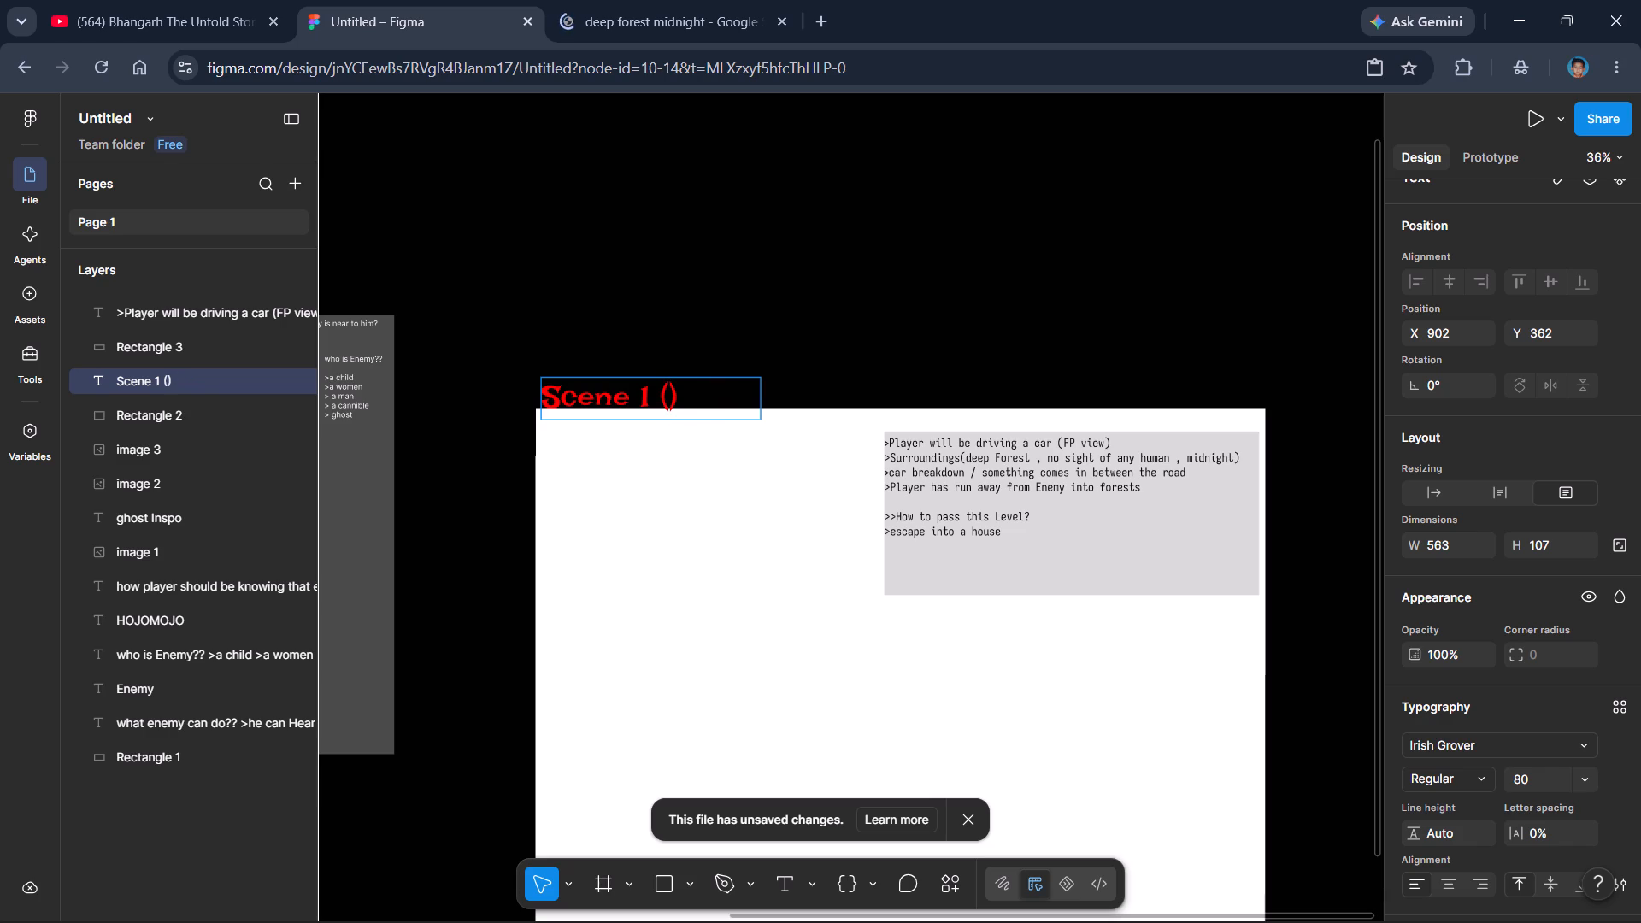
Enter "Isolated in Forest" inside the parentheses of the Scene 1 heading.
{"action": "type", "text": "Iso"}
{"action": "type", "text": "lated"}
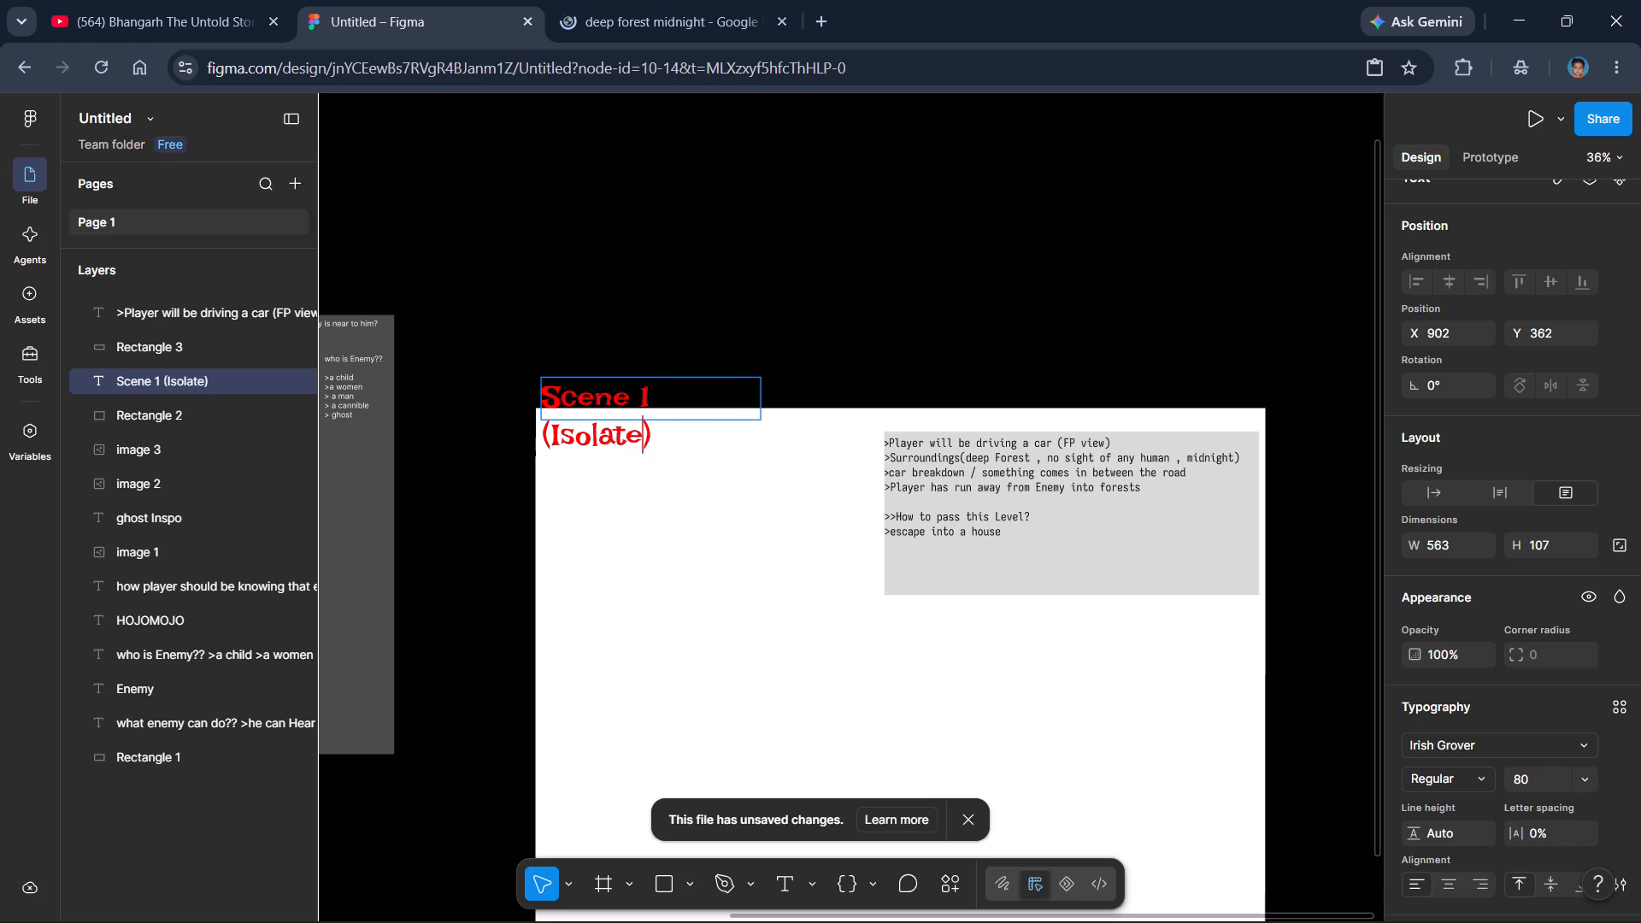
{"action": "key", "text": "space"}
{"action": "type", "text": "in"}
{"action": "key", "text": "space"}
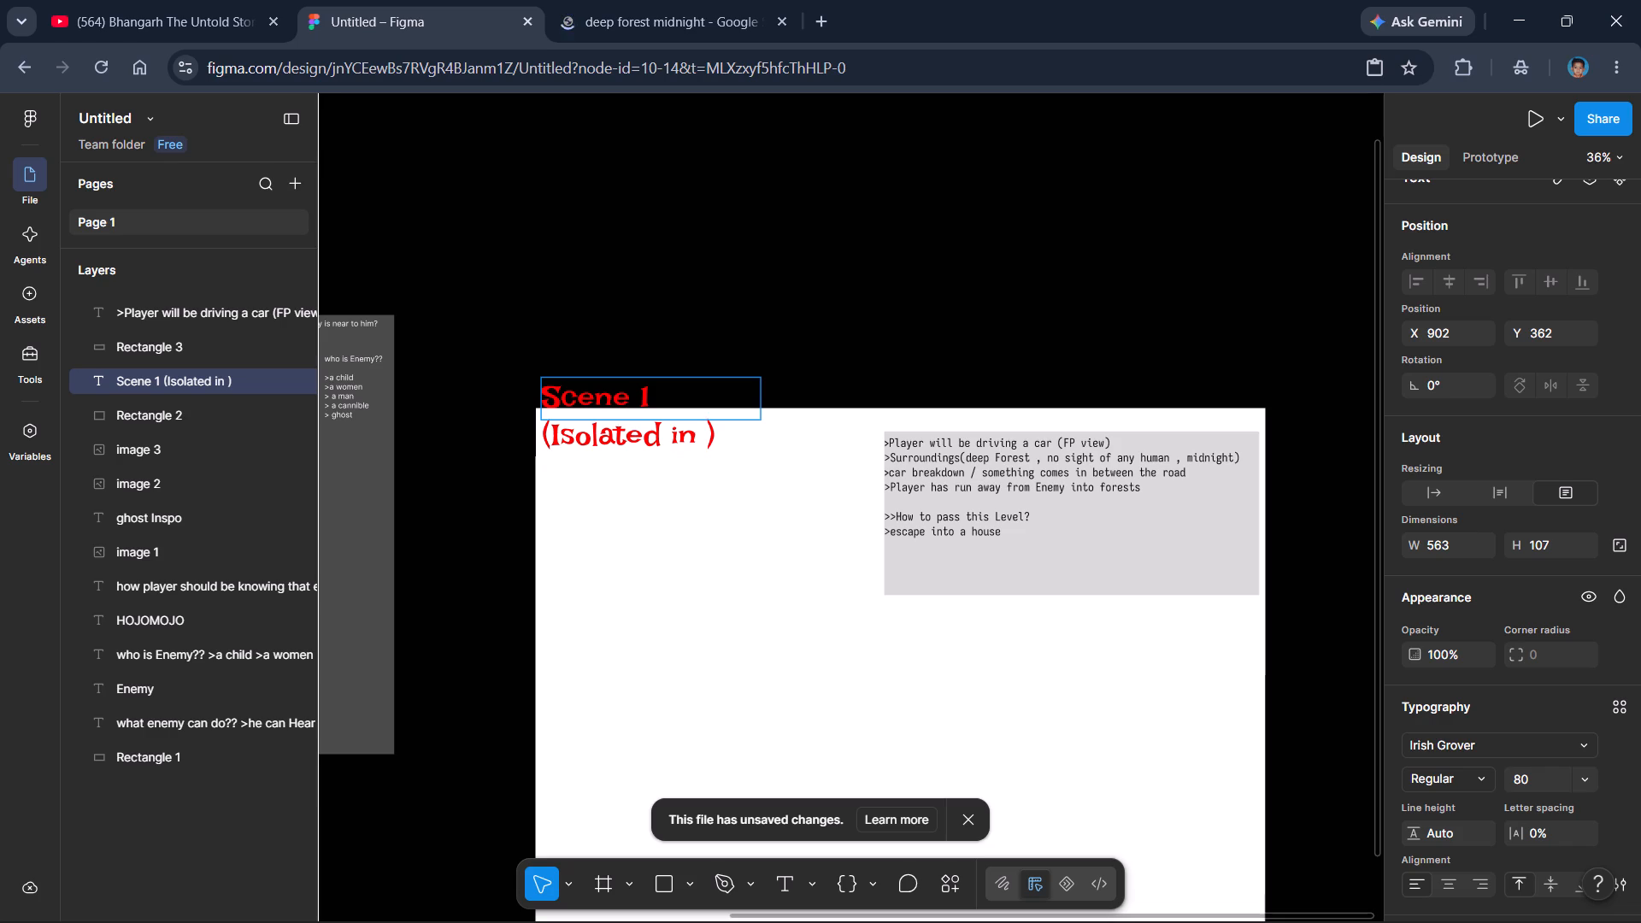
{"action": "type", "text": "Fore"}
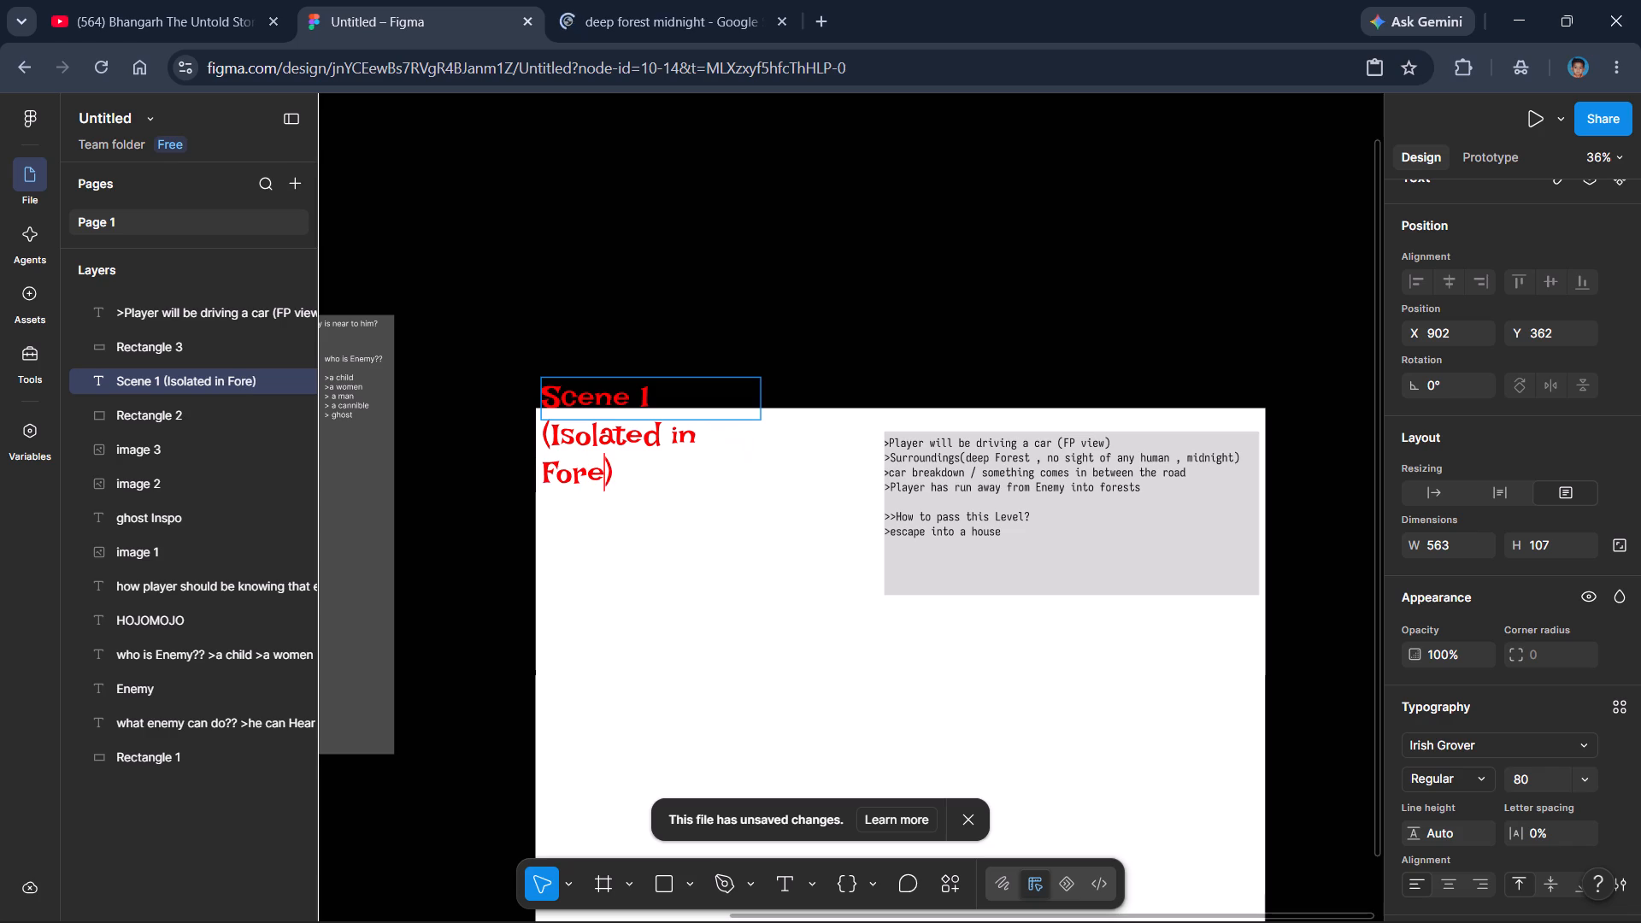
{"action": "key", "text": "s"}
{"action": "key", "text": "BackSpace"}
{"action": "type", "text": "st"}
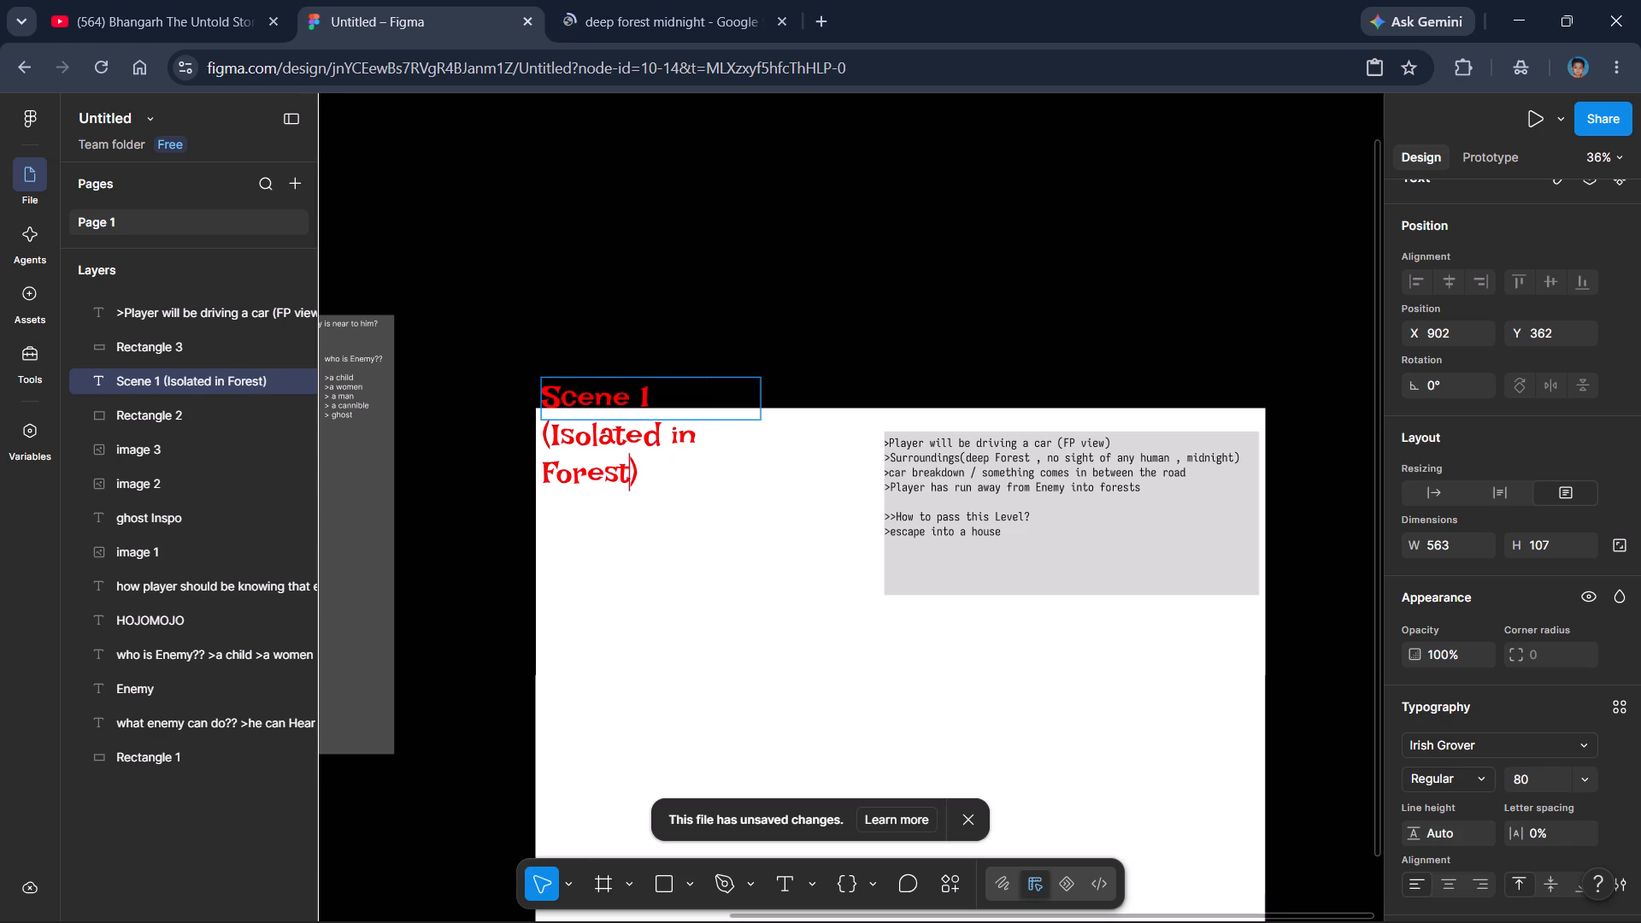
Widen the red Scene 1 heading's text box to about 1036 × 78 so the heading fits on one line.
{"action": "left_click", "coordinate": [221, 381]}
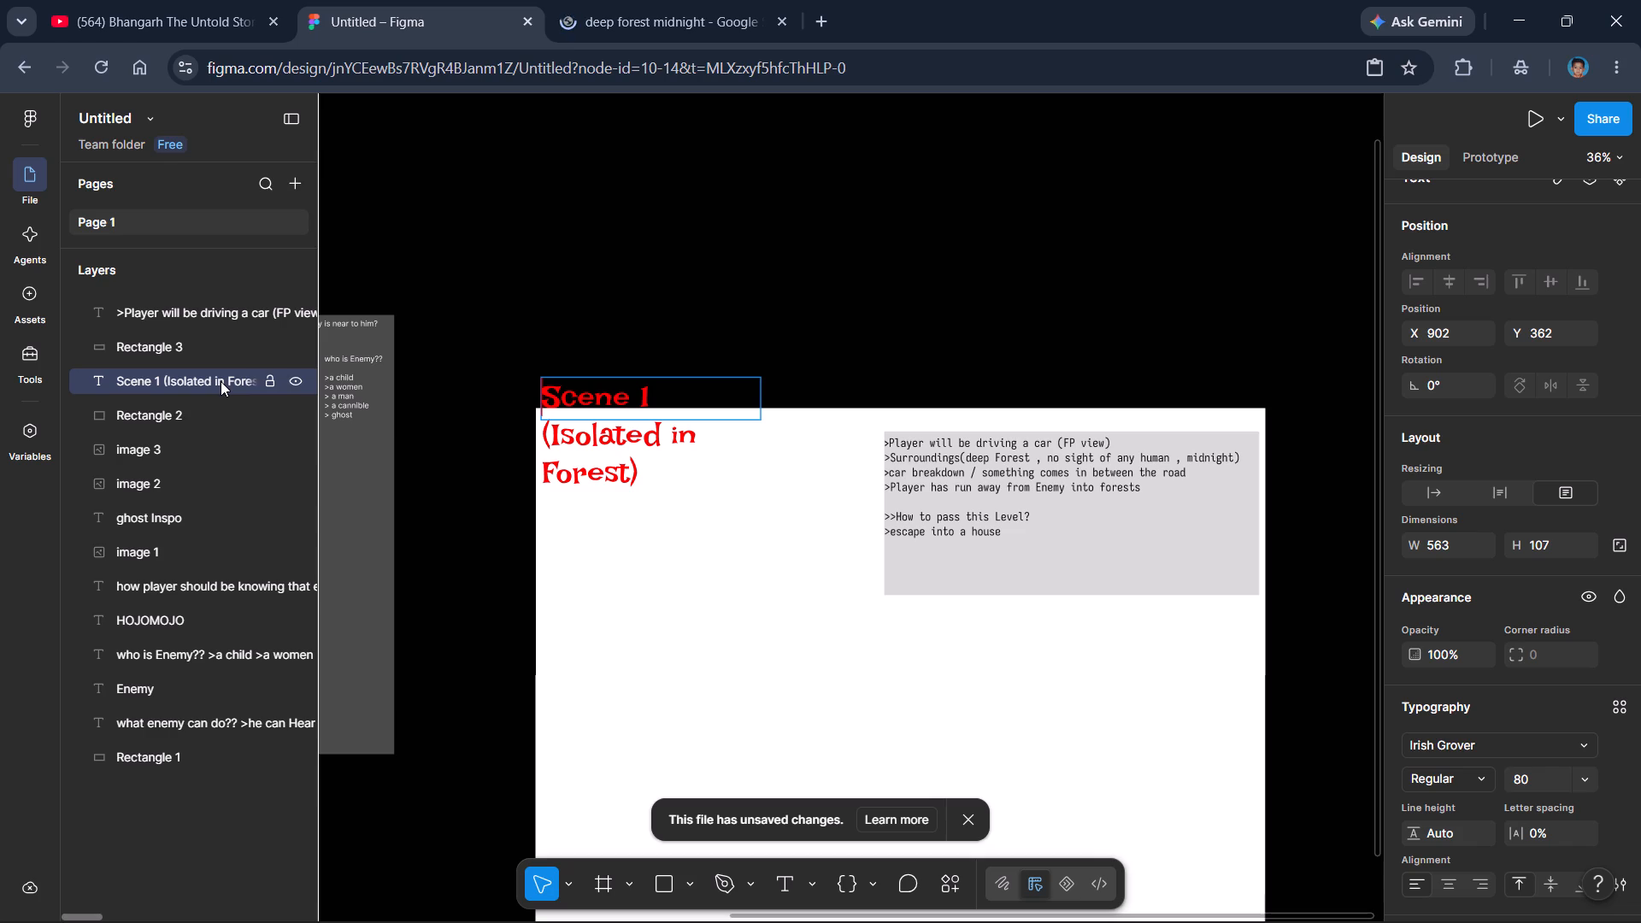
{"action": "left_click", "coordinate": [779, 356]}
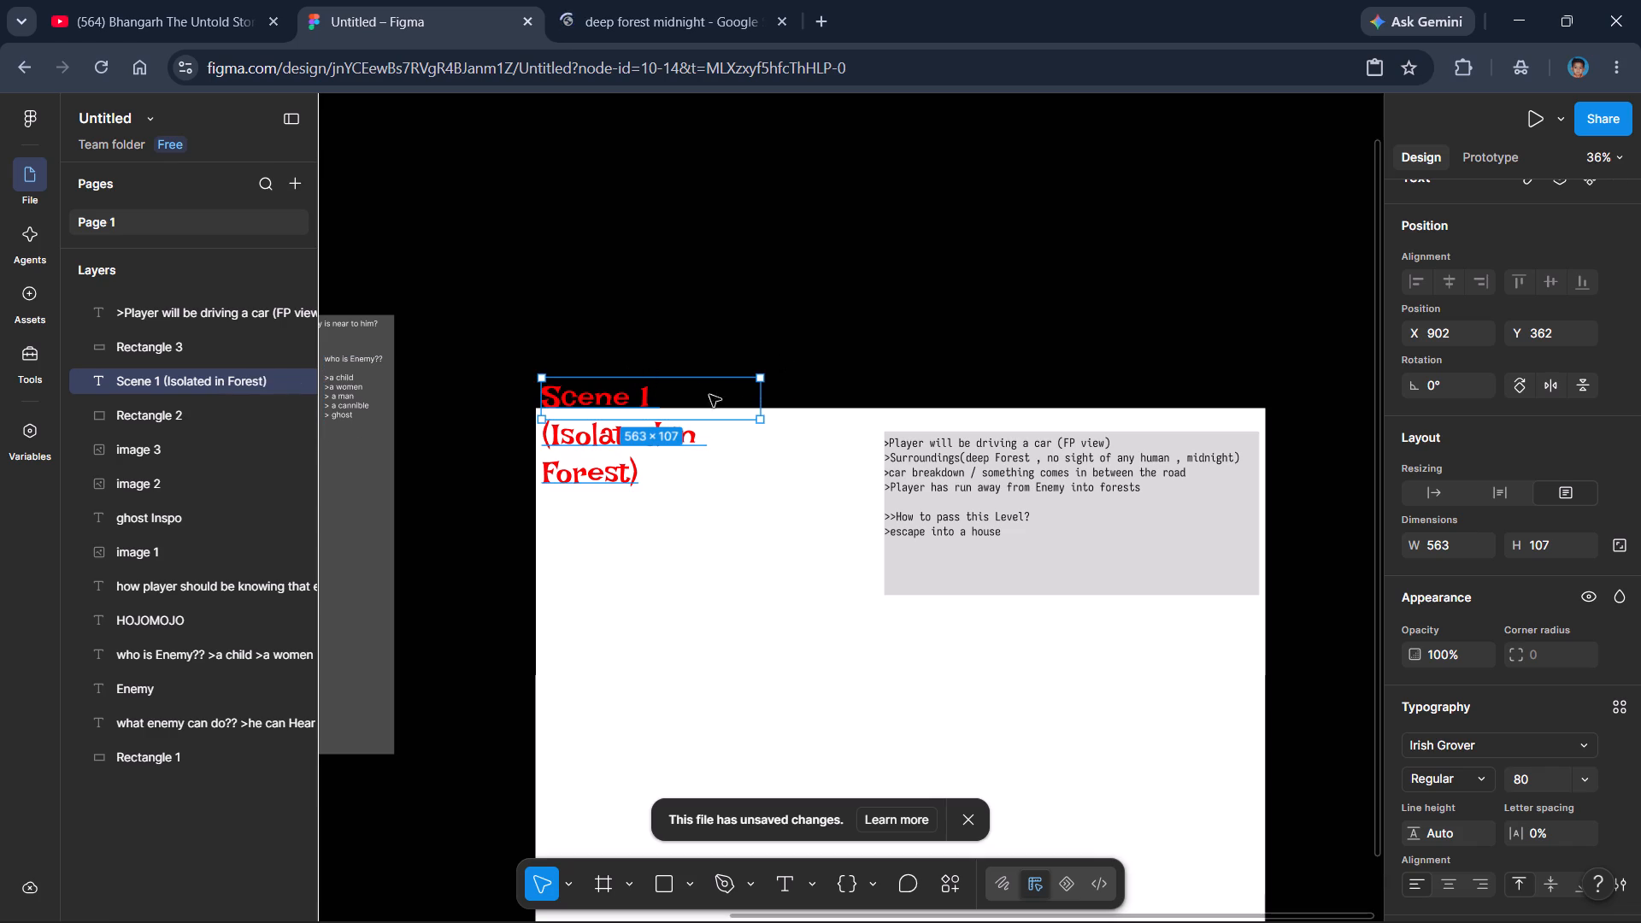
{"action": "left_click_drag", "start_coordinate": [764, 421], "coordinate": [880, 405]}
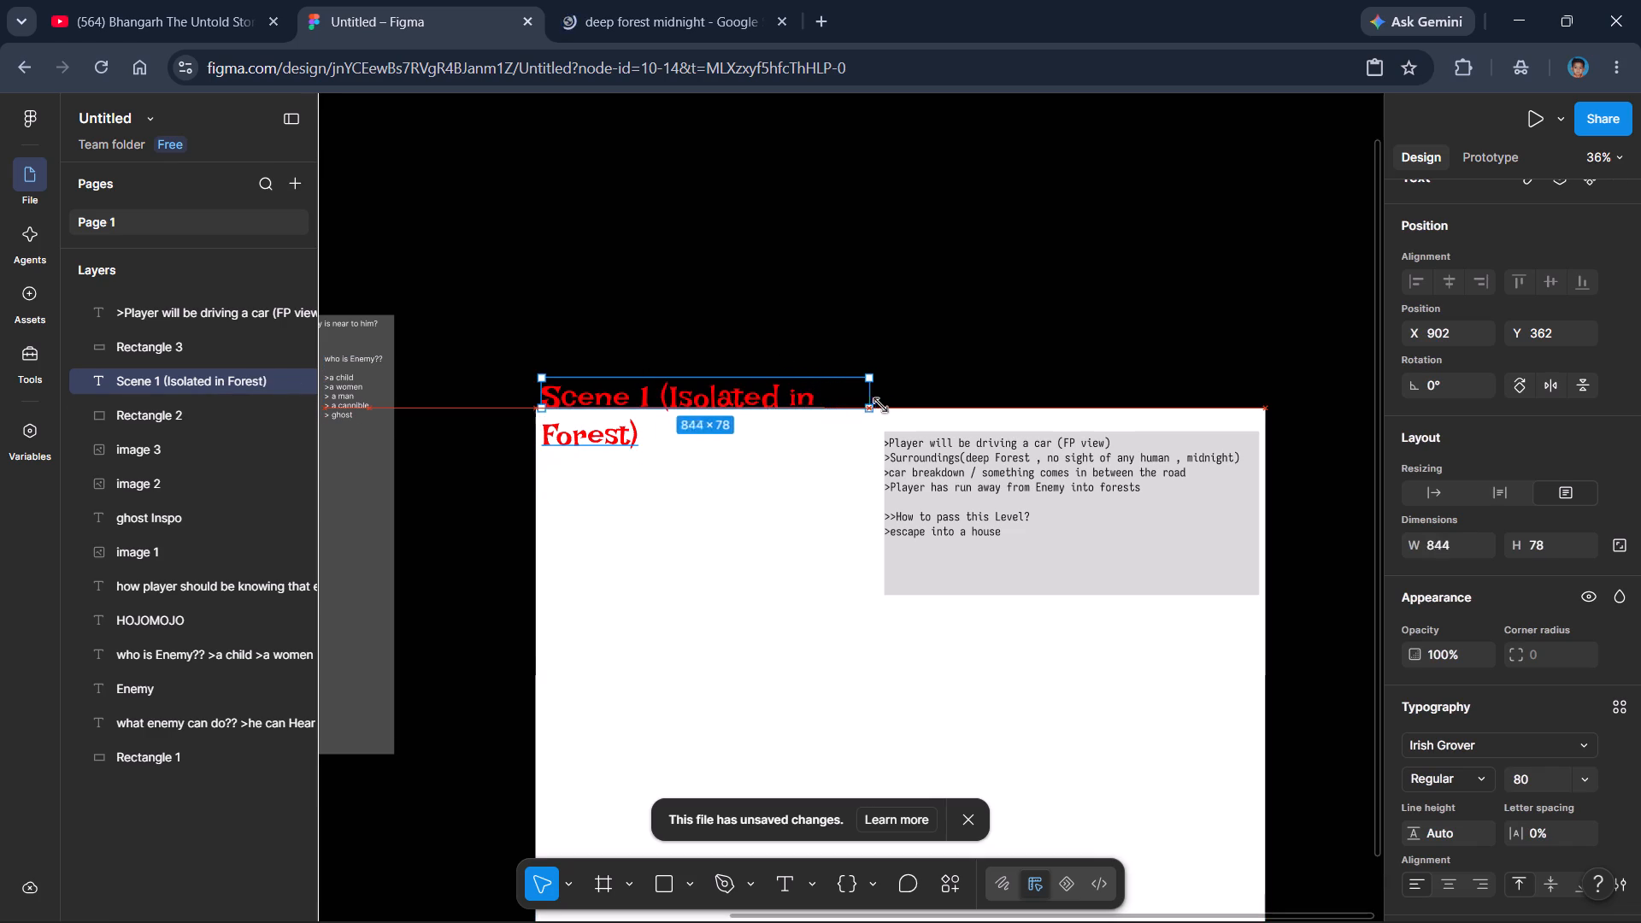
{"action": "left_click_drag", "start_coordinate": [880, 405], "coordinate": [950, 405]}
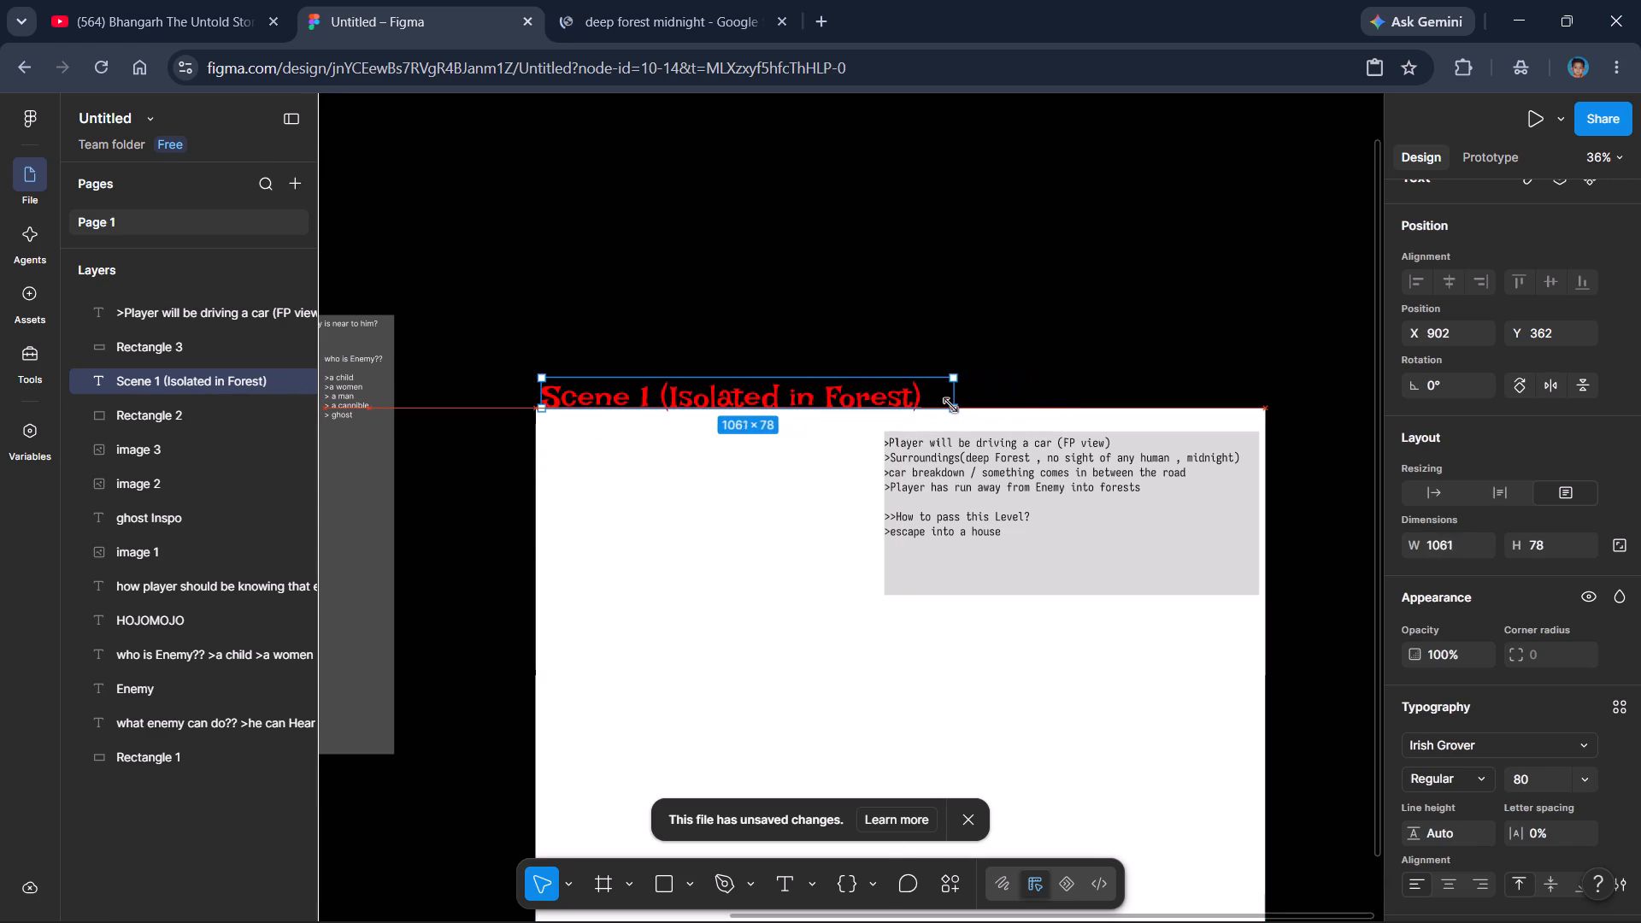
{"action": "left_click_drag", "start_coordinate": [950, 405], "coordinate": [944, 405]}
{"action": "left_click", "coordinate": [742, 287]}
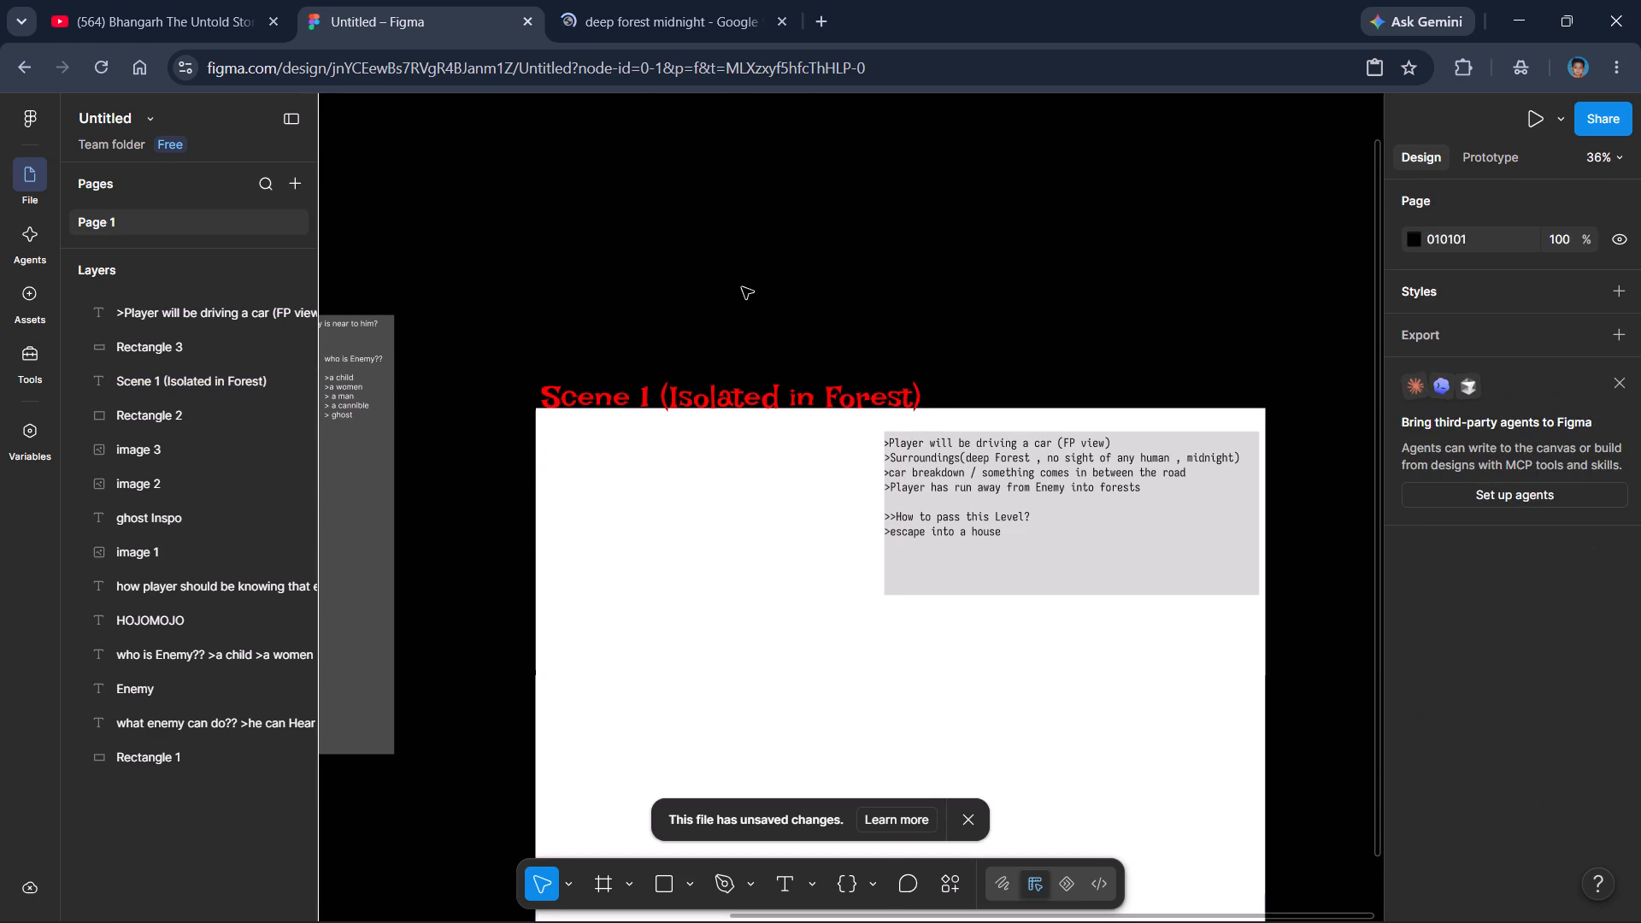
Move the Scene 1 heading to align with the white rectangle's left edge, just above its top edge.
{"action": "left_click_drag", "start_coordinate": [585, 387], "coordinate": [579, 380]}
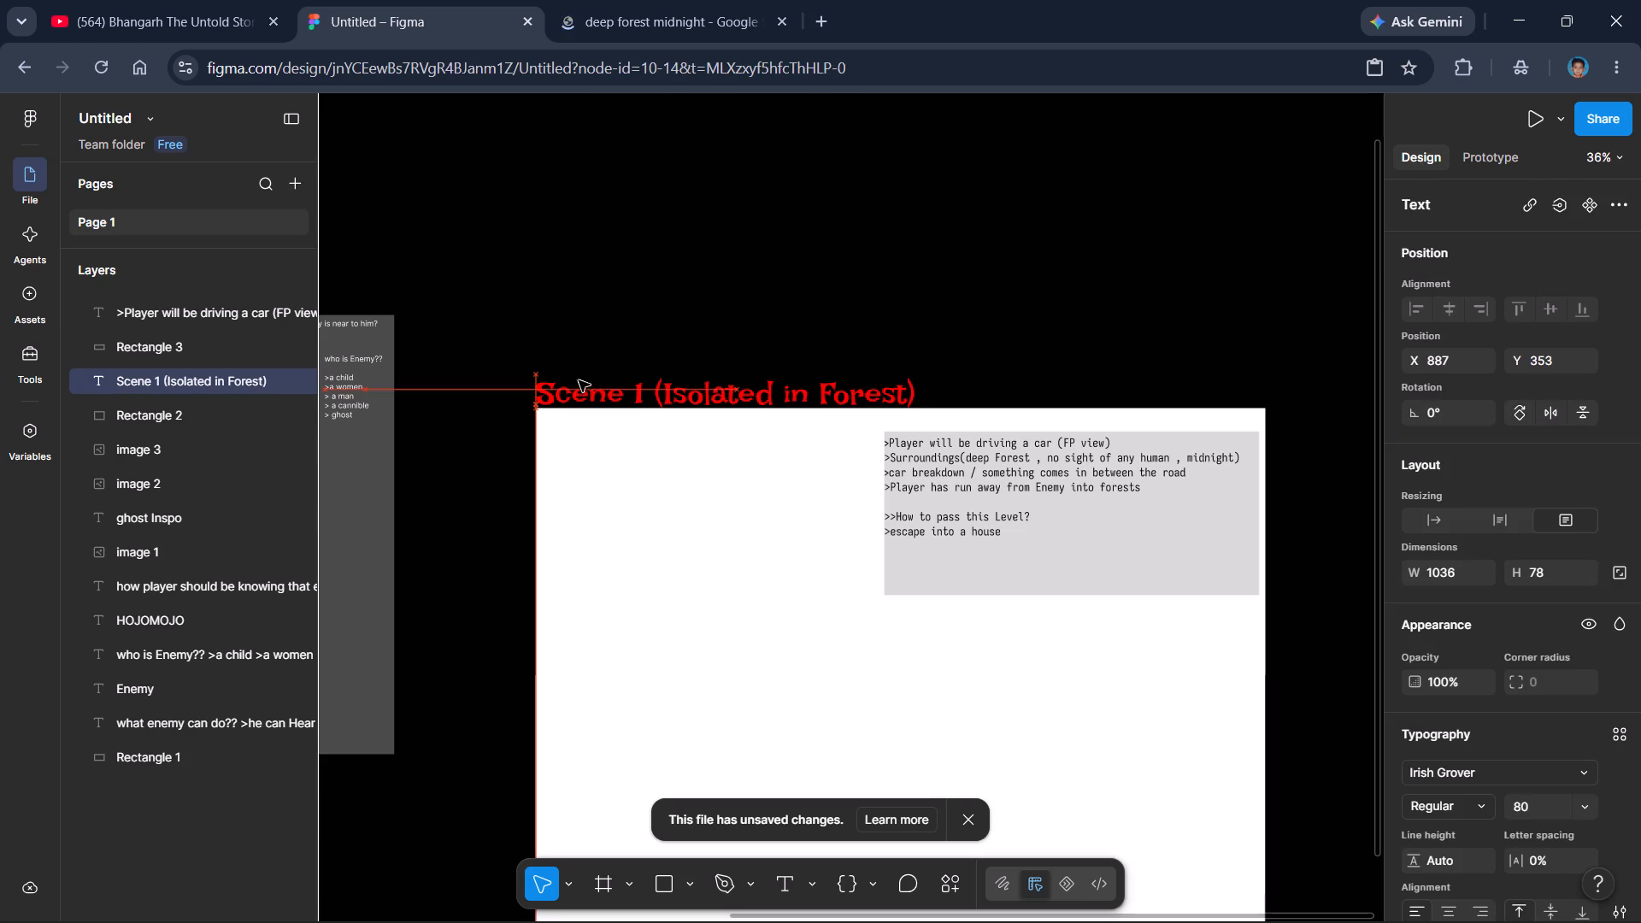
{"action": "left_click_drag", "start_coordinate": [579, 380], "coordinate": [575, 382]}
{"action": "left_click", "coordinate": [627, 320]}
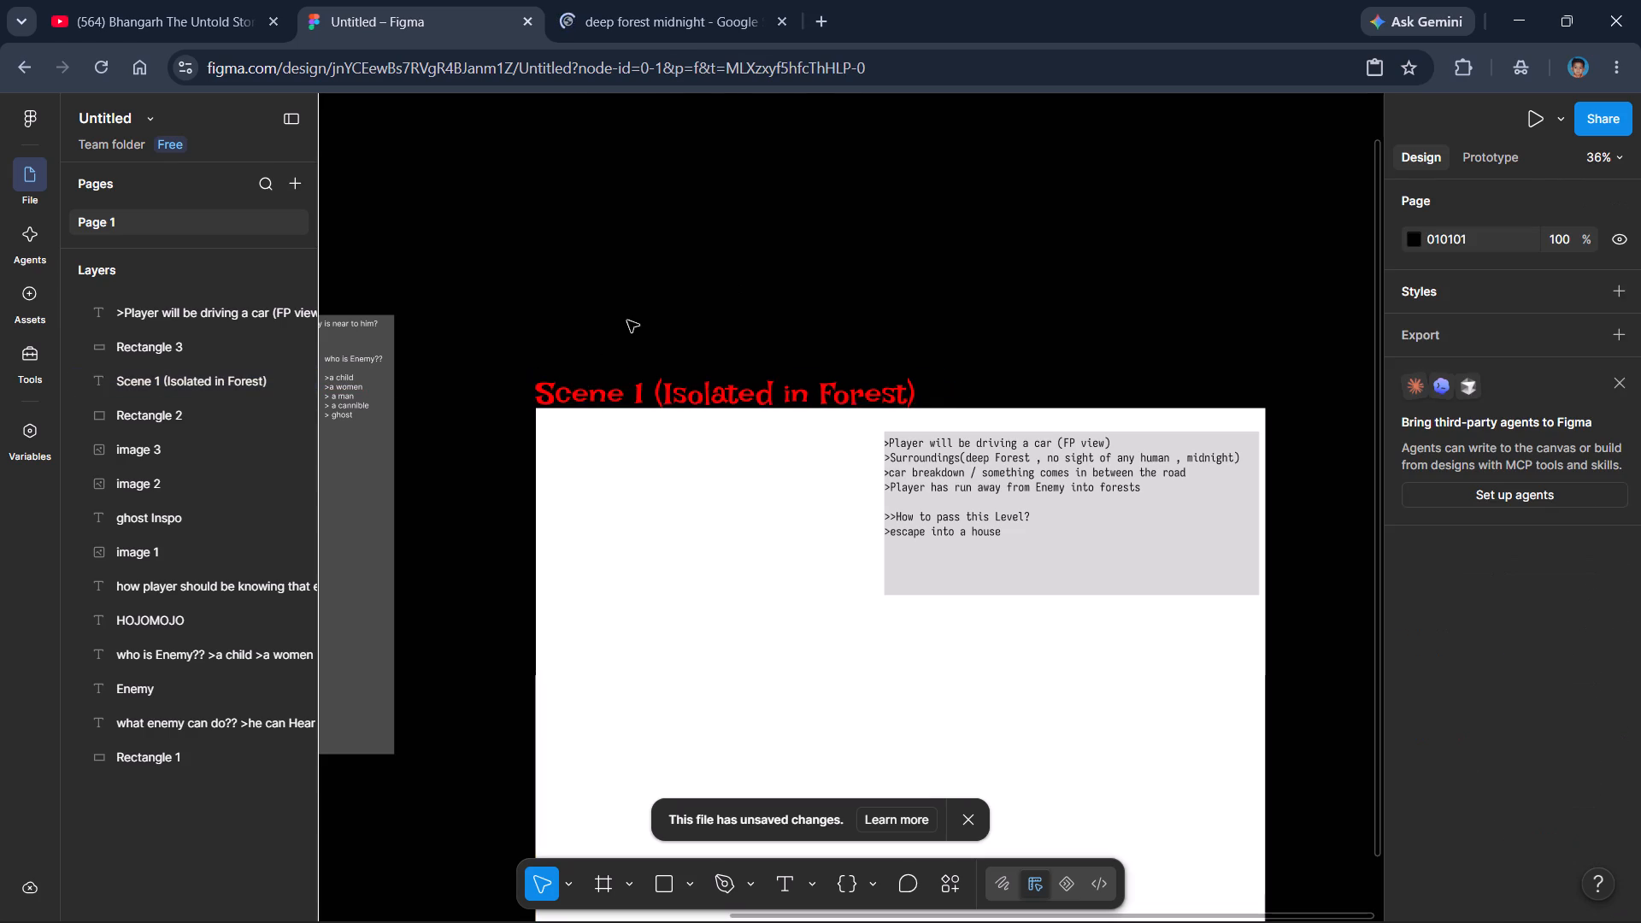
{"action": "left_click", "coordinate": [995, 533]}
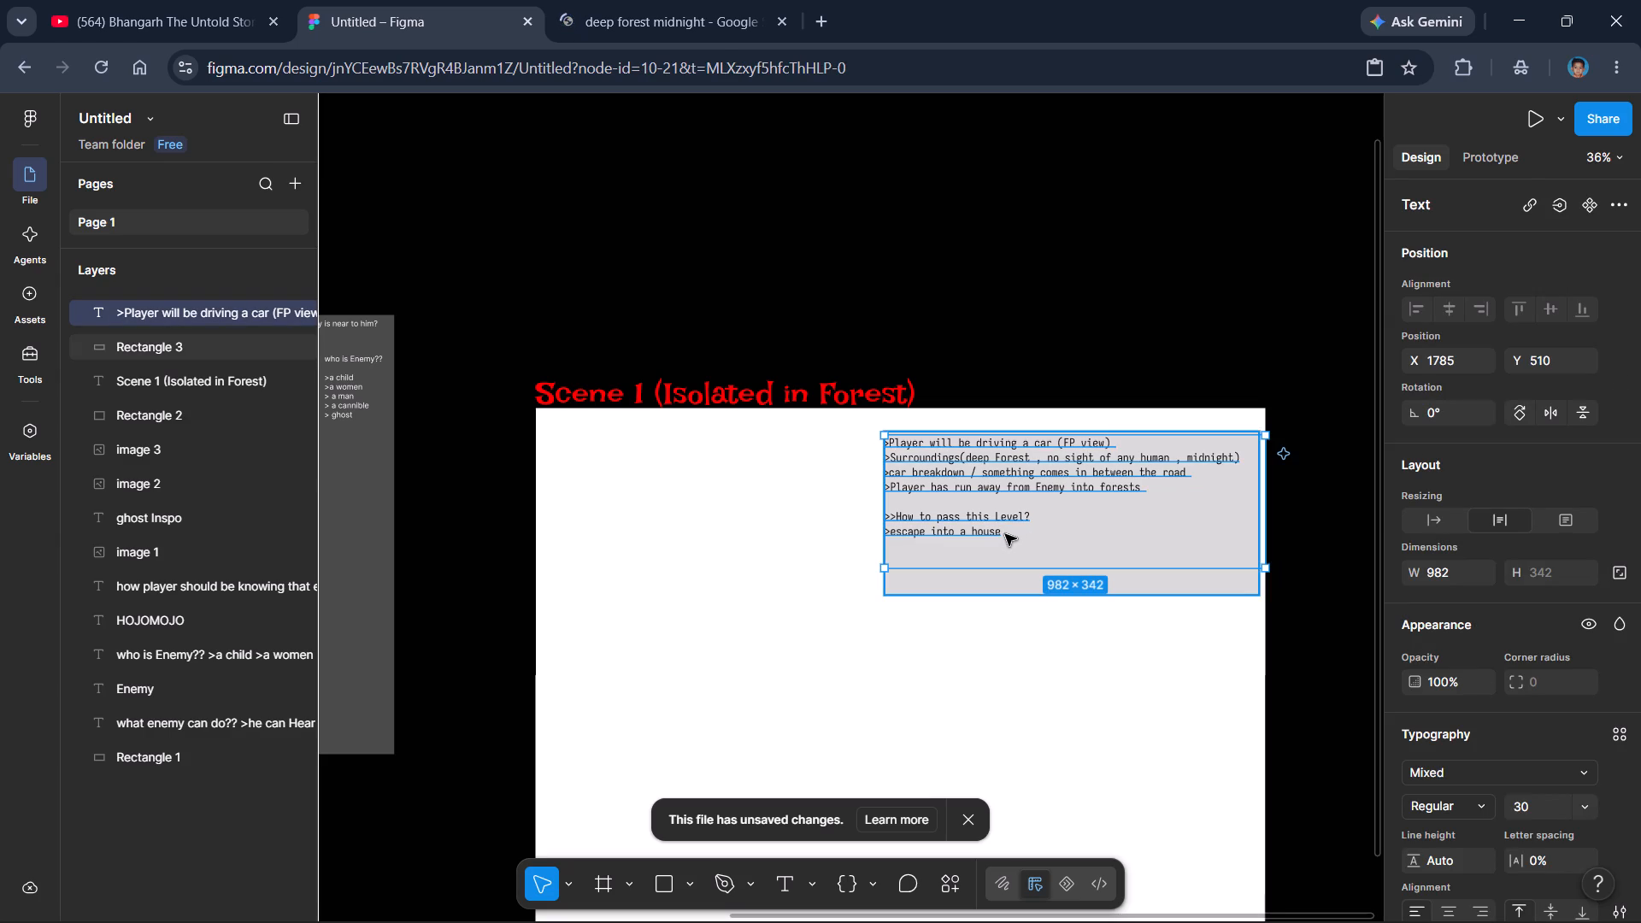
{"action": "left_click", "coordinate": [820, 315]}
Browse the Google results for "deep forest midnight", try to open its image results, and return to the Figma file.
{"action": "left_click", "coordinate": [627, 0]}
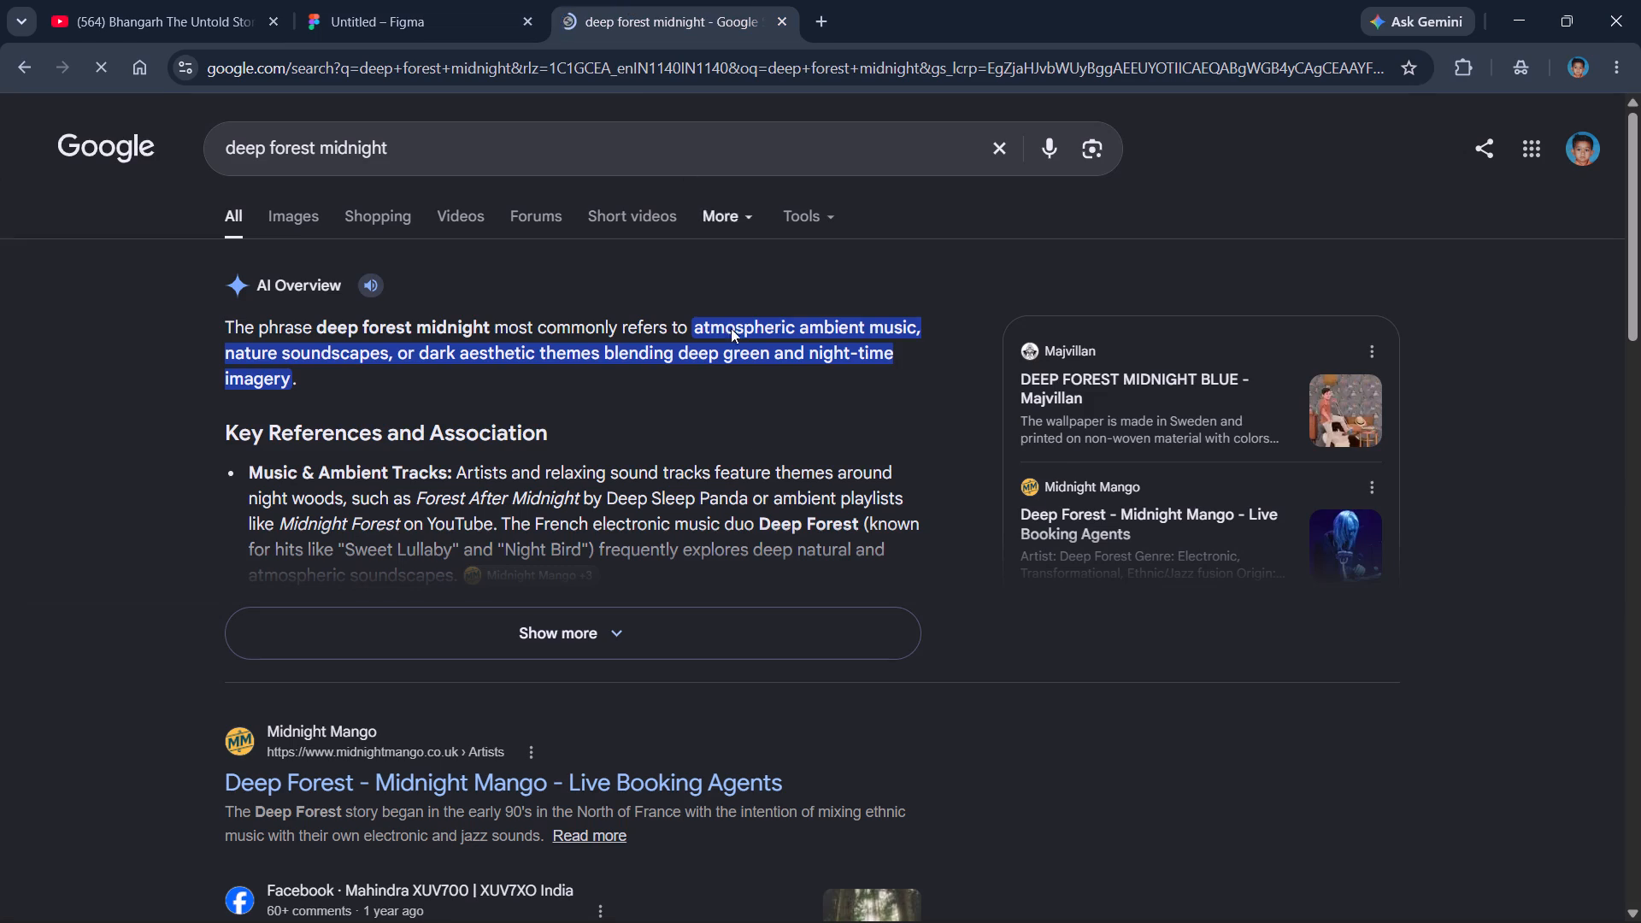
{"action": "scroll", "coordinate": [515, 511], "scroll_direction": "down", "scroll_amount": 1}
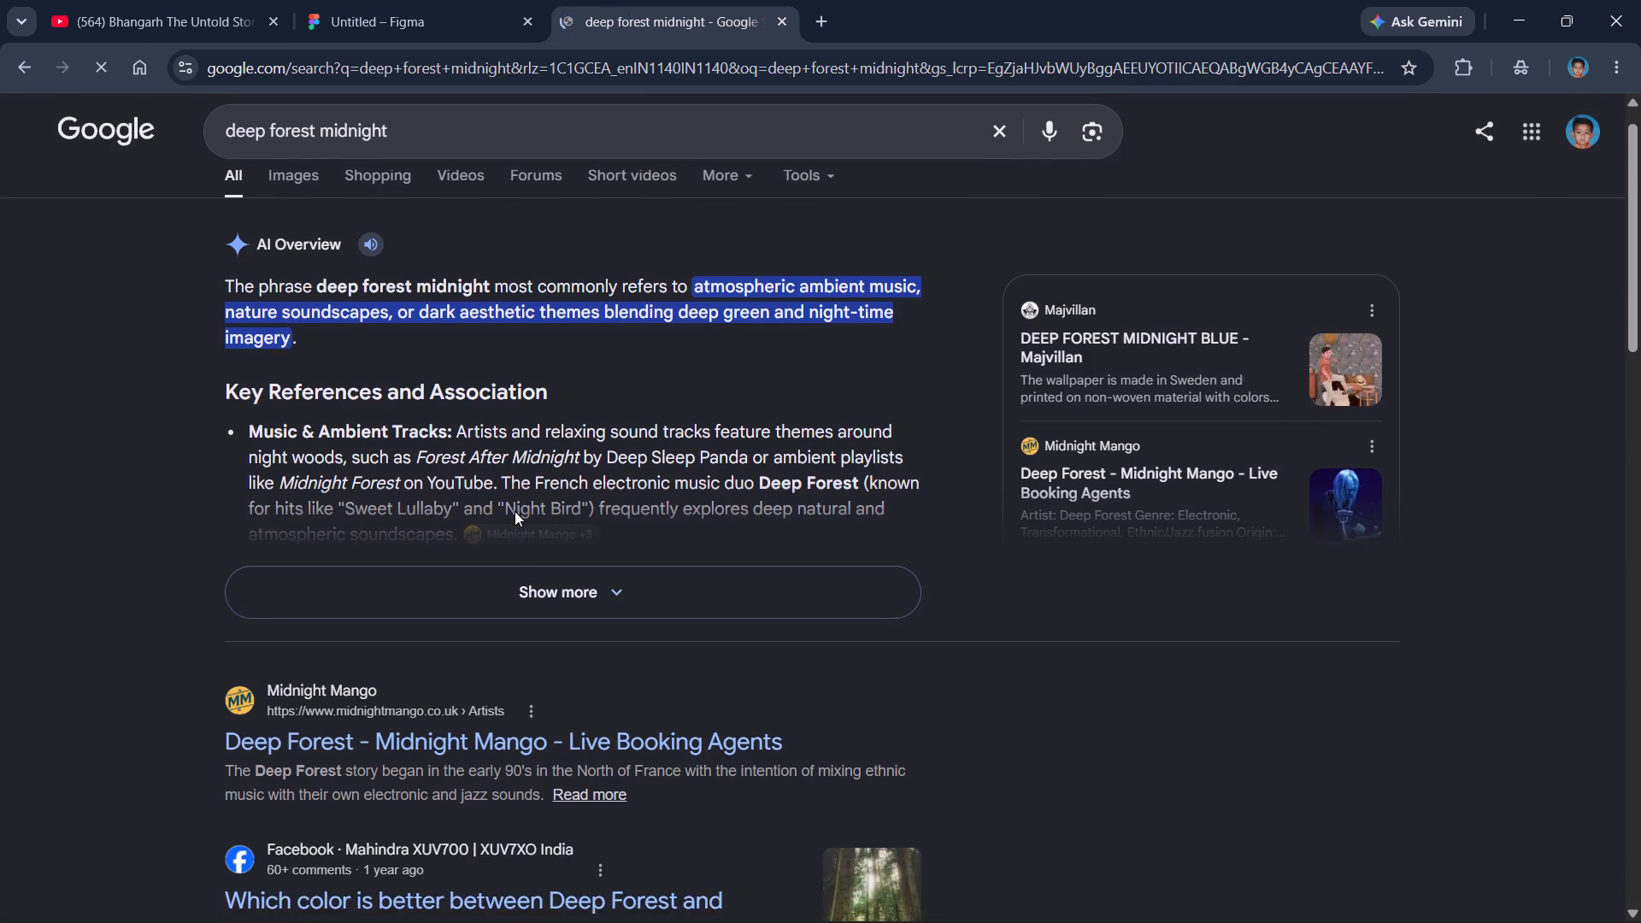
{"action": "scroll", "coordinate": [515, 511], "scroll_direction": "down", "scroll_amount": 6}
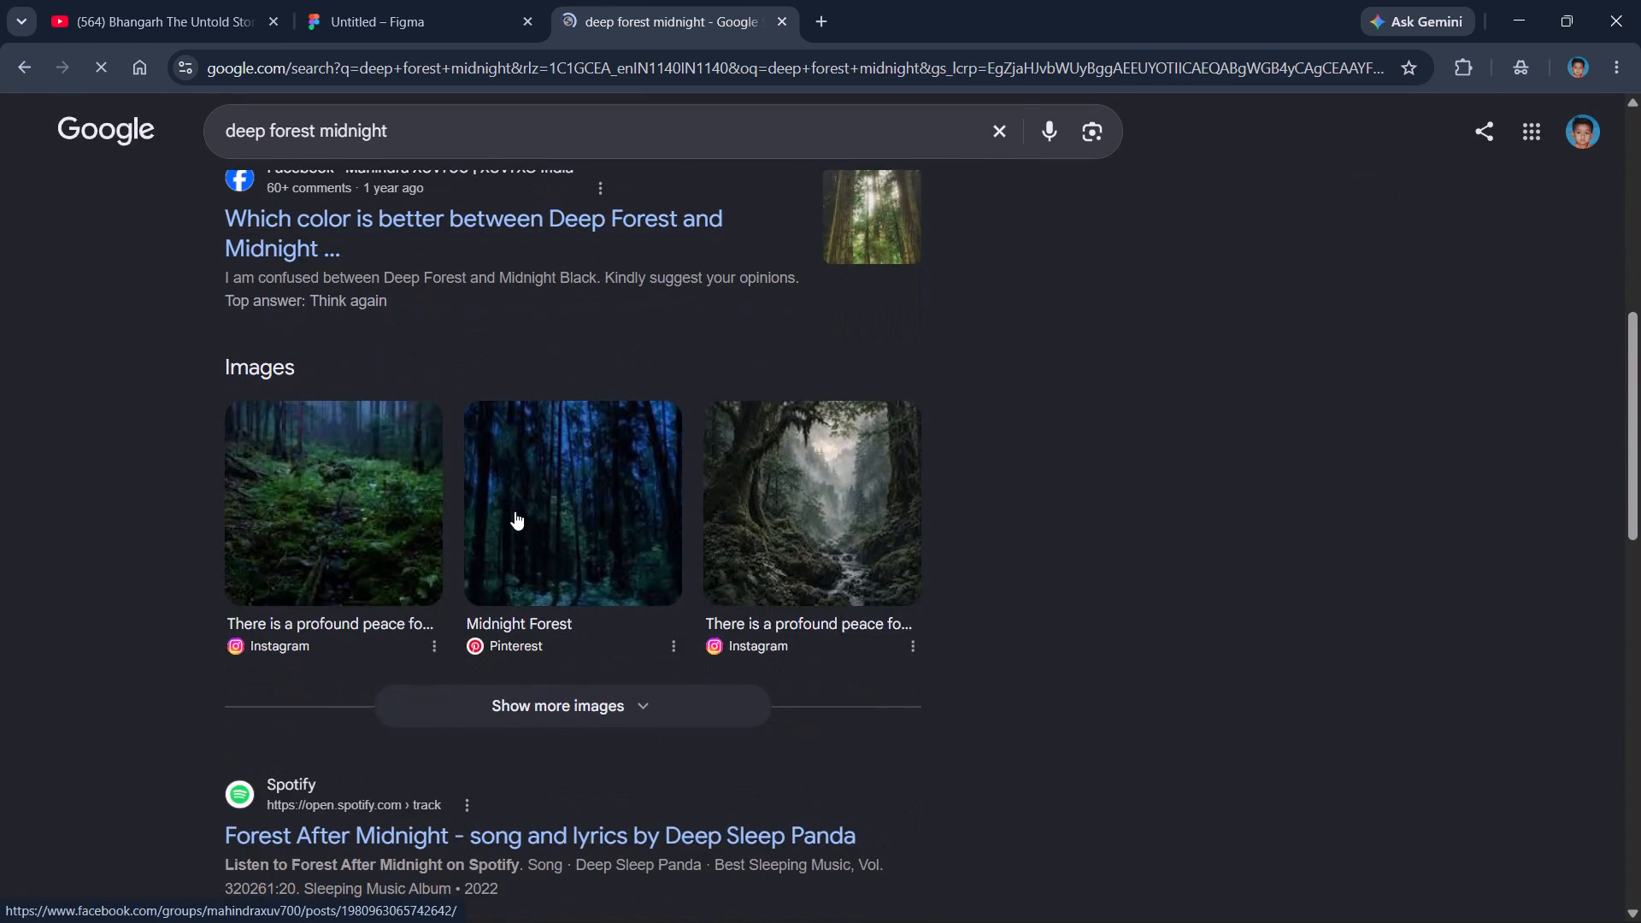
{"action": "scroll", "coordinate": [515, 511], "scroll_direction": "up", "scroll_amount": 9}
{"action": "left_click", "coordinate": [317, 205]}
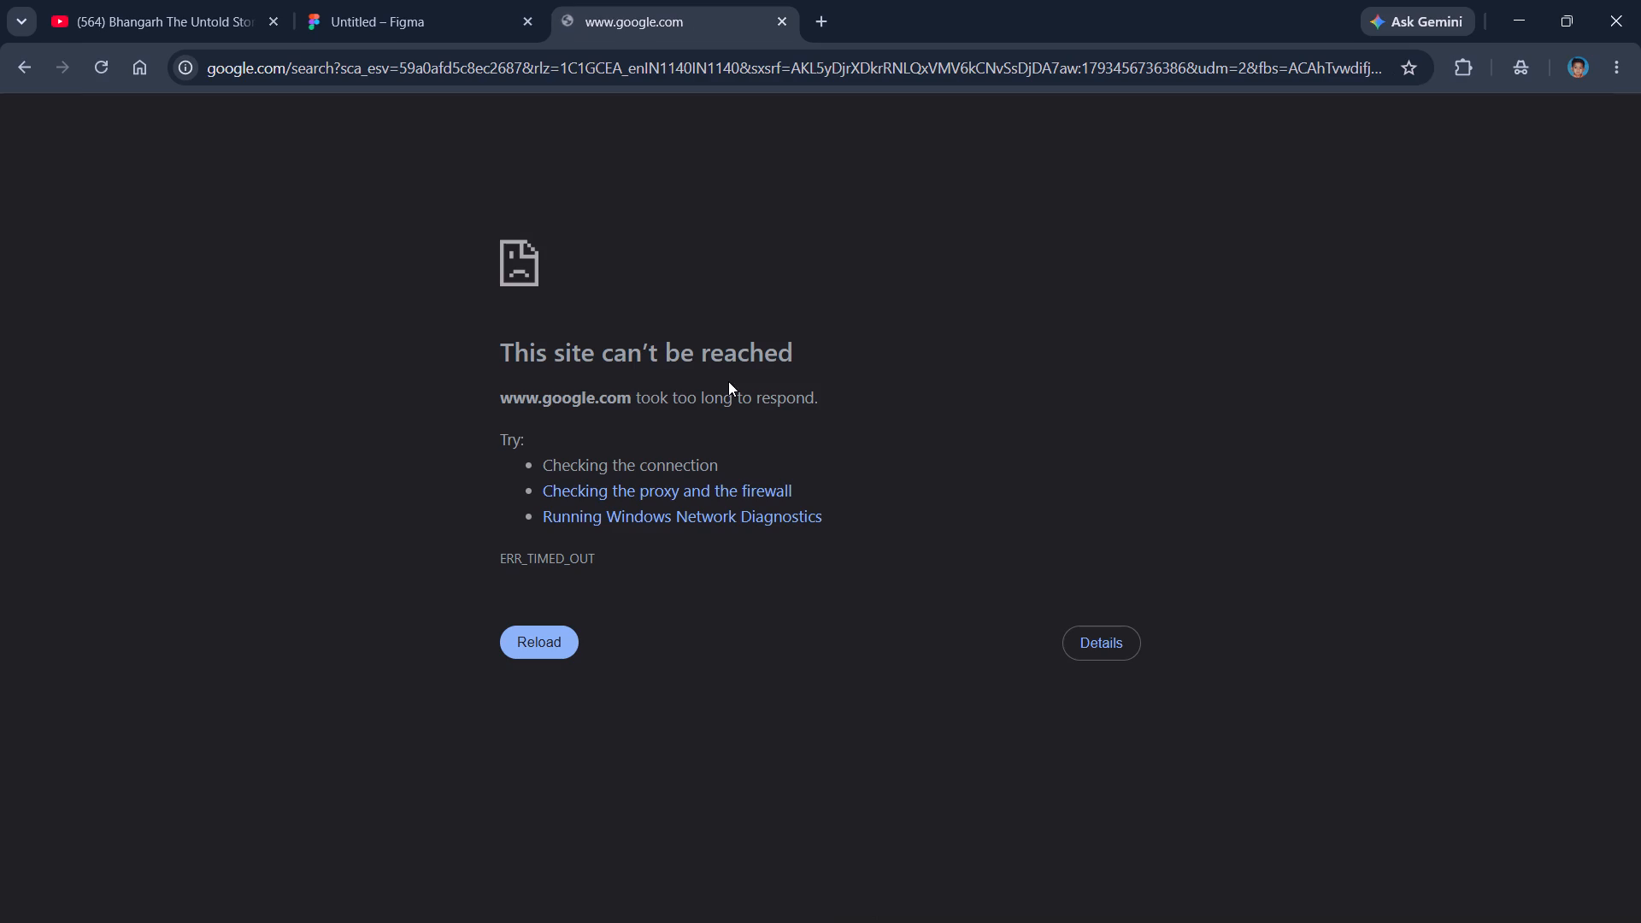
{"action": "left_click", "coordinate": [397, 0]}
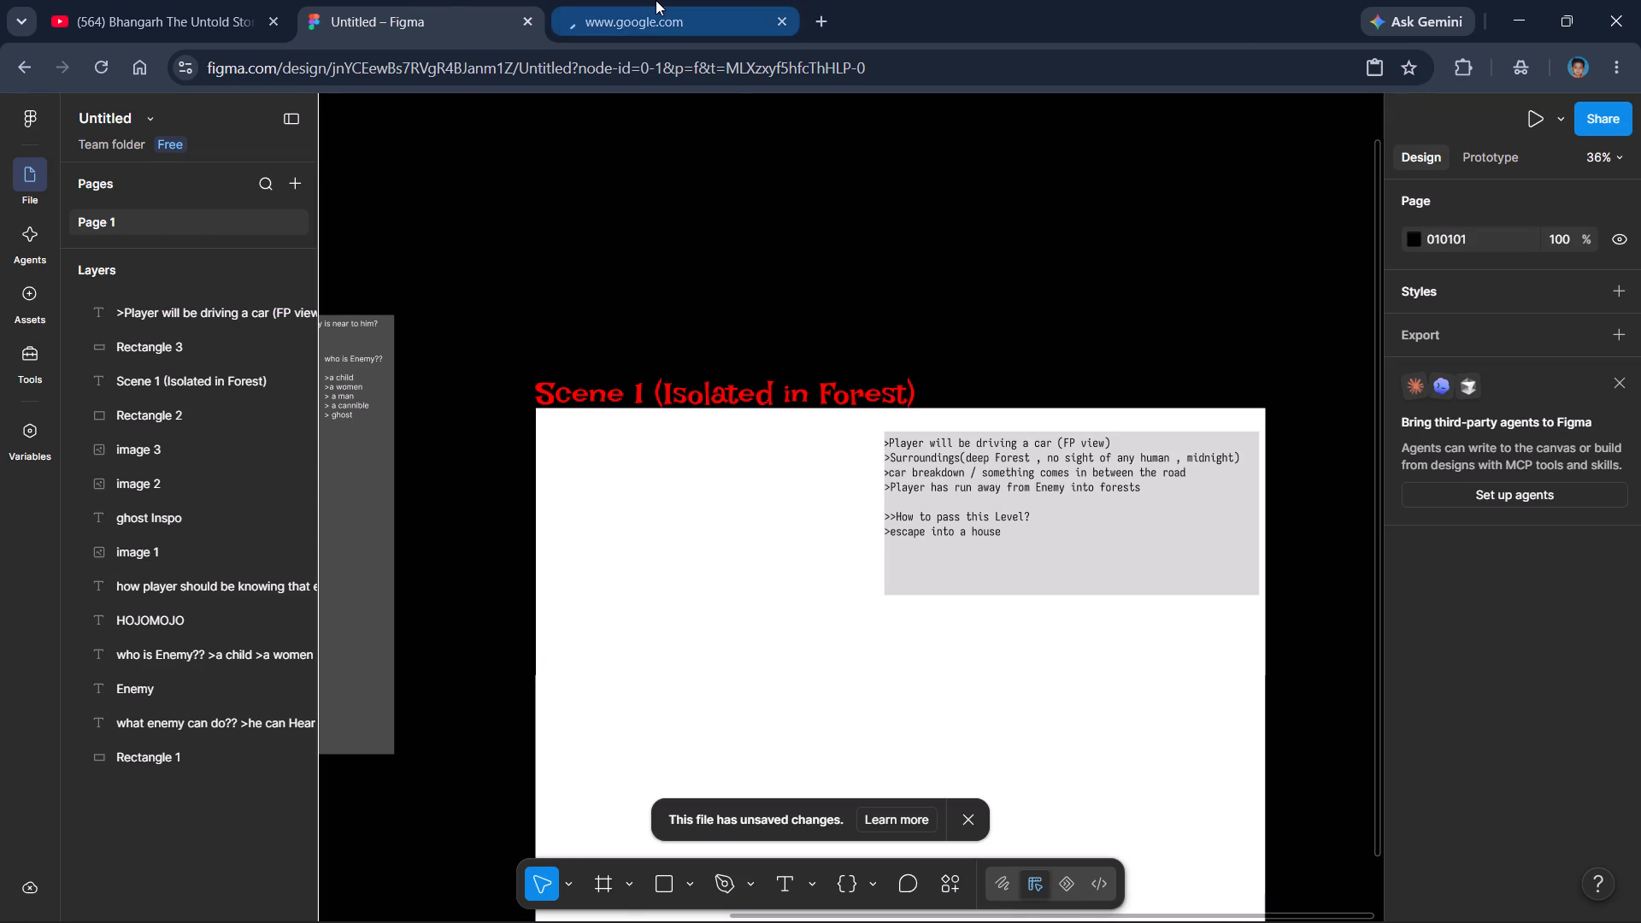
{"action": "left_click", "coordinate": [656, 0]}
{"action": "left_click", "coordinate": [391, 0]}
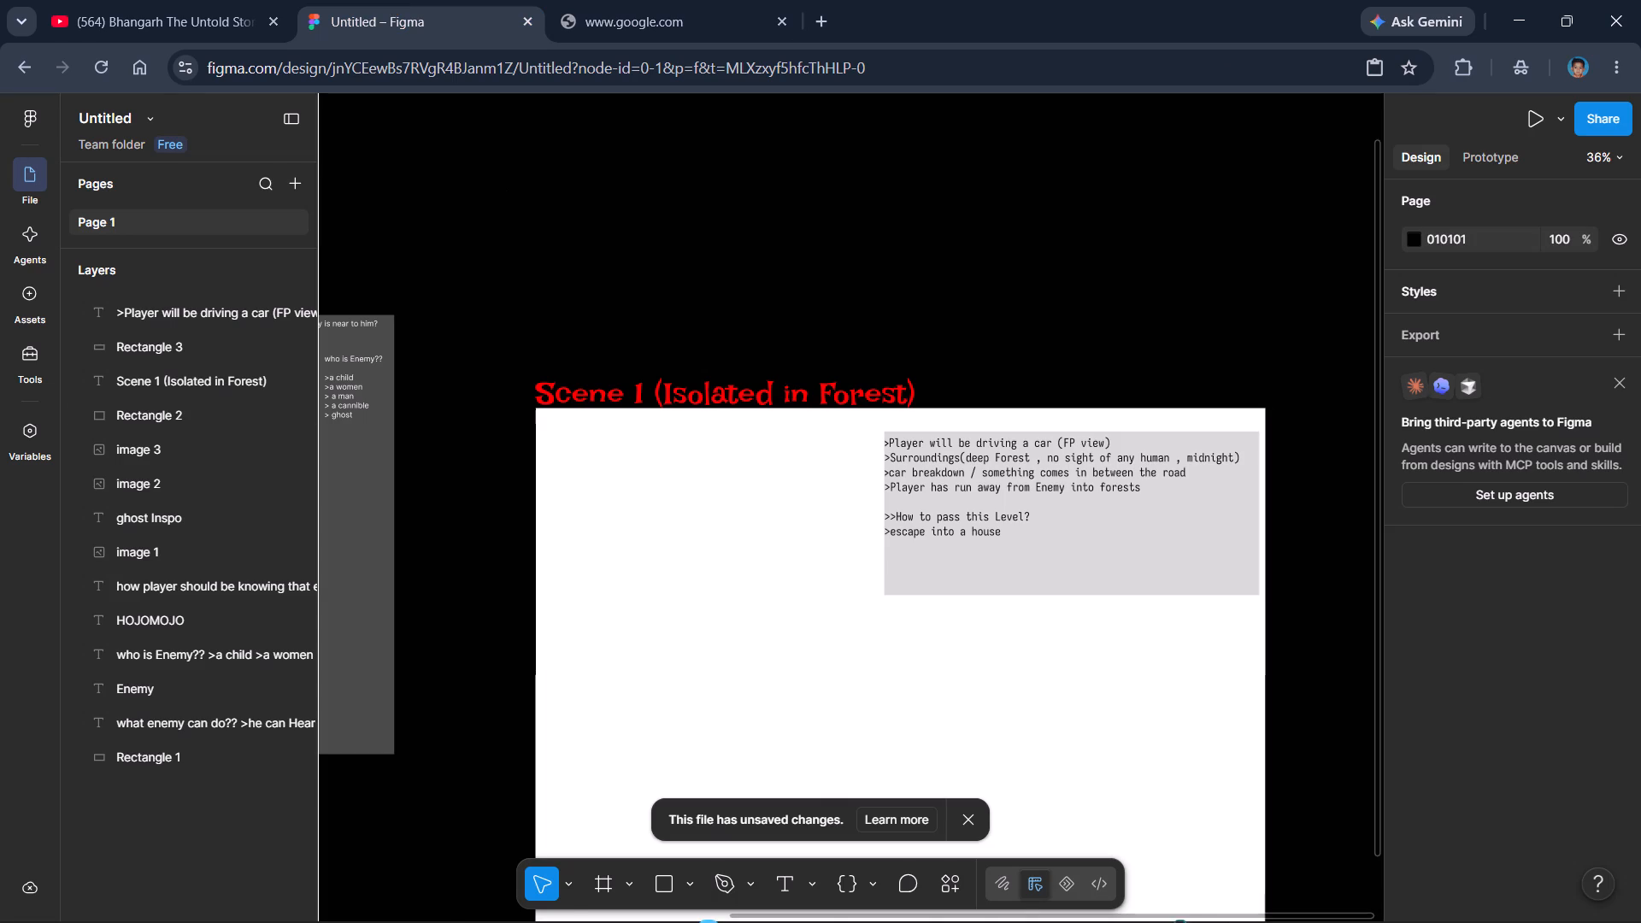
Duplicate the grey rectangle behind the Scene 1 text and place the copy directly below it, at about X 1785, Y 1001.
{"action": "scroll", "coordinate": [885, 636], "scroll_direction": "down", "scroll_amount": 1}
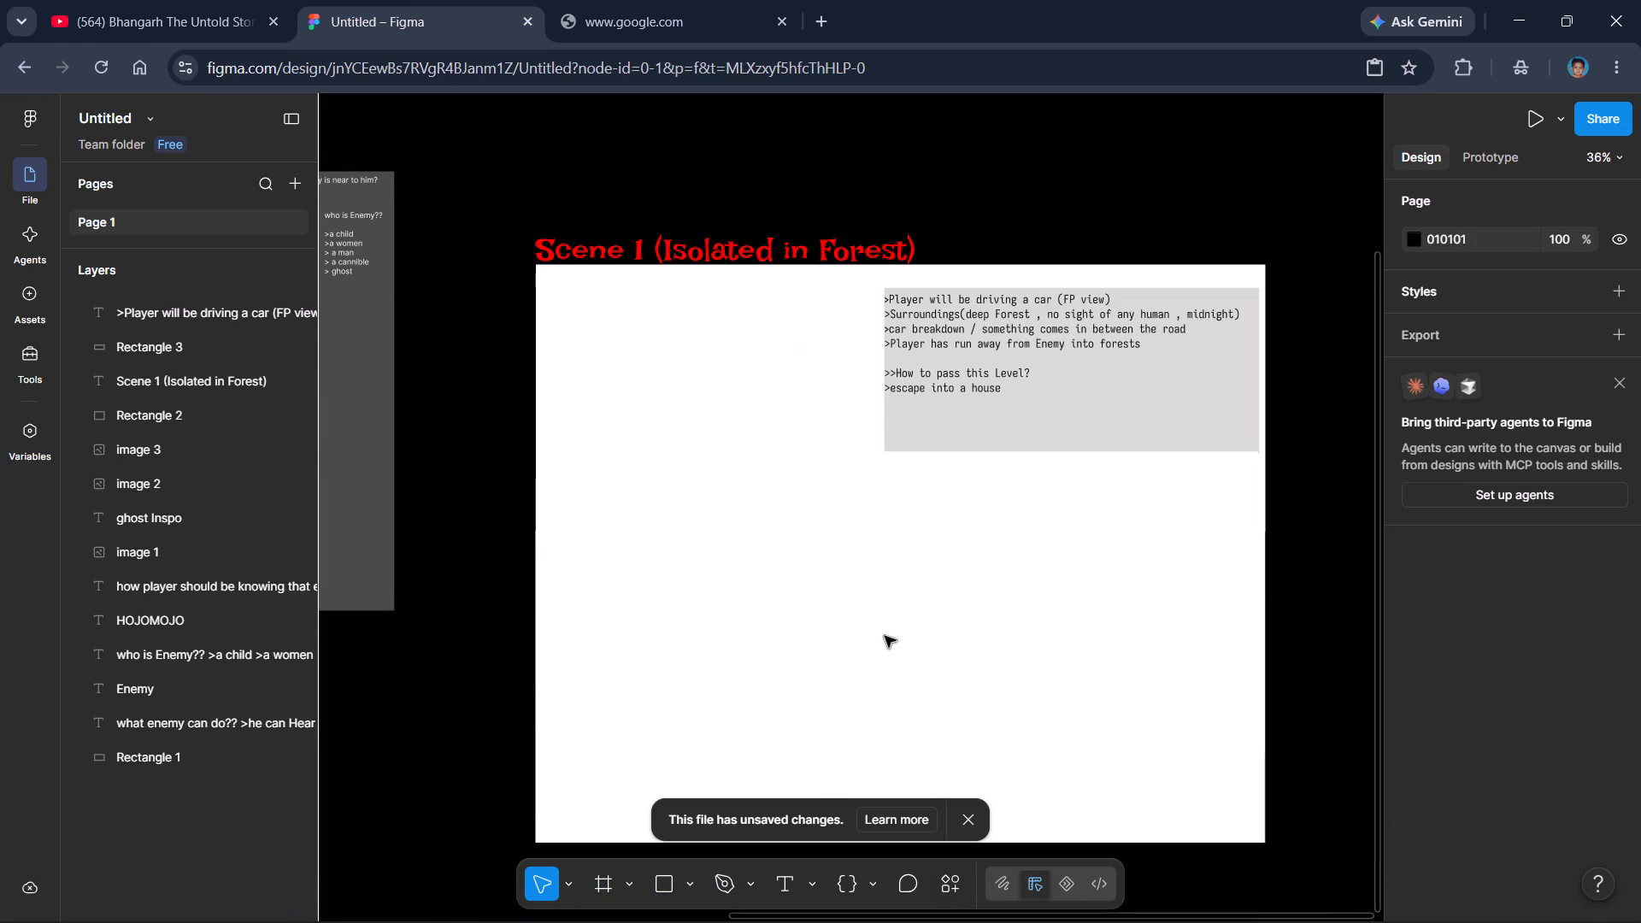
{"action": "scroll", "coordinate": [885, 636], "scroll_direction": "down", "scroll_amount": 1}
{"action": "scroll", "coordinate": [448, 382], "scroll_direction": "up", "scroll_amount": 1}
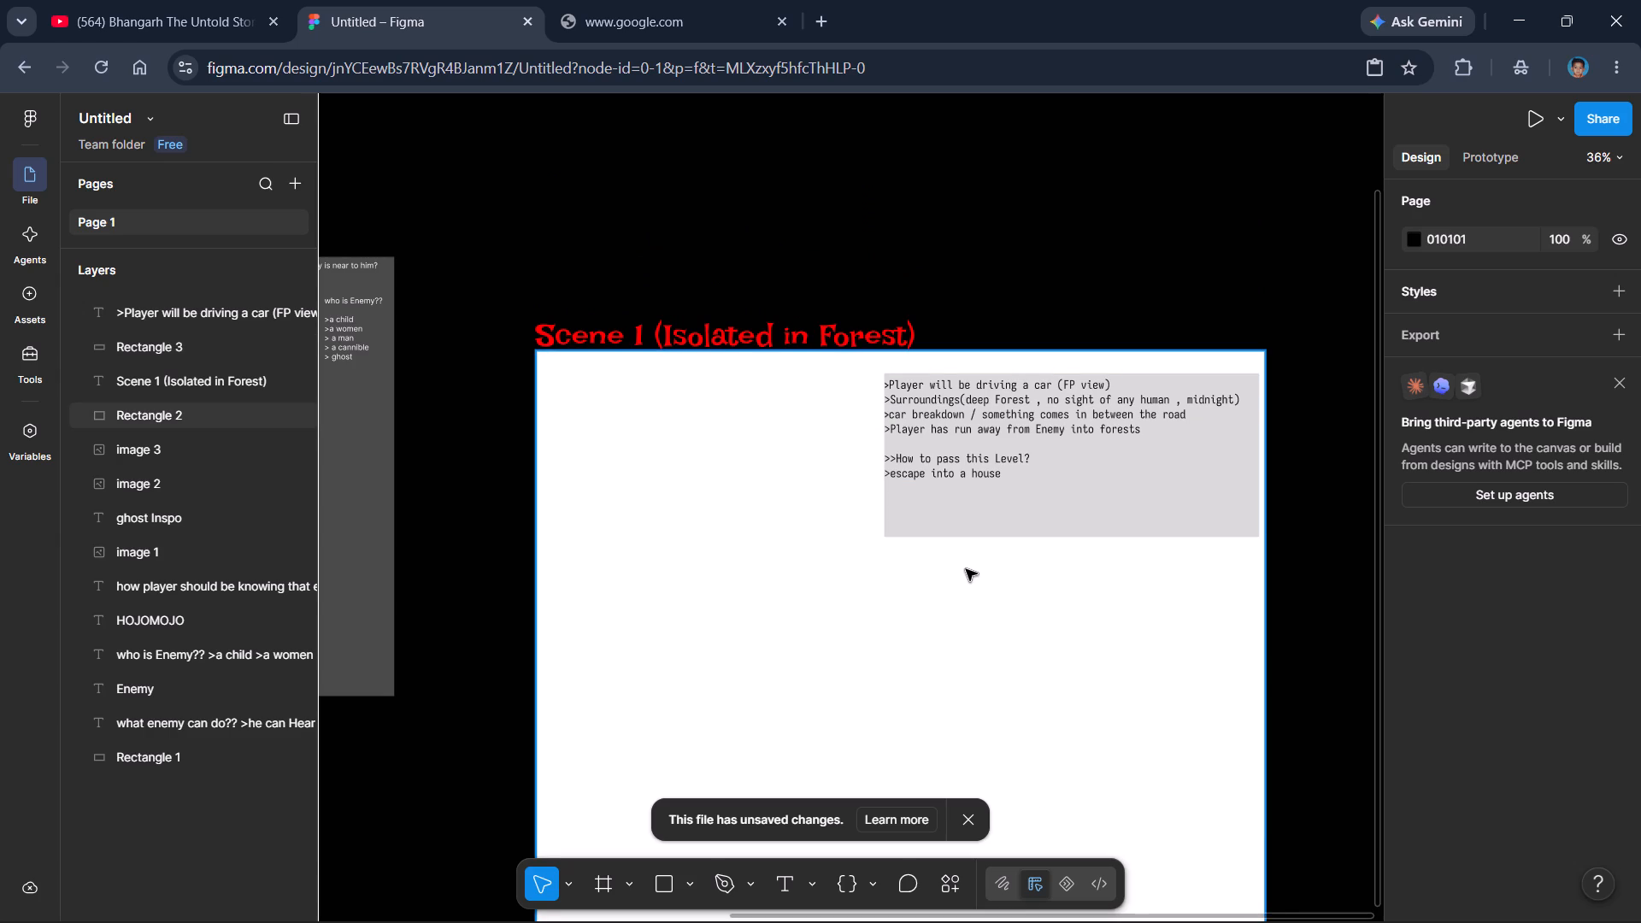
{"action": "scroll", "coordinate": [974, 567], "scroll_direction": "down", "scroll_amount": 1}
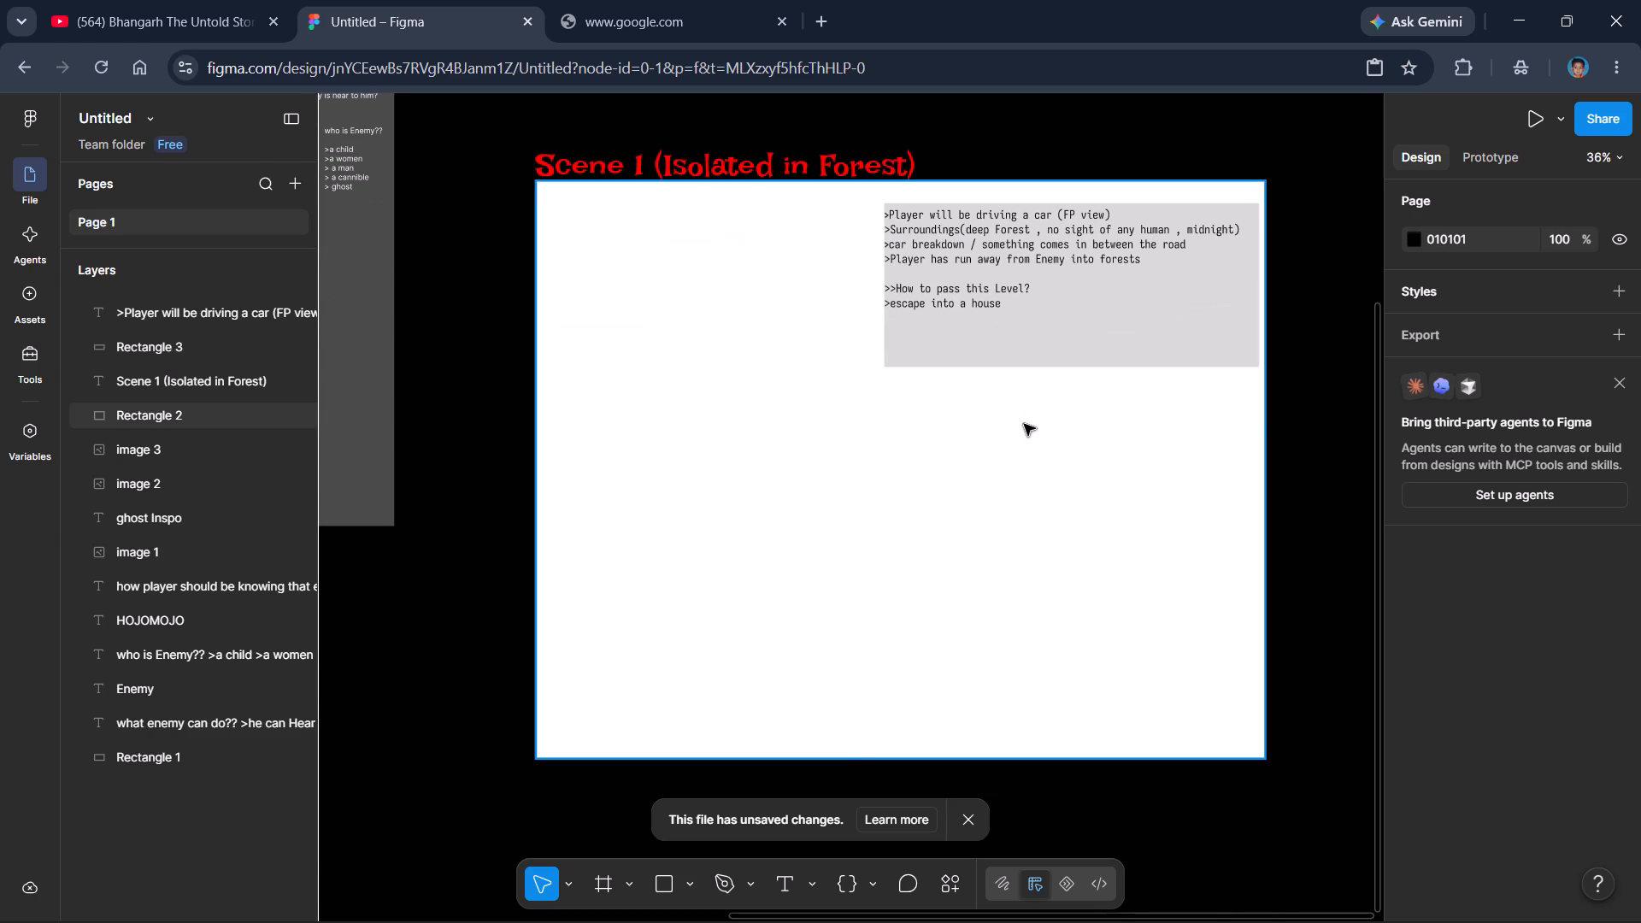
{"action": "left_click", "coordinate": [1097, 331]}
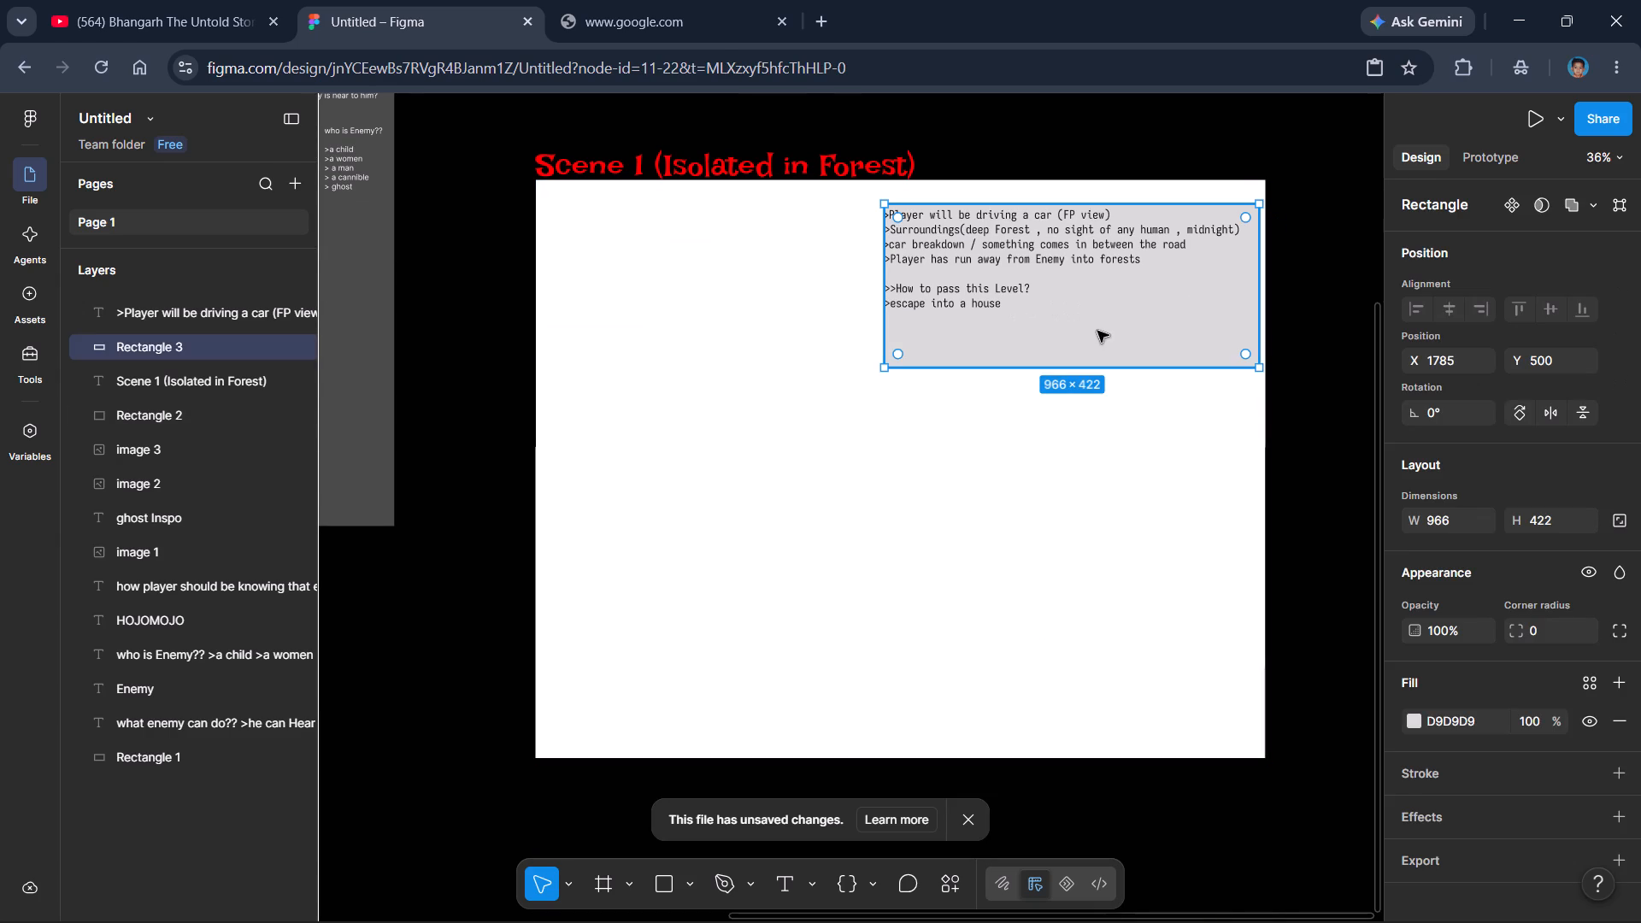
{"action": "key", "text": "ctrl+c"}
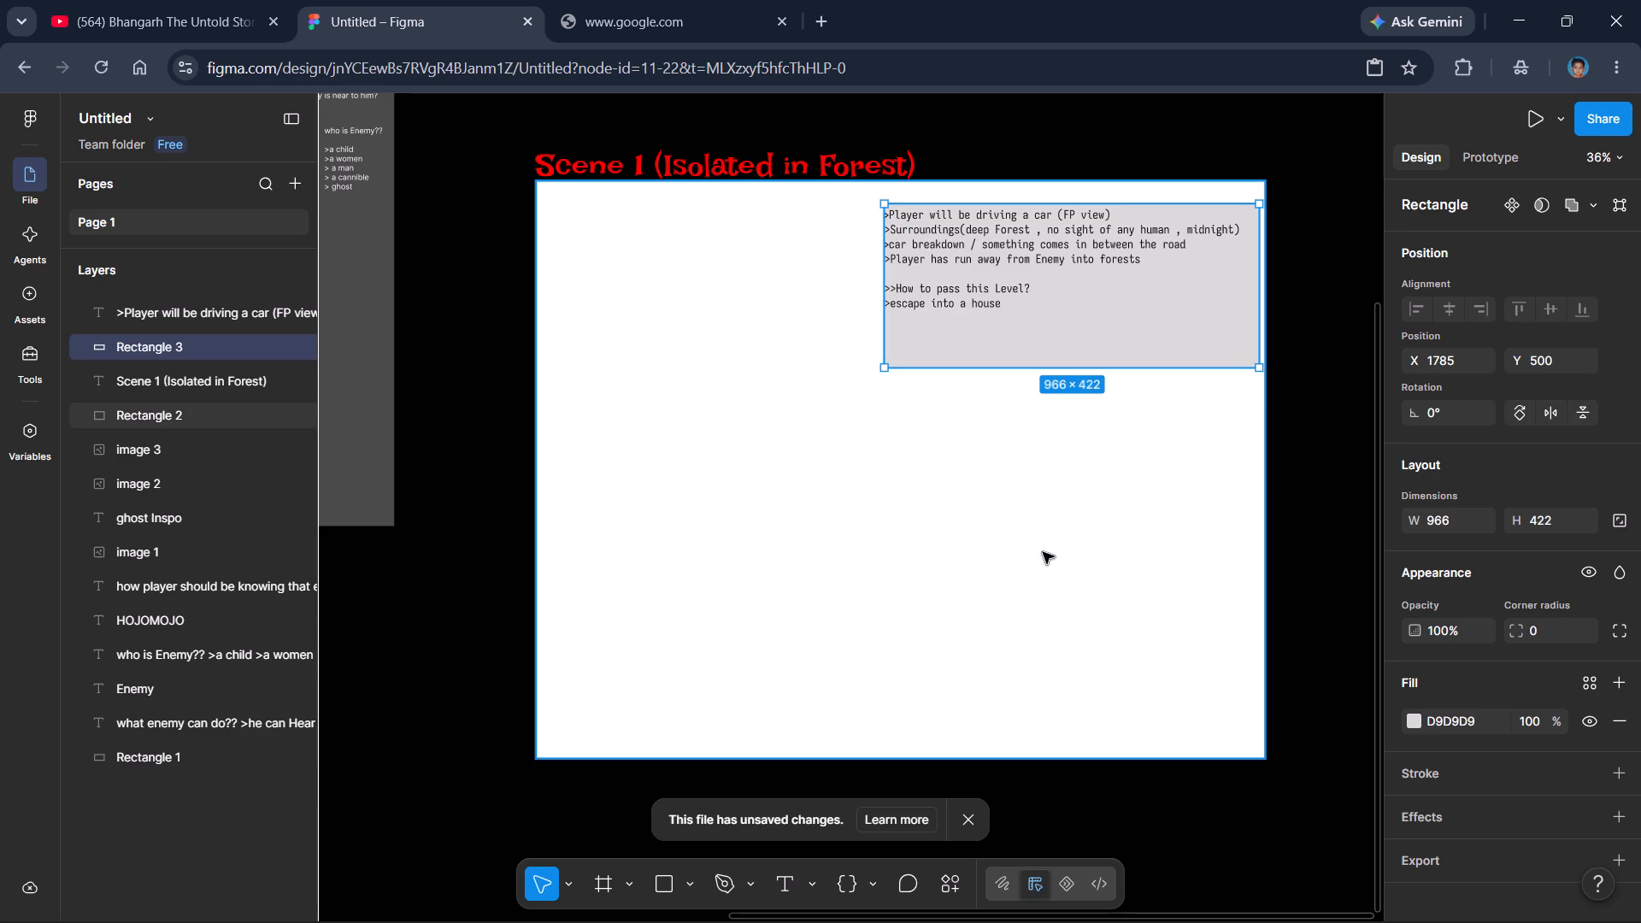
{"action": "key", "text": "ctrl+v"}
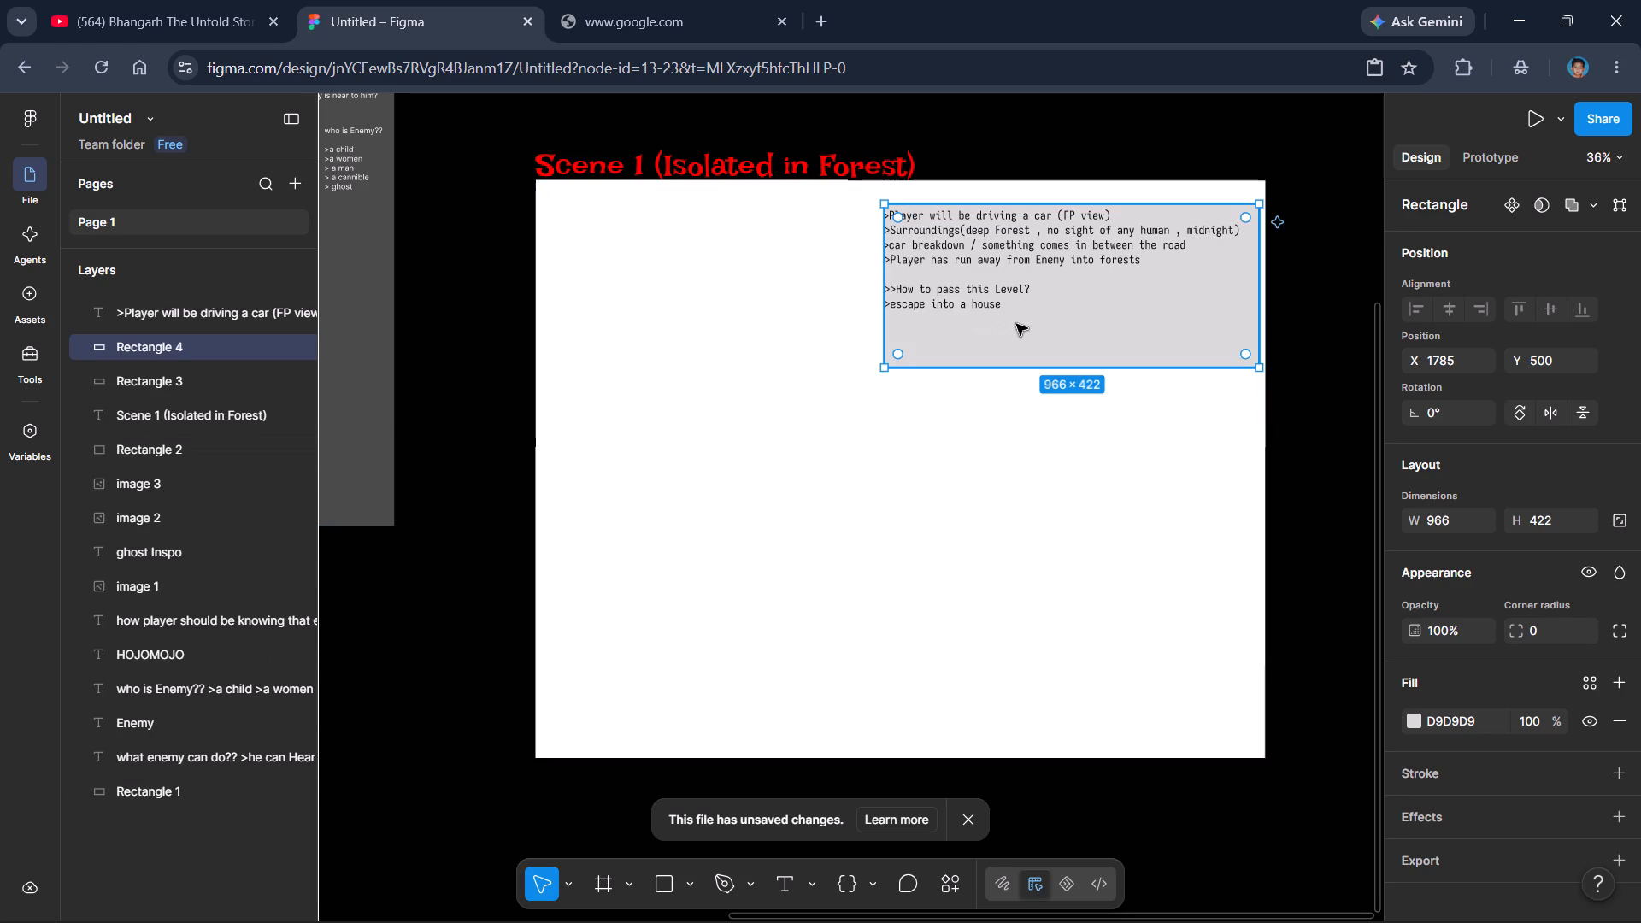
{"action": "left_click_drag", "start_coordinate": [1017, 324], "coordinate": [1019, 502]}
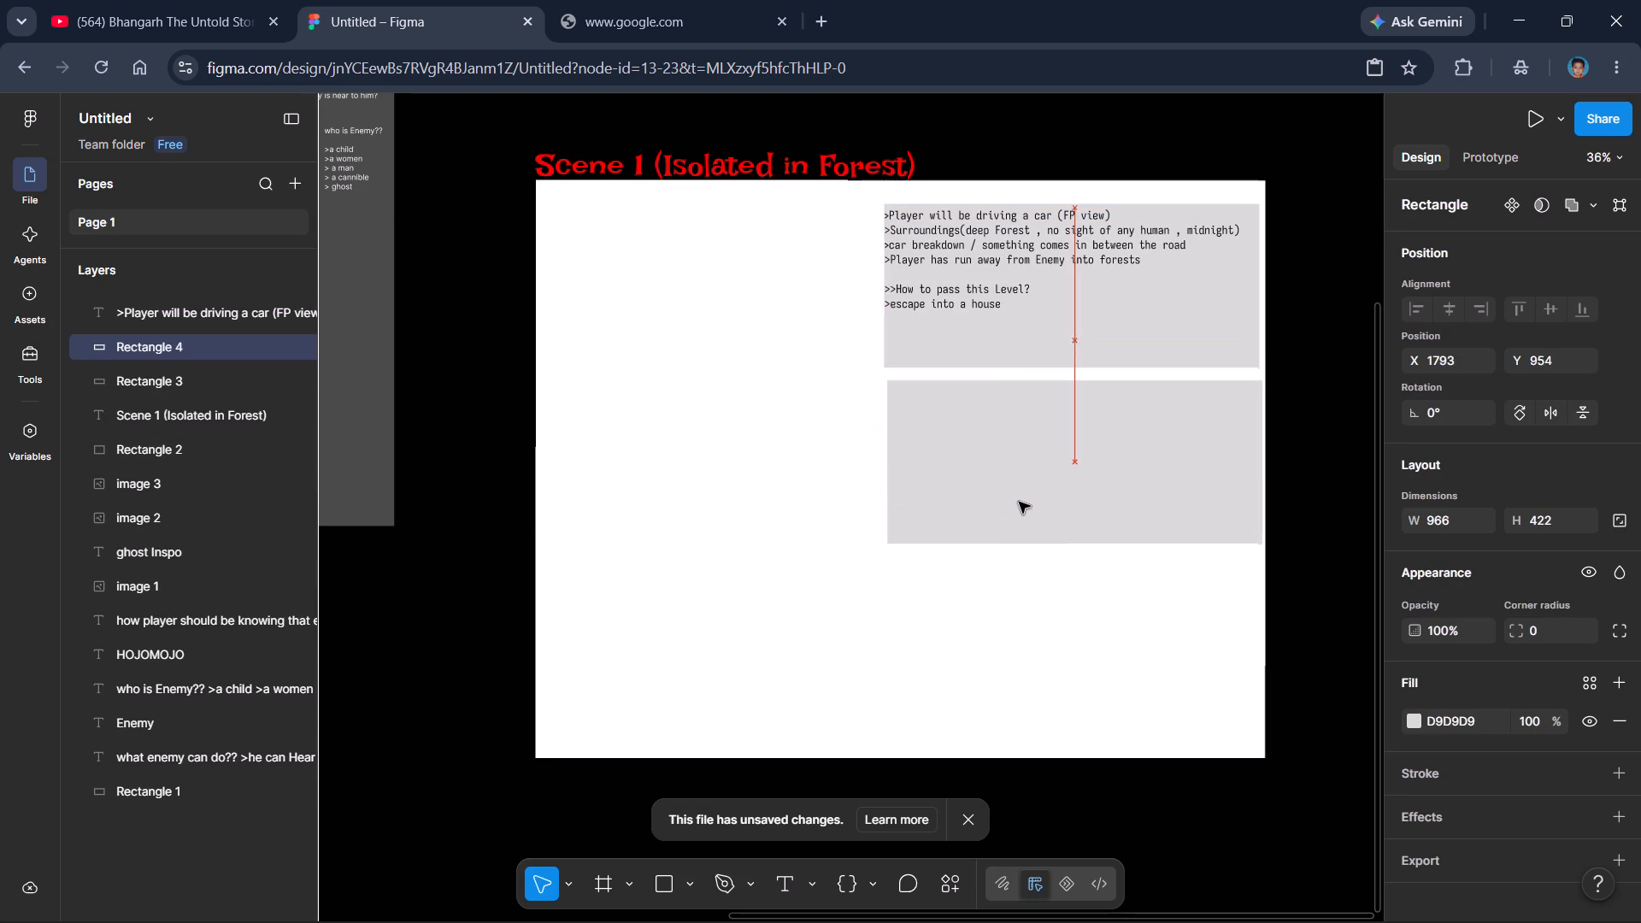
{"action": "left_click_drag", "start_coordinate": [1019, 502], "coordinate": [1015, 518]}
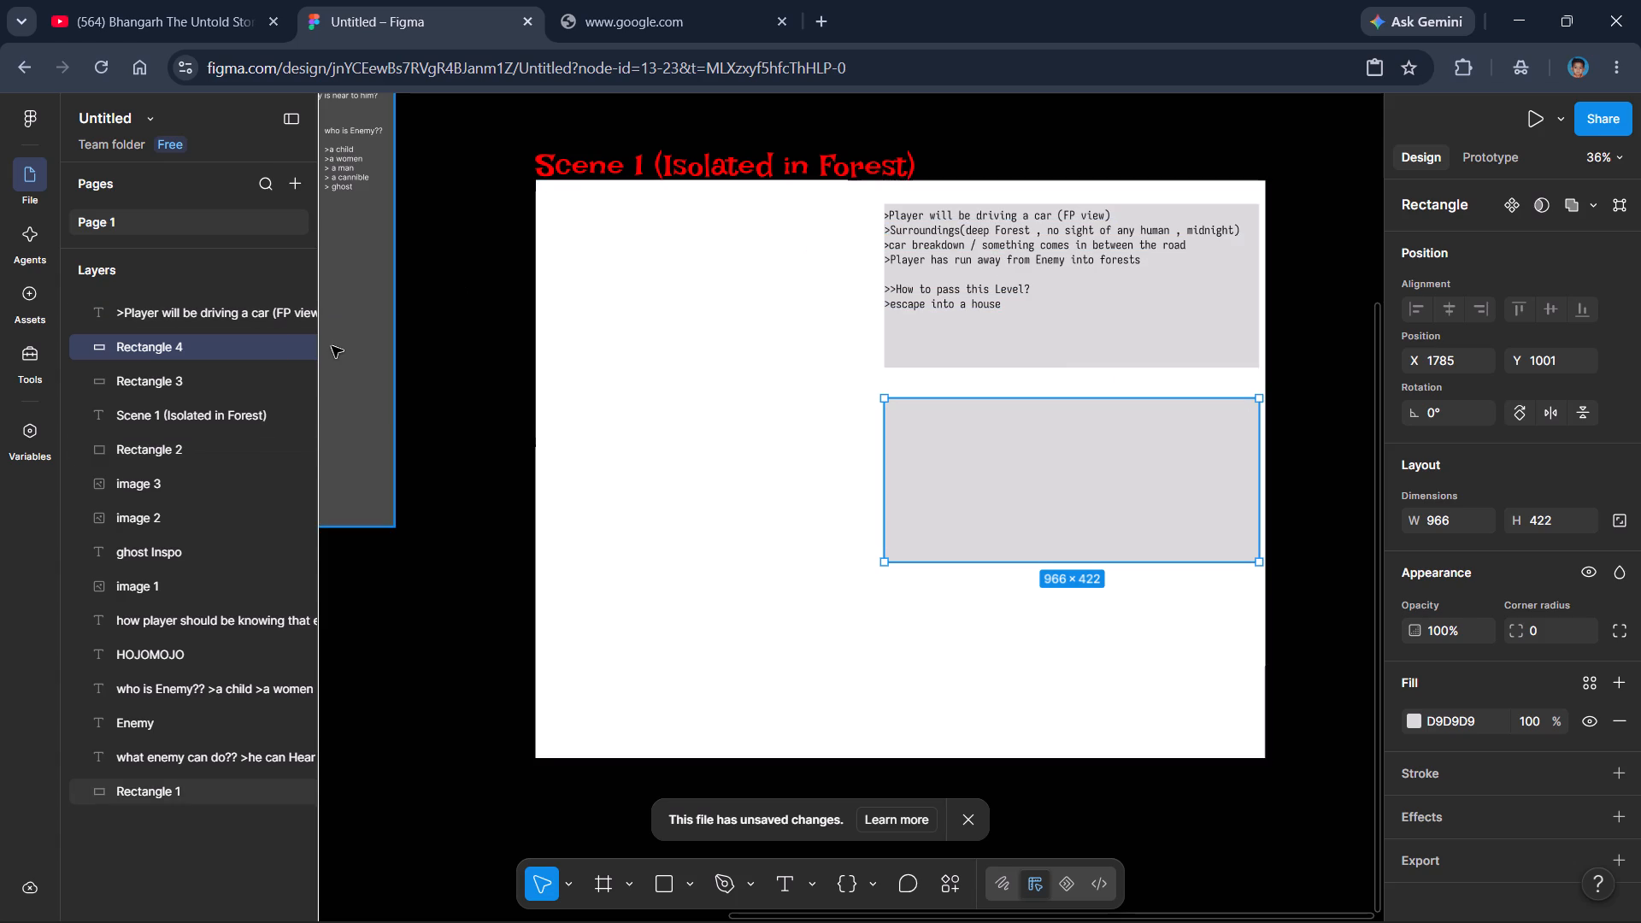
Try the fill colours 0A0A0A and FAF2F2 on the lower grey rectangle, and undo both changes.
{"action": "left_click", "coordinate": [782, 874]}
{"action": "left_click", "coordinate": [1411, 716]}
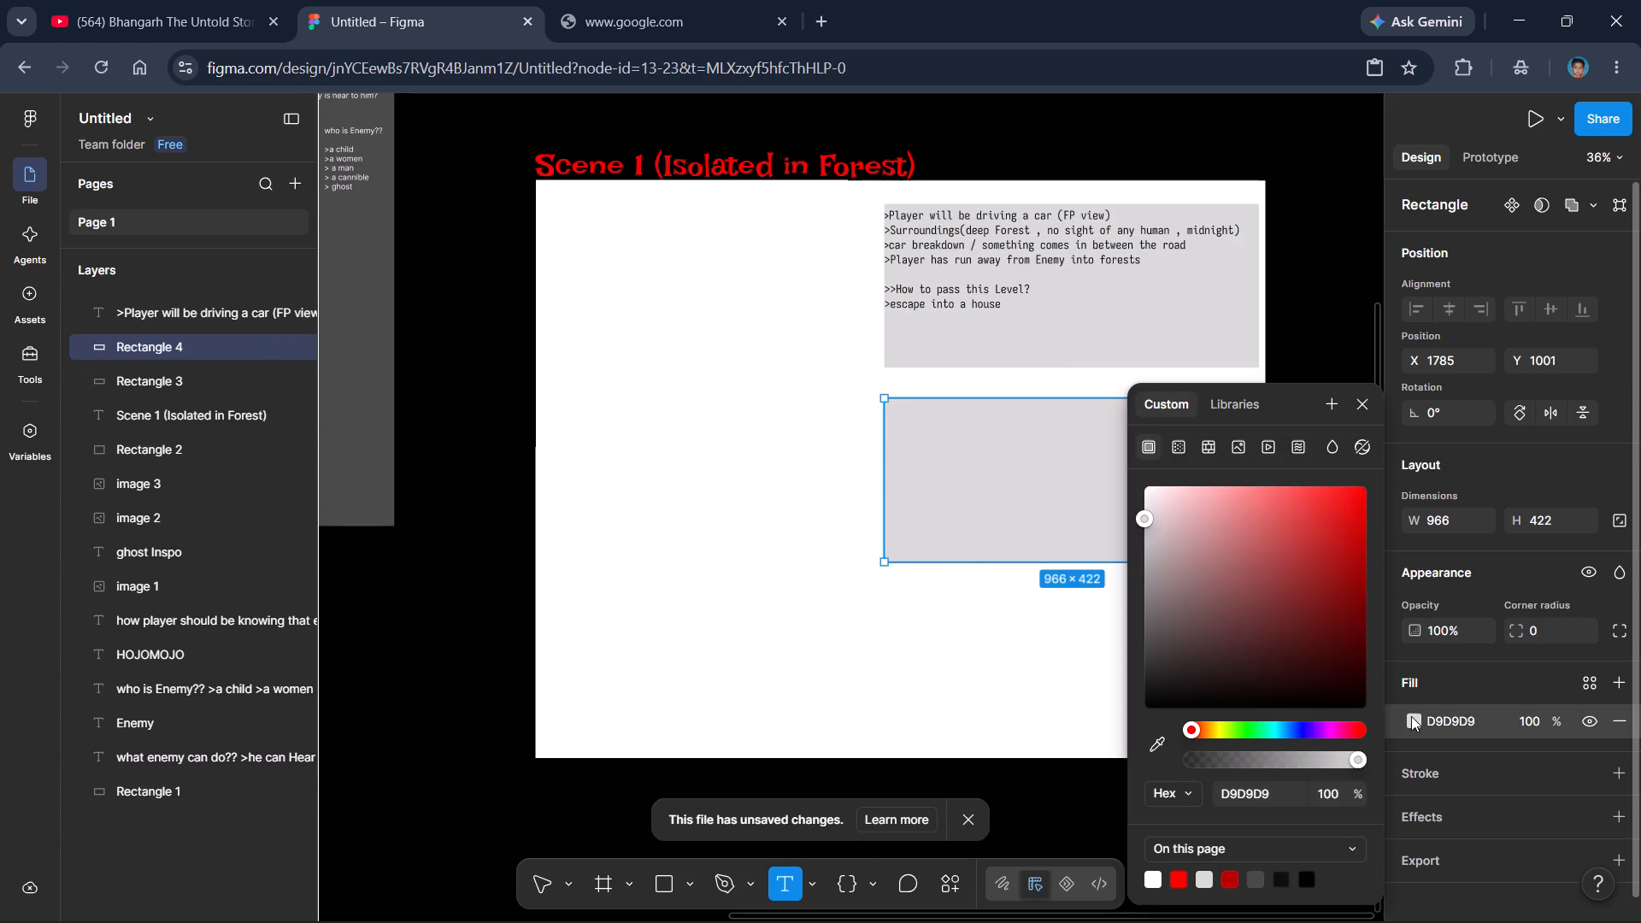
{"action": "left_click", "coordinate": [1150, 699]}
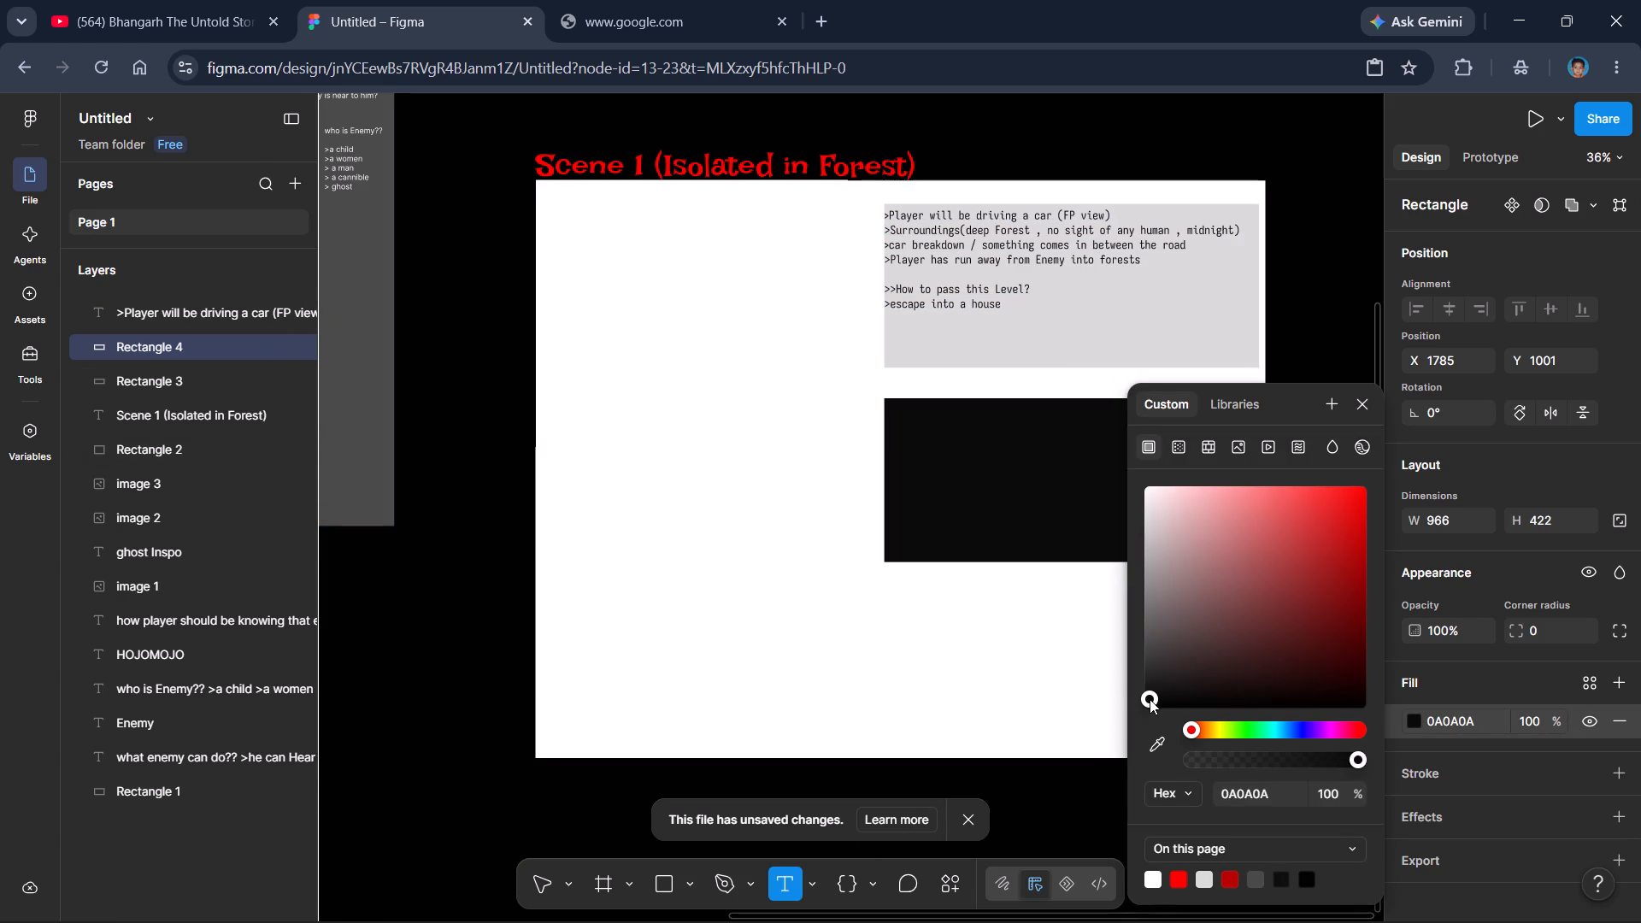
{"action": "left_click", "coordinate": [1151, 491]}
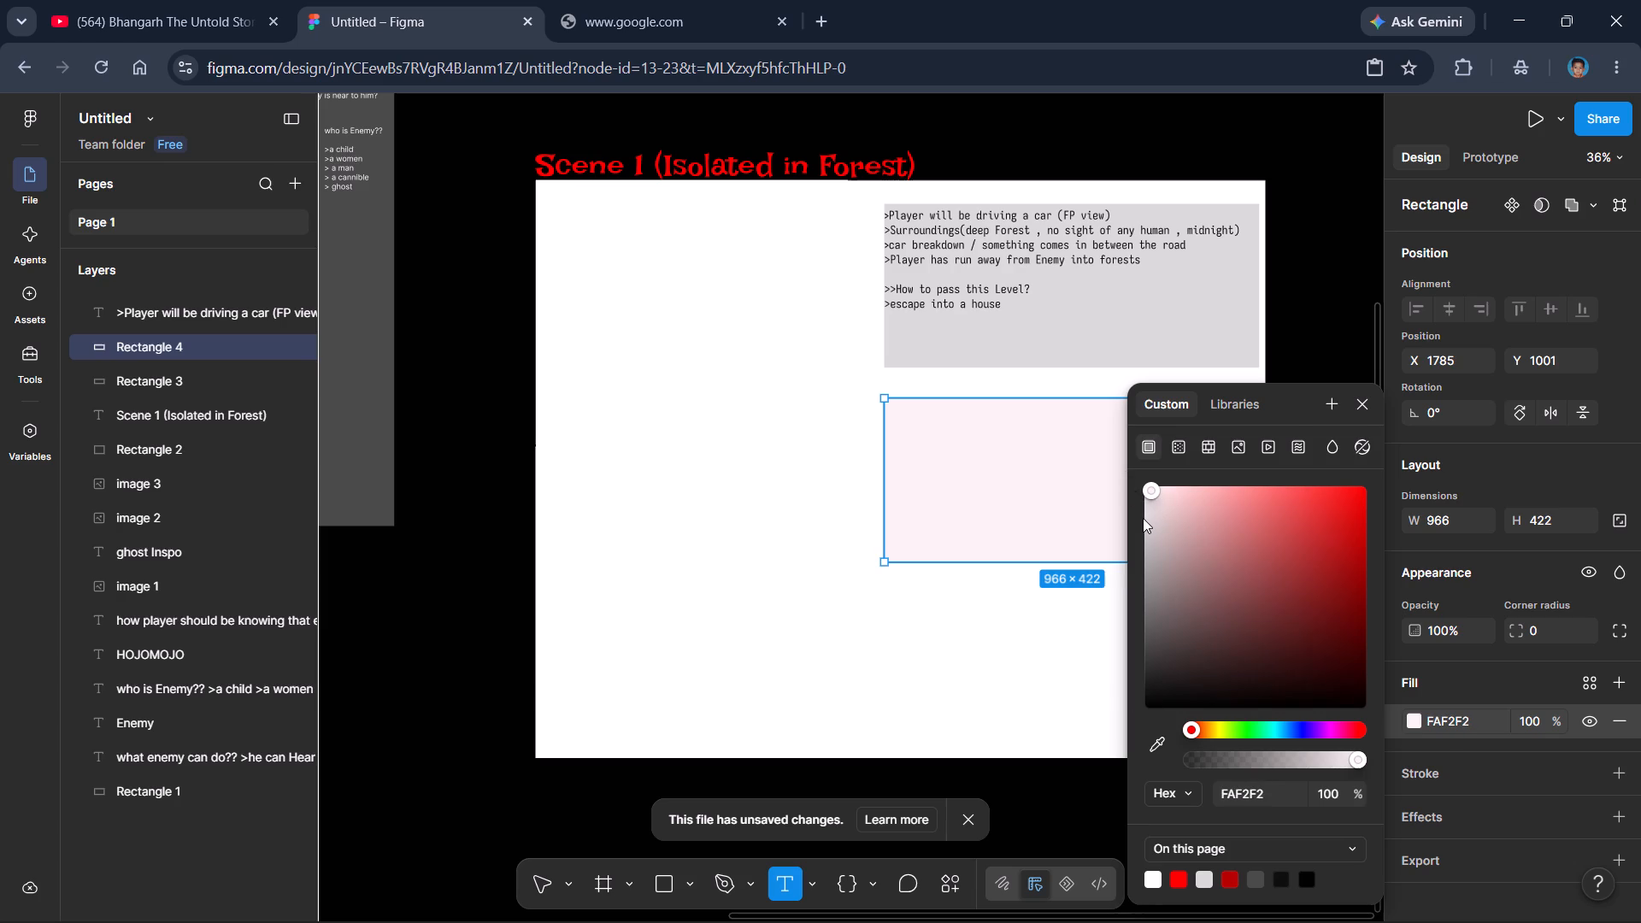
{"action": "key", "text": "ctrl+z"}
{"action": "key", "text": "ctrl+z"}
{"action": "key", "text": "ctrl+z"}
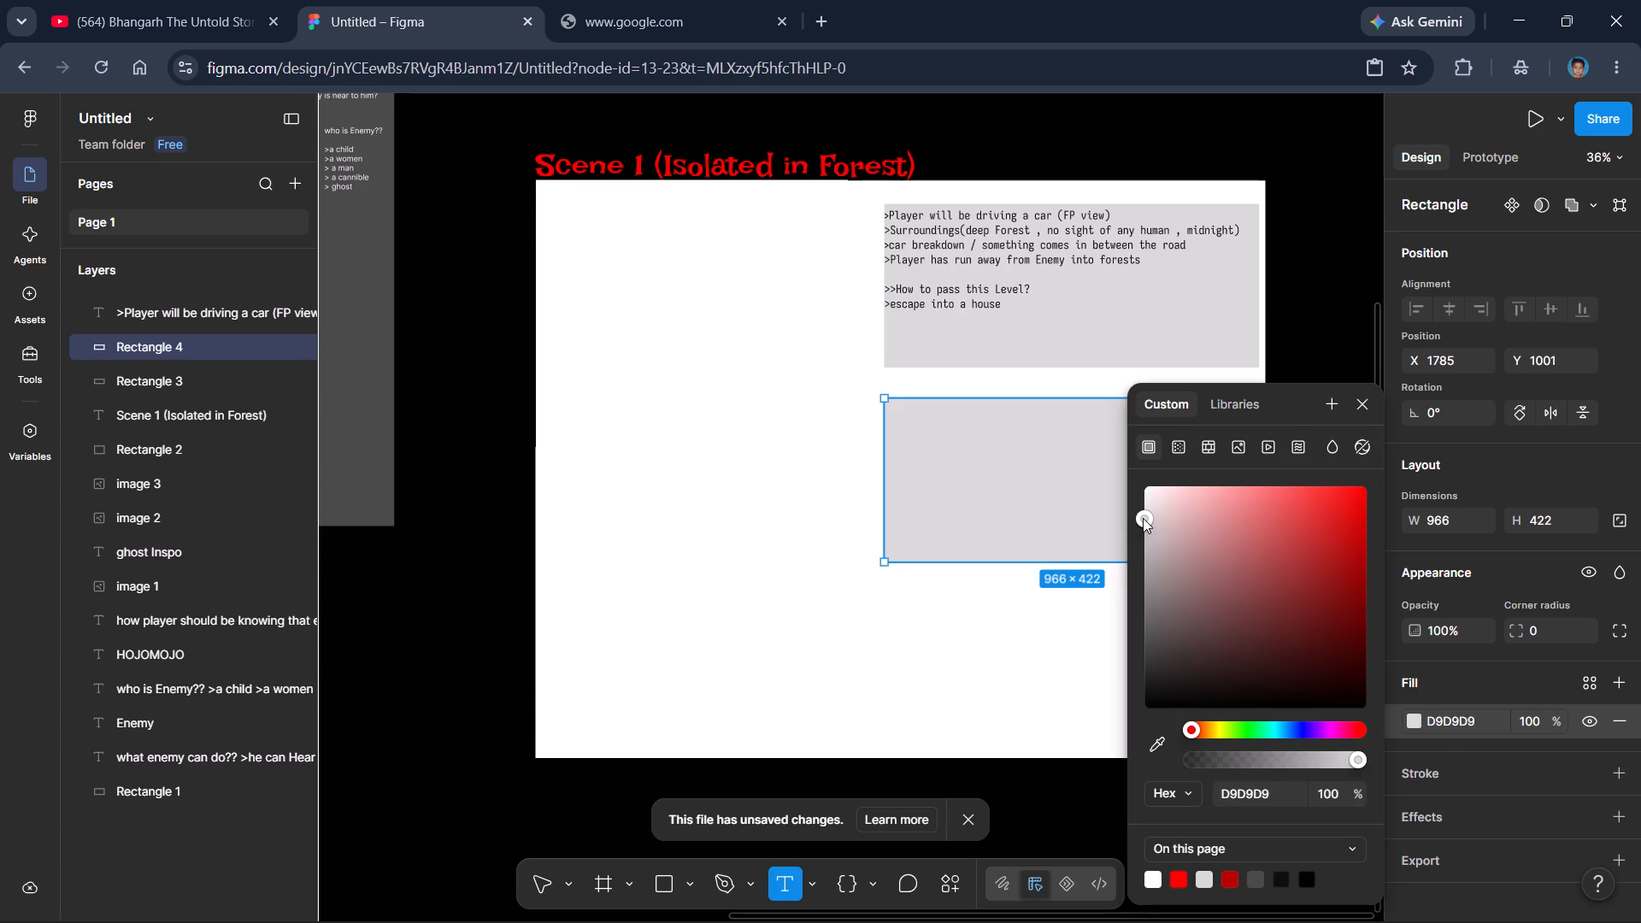
Start a new text near the top-left corner of the lower grey rectangle with ">C".
{"action": "left_click", "coordinate": [782, 885]}
{"action": "left_click", "coordinate": [971, 473]}
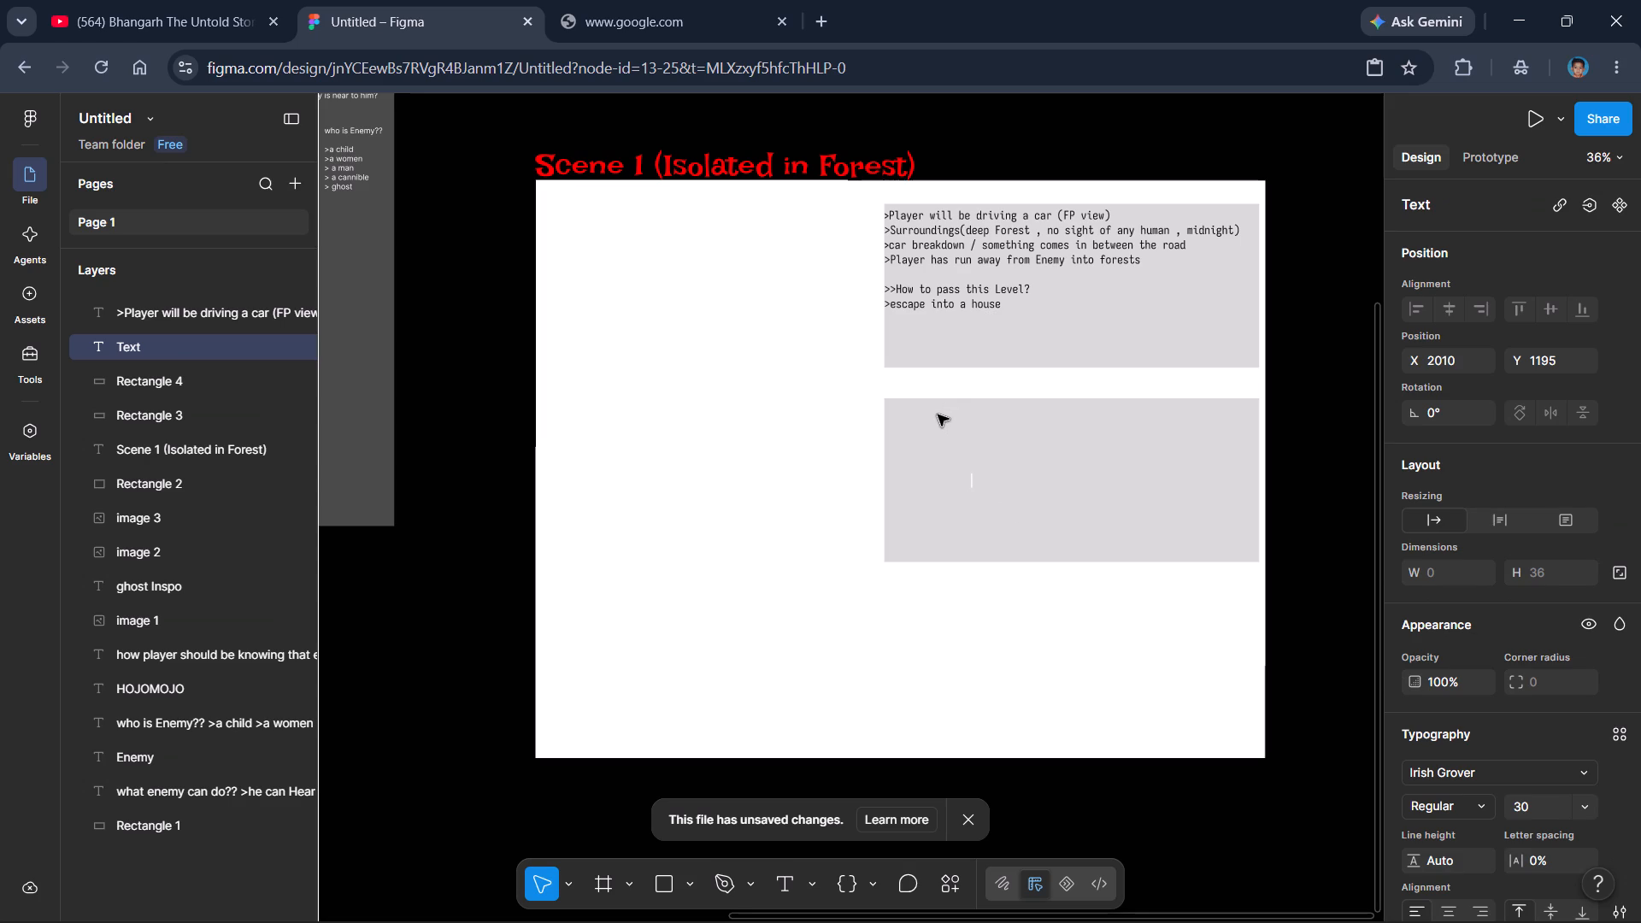
{"action": "left_click", "coordinate": [780, 885]}
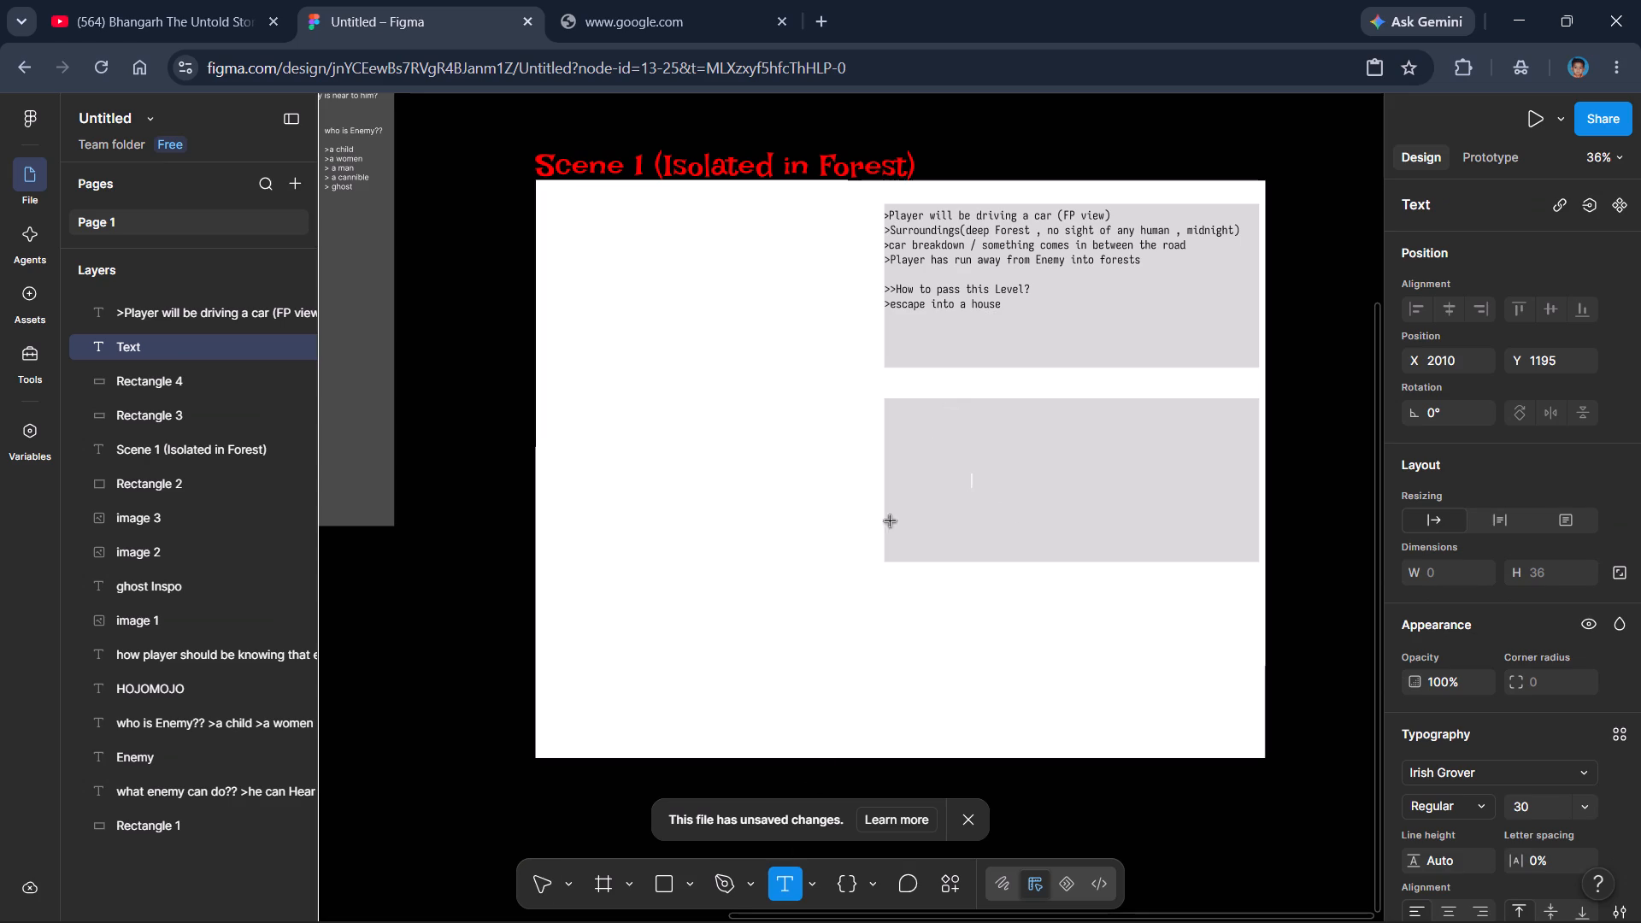
{"action": "left_click", "coordinate": [900, 412]}
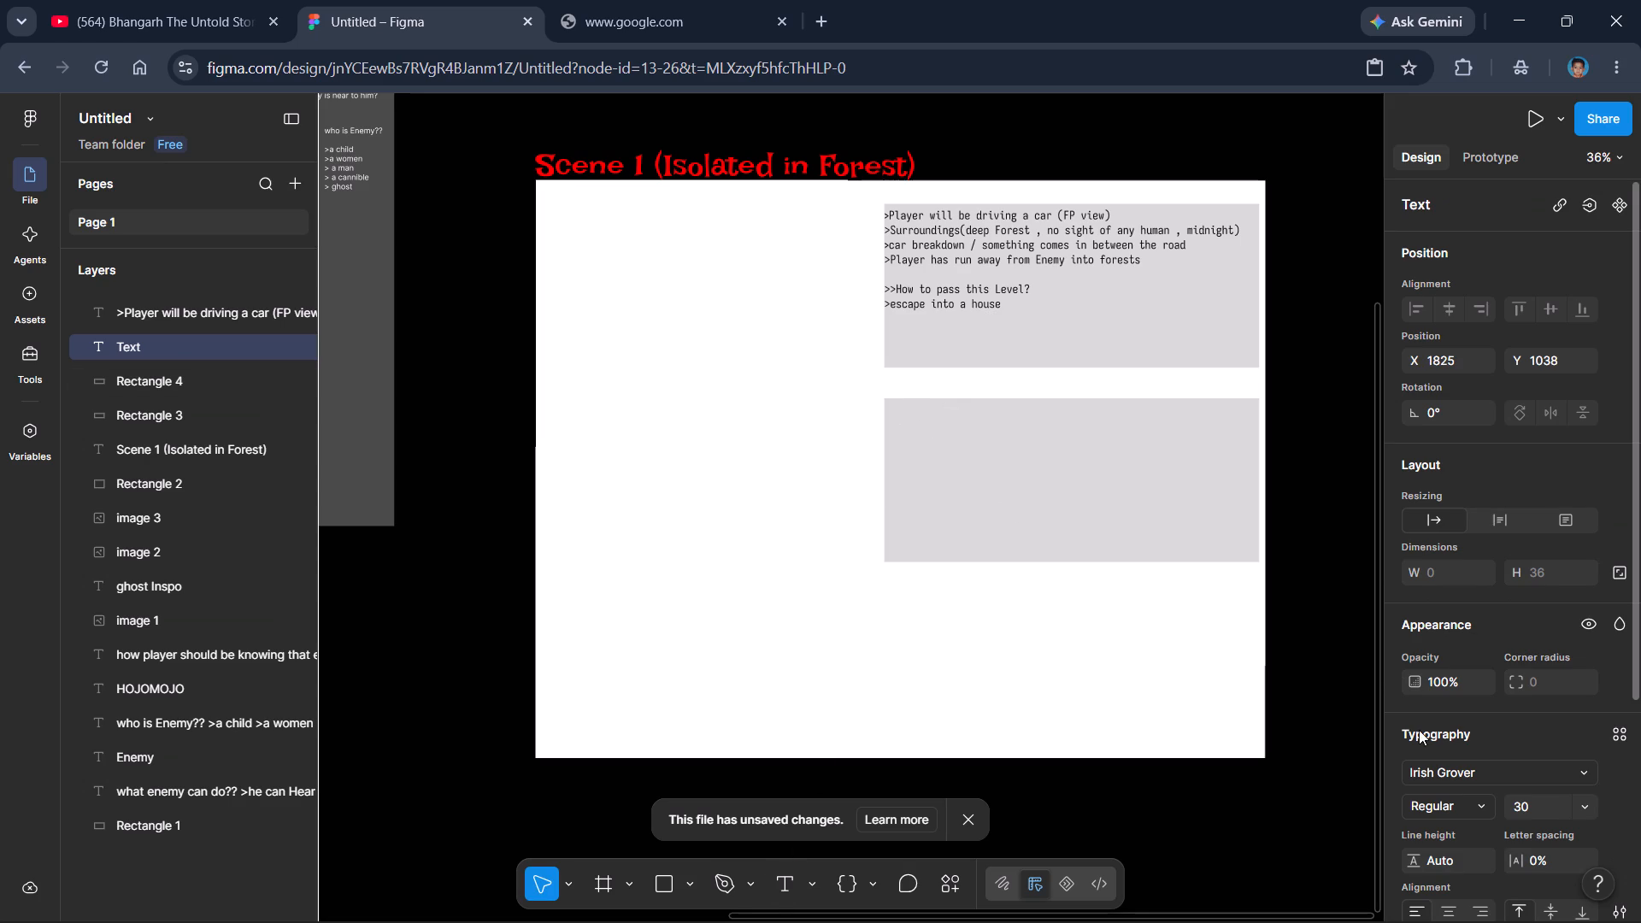
{"action": "key", "text": "shift+greater"}
{"action": "key", "text": "shift+c"}
Set the fill colour of the new ">C" text to black, 000000.
{"action": "scroll", "coordinate": [1383, 710], "scroll_direction": "down", "scroll_amount": 1}
{"action": "scroll", "coordinate": [1467, 673], "scroll_direction": "down", "scroll_amount": 1}
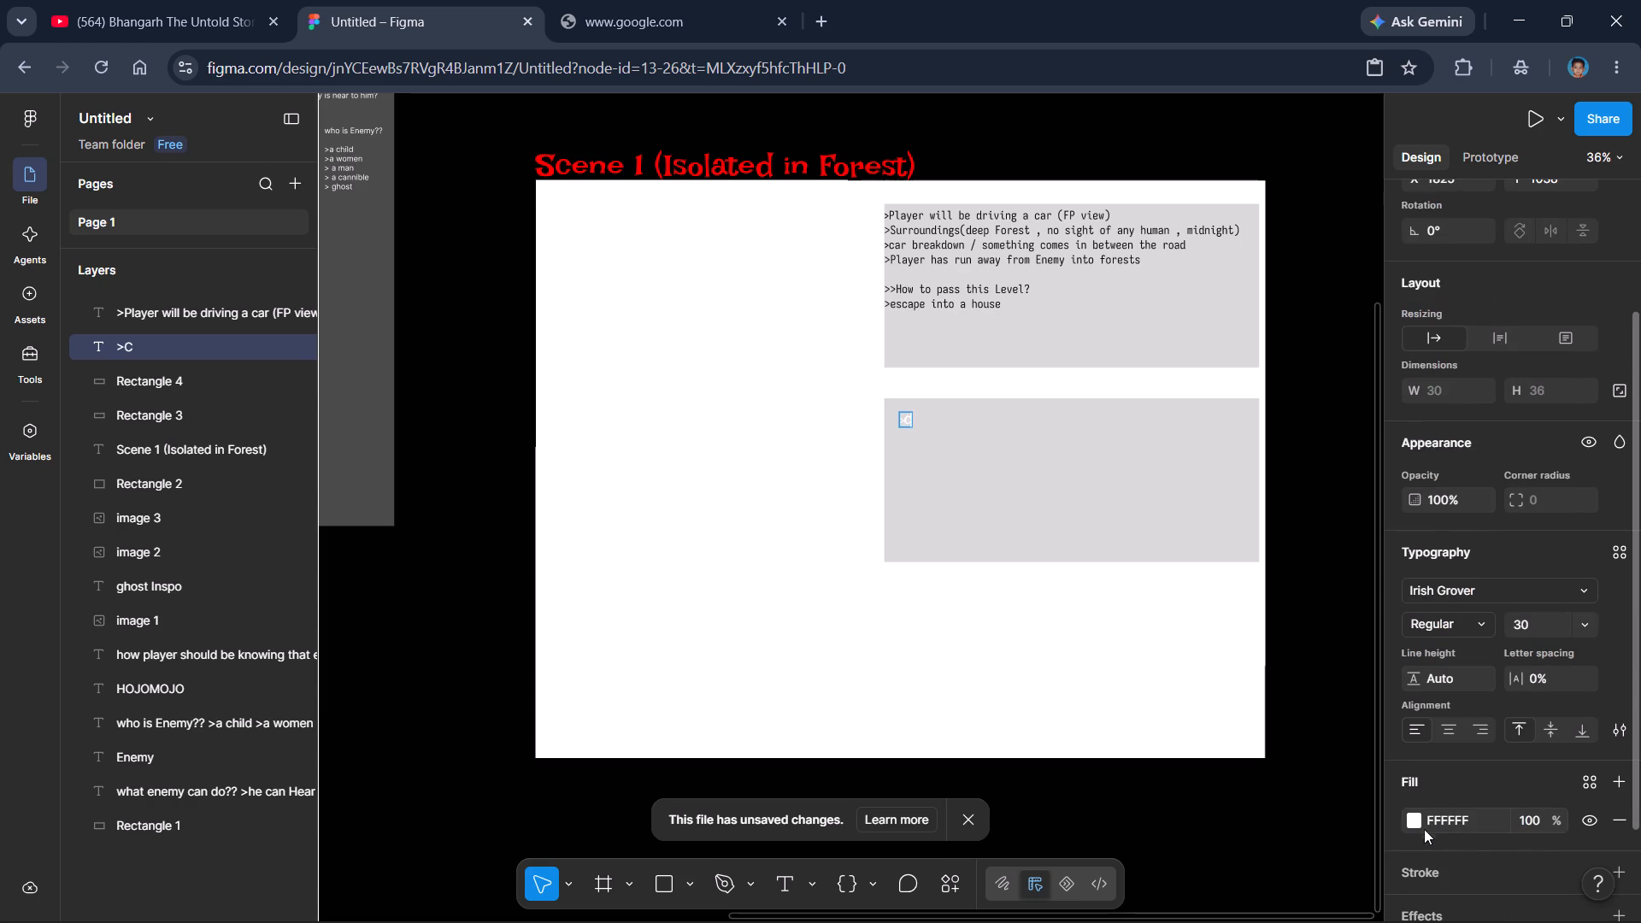
{"action": "left_click", "coordinate": [1415, 824]}
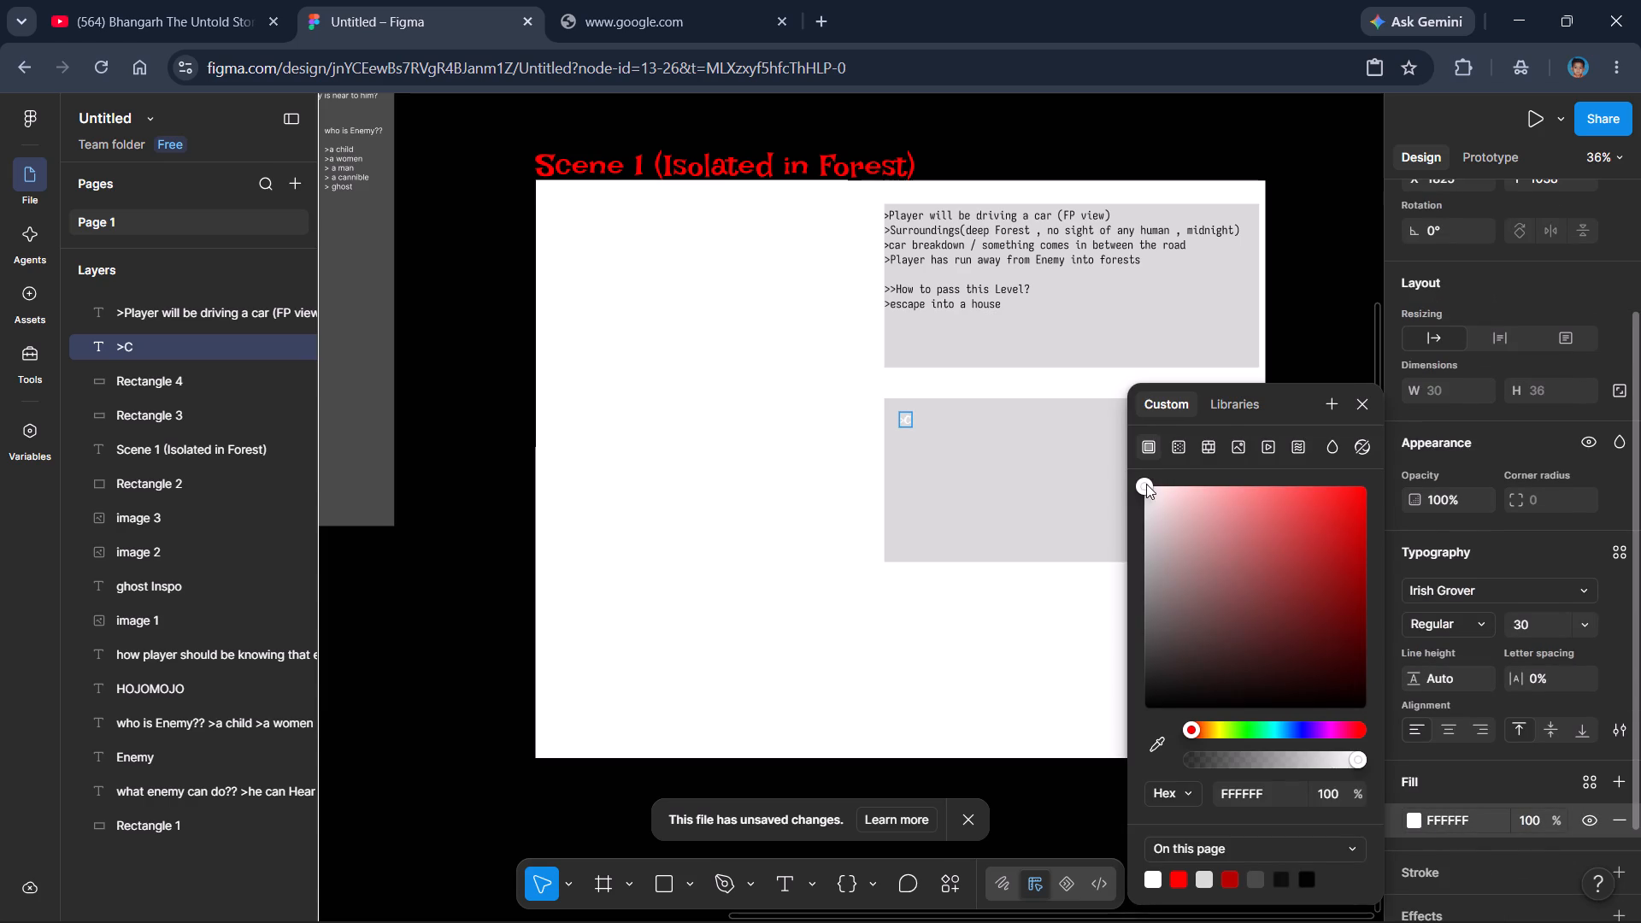
{"action": "left_click_drag", "start_coordinate": [1146, 484], "coordinate": [1132, 735]}
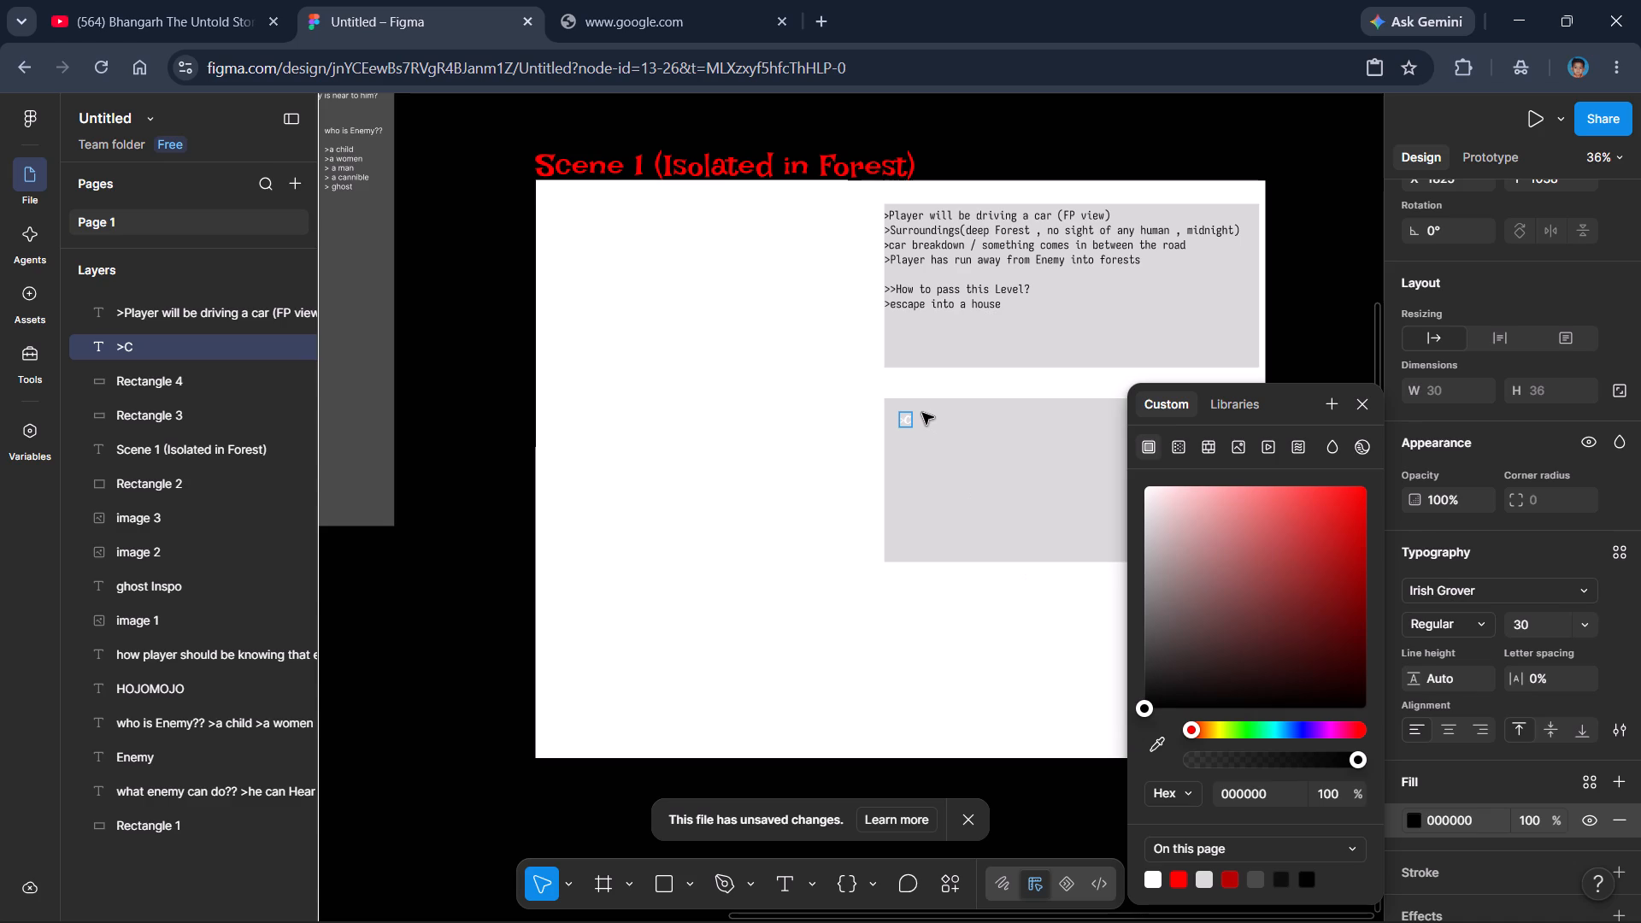
Continue the ">C" text in the lower grey rectangle so it reads ">Core Mechanics Involved".
{"action": "type", "text": "or"}
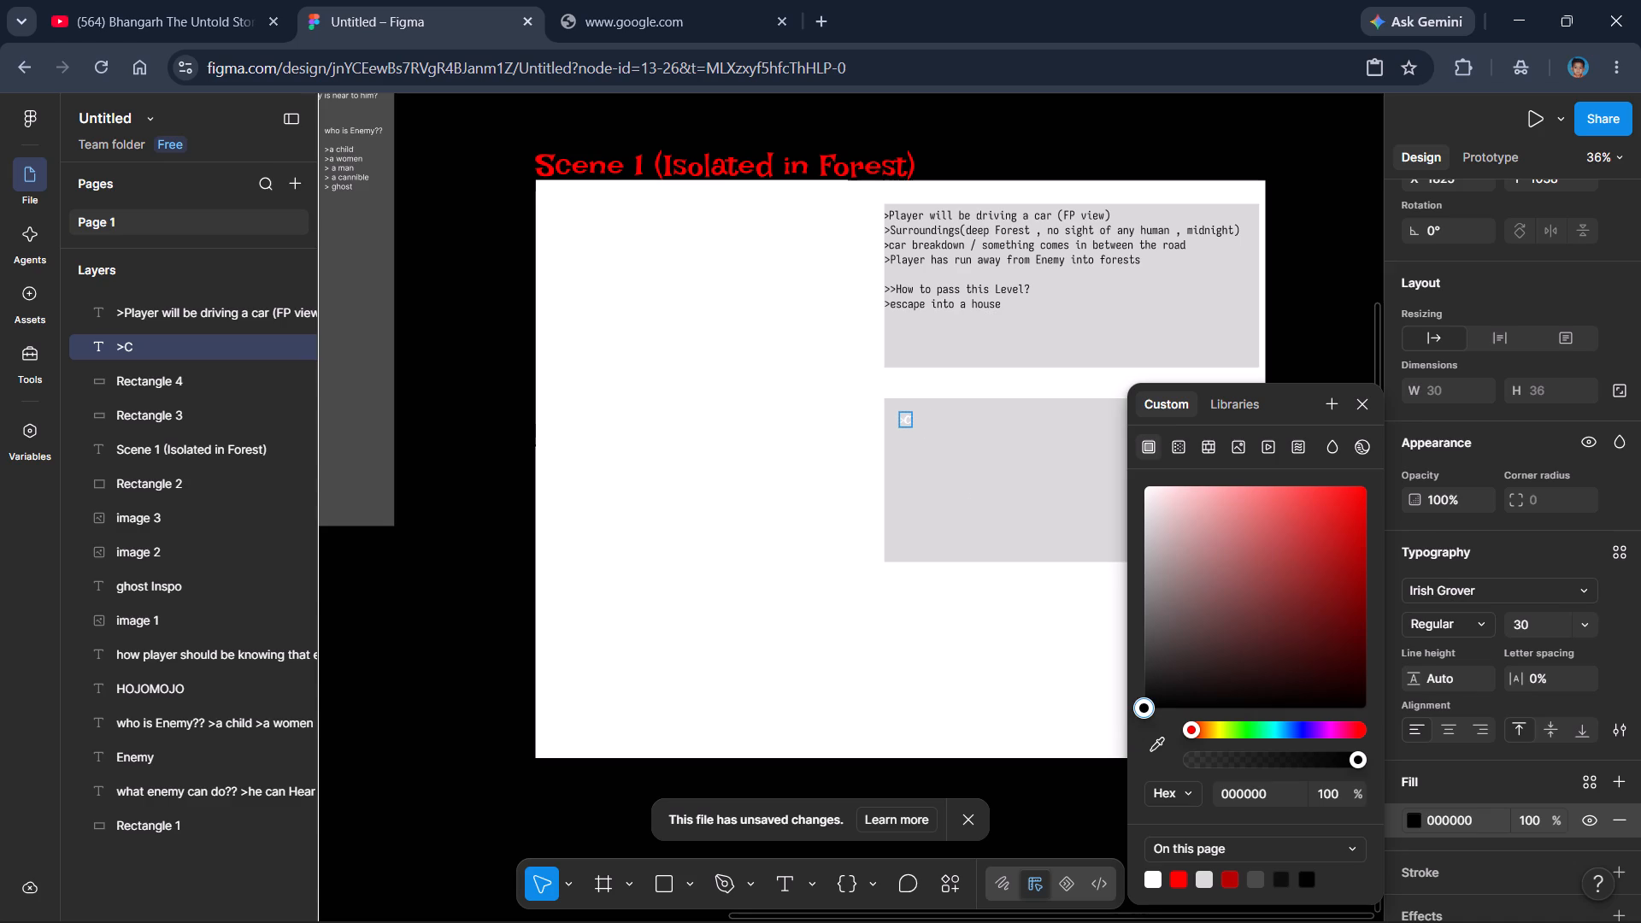
{"action": "left_click", "coordinate": [909, 422]}
{"action": "type", "text": "ore"}
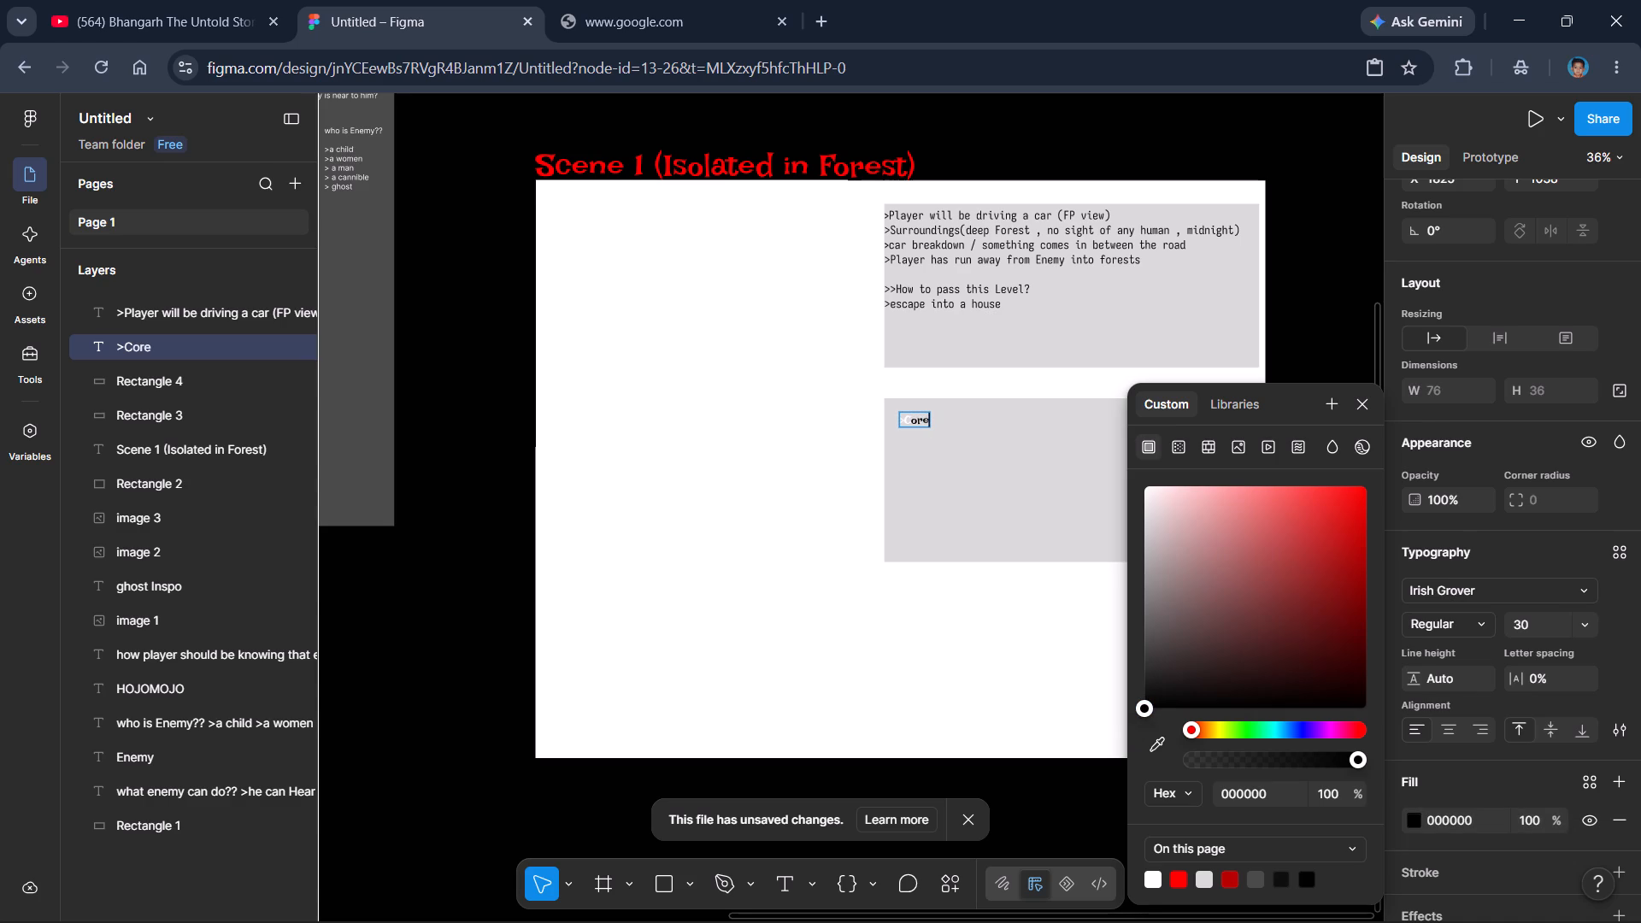
{"action": "key", "text": "space"}
{"action": "type", "text": "M"}
{"action": "type", "text": "echanic"}
{"action": "type", "text": "s"}
{"action": "key", "text": "space"}
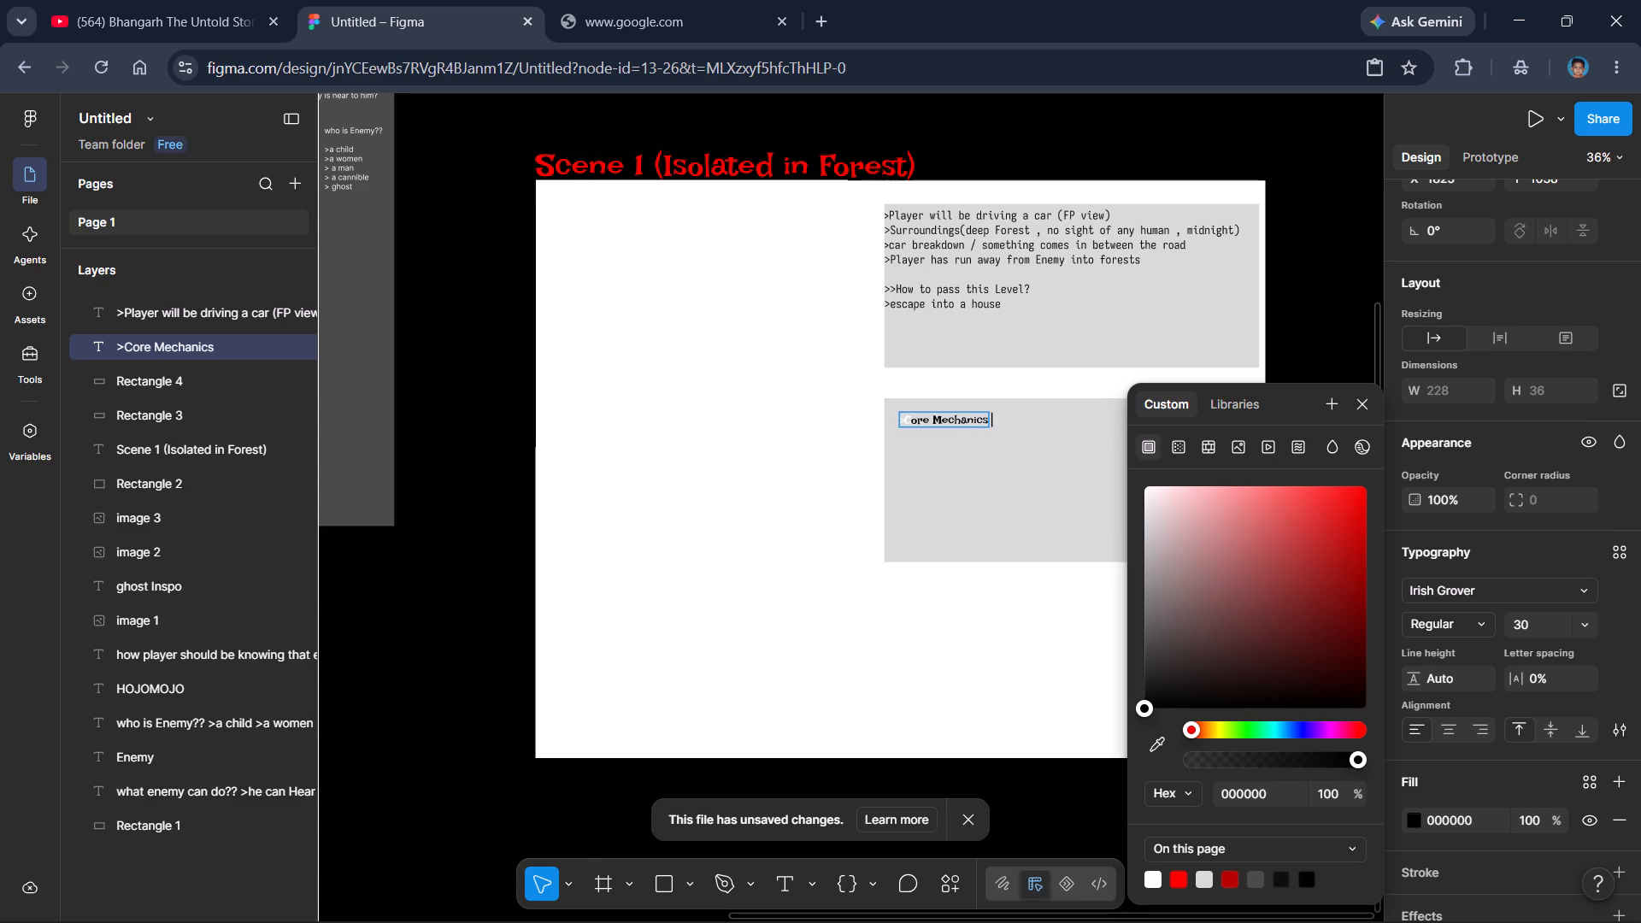
{"action": "key", "text": "n"}
{"action": "key", "text": "BackSpace"}
{"action": "type", "text": "Invo"}
{"action": "type", "text": "lved"}
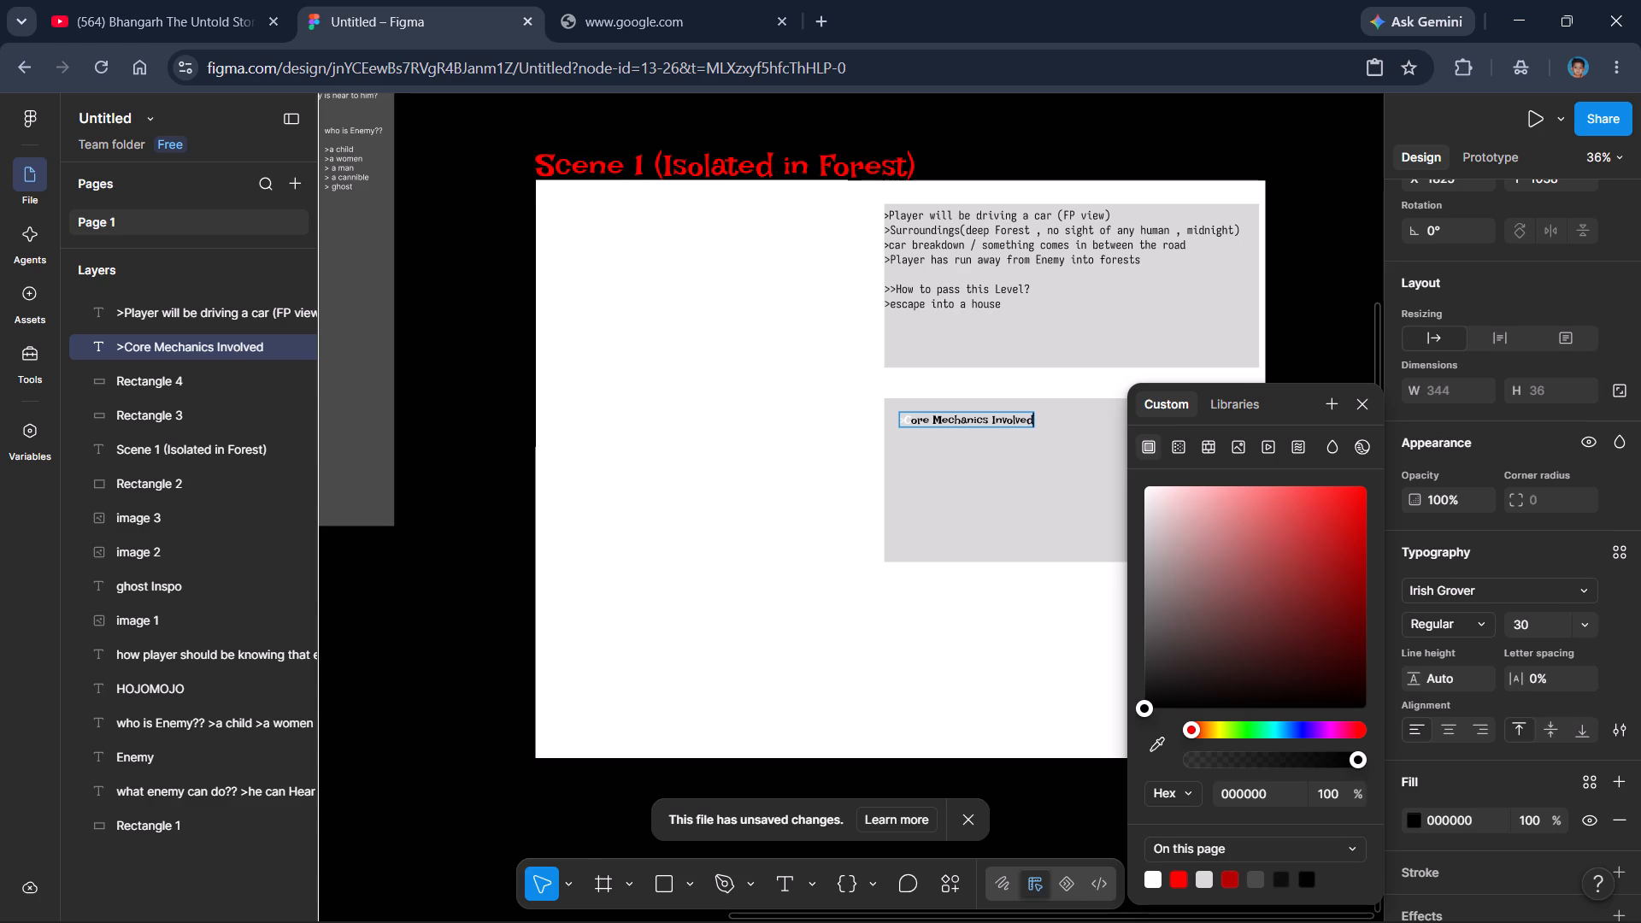
Change the font of the whole ">Core Mechanics Involved" text to Iosevka Charon Mono.
{"action": "left_click_drag", "start_coordinate": [1032, 420], "coordinate": [917, 420]}
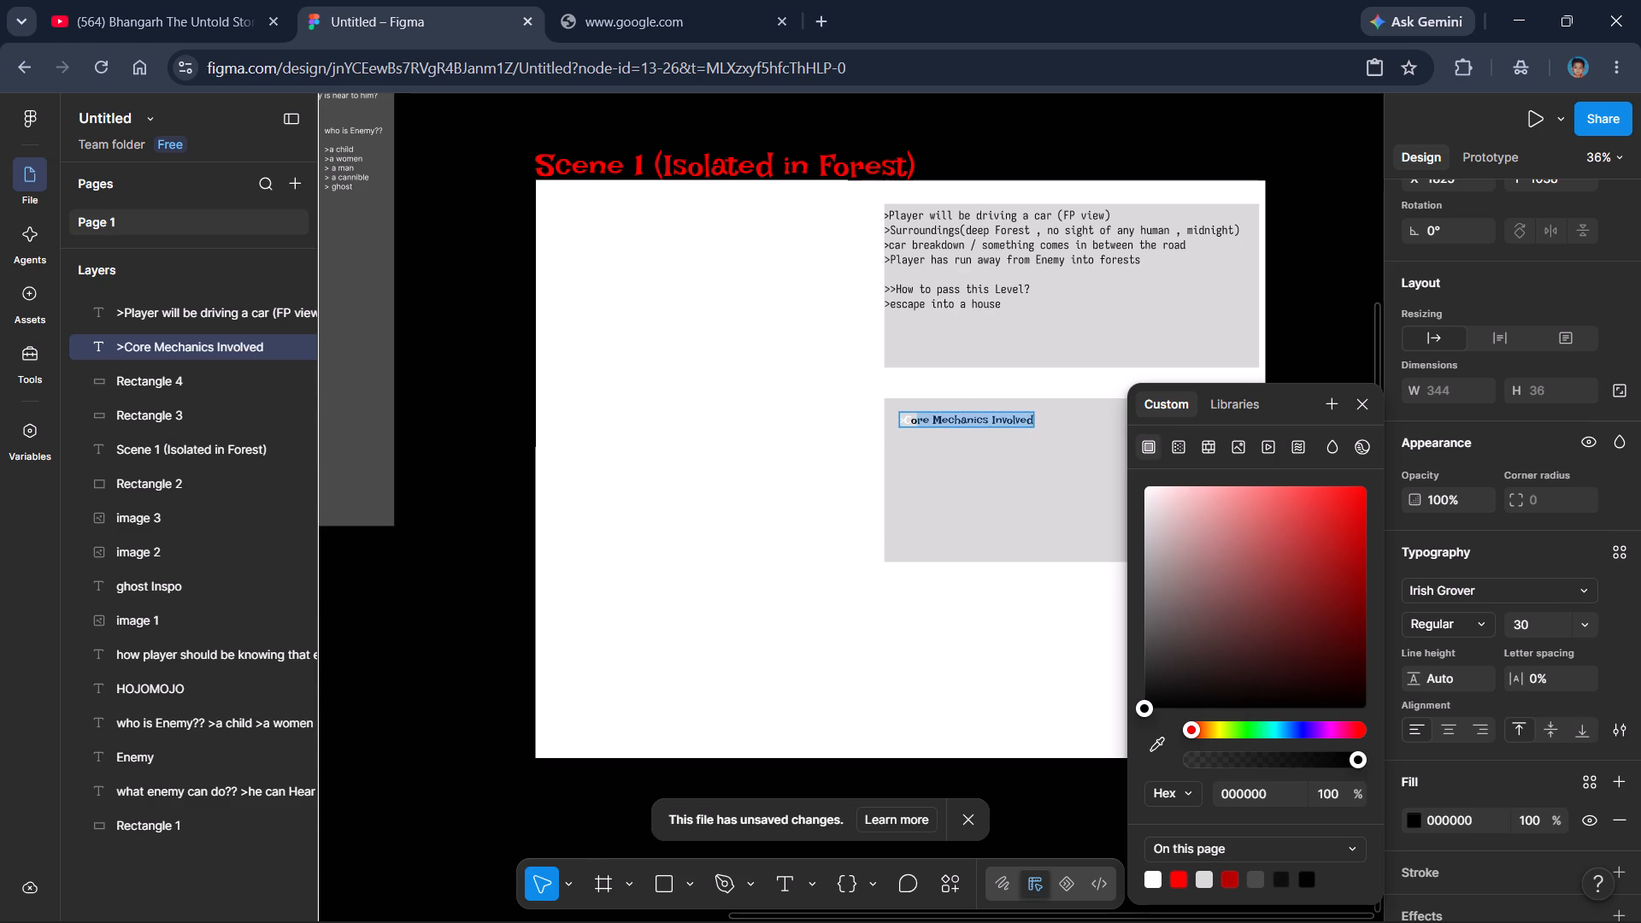
{"action": "left_click_drag", "start_coordinate": [917, 420], "coordinate": [899, 420]}
{"action": "left_click", "coordinate": [1538, 591]}
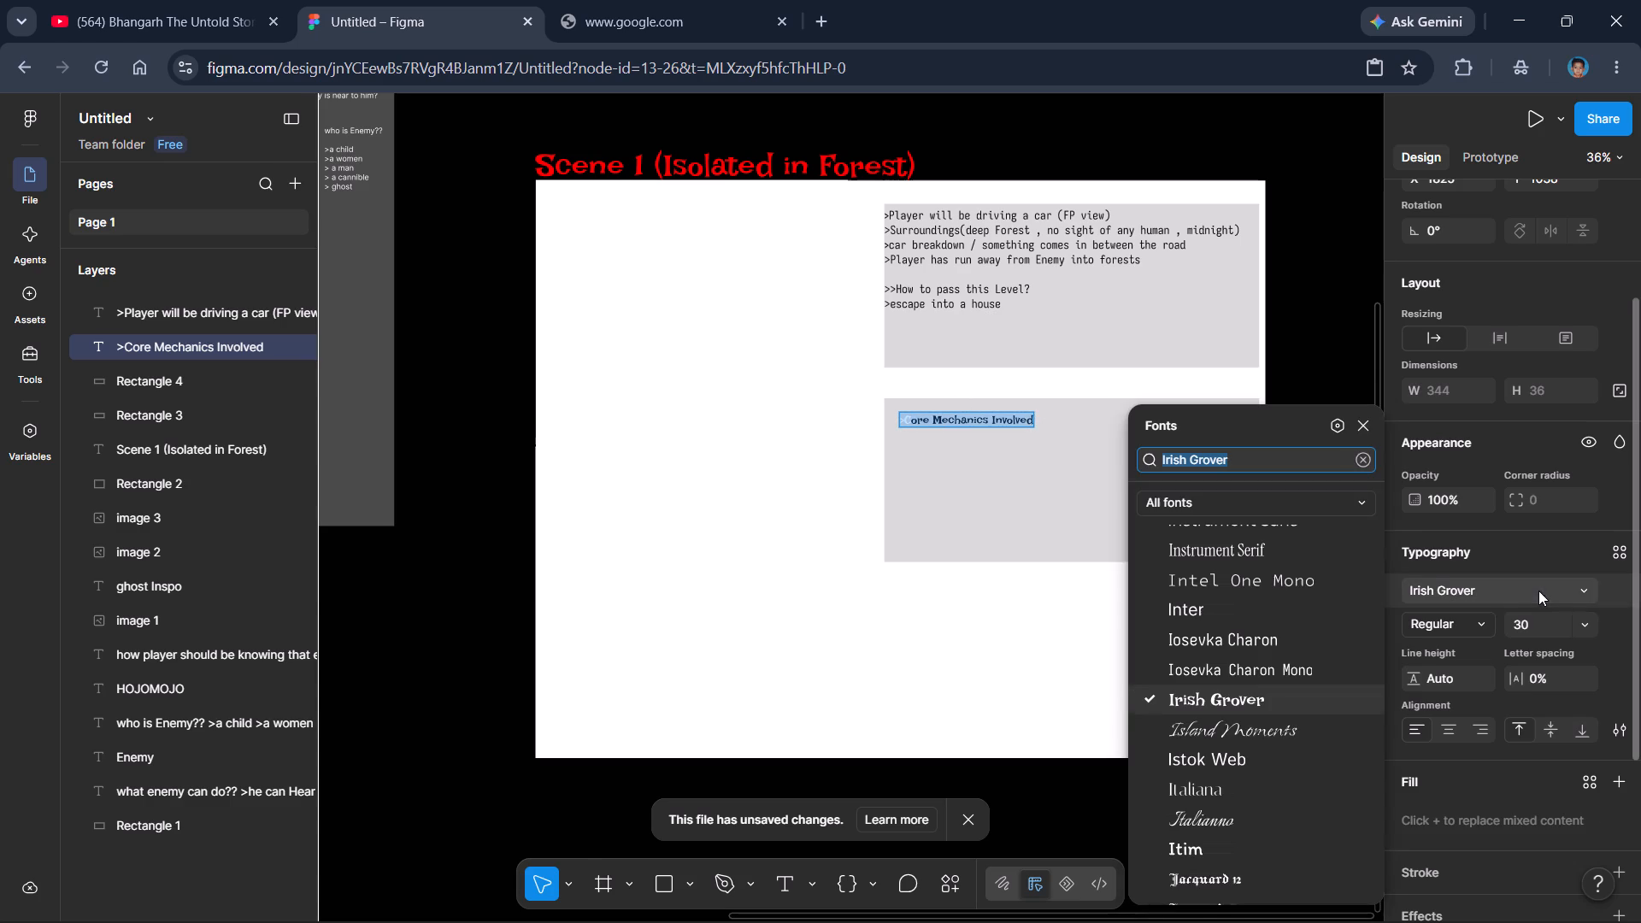
{"action": "left_click", "coordinate": [1276, 660]}
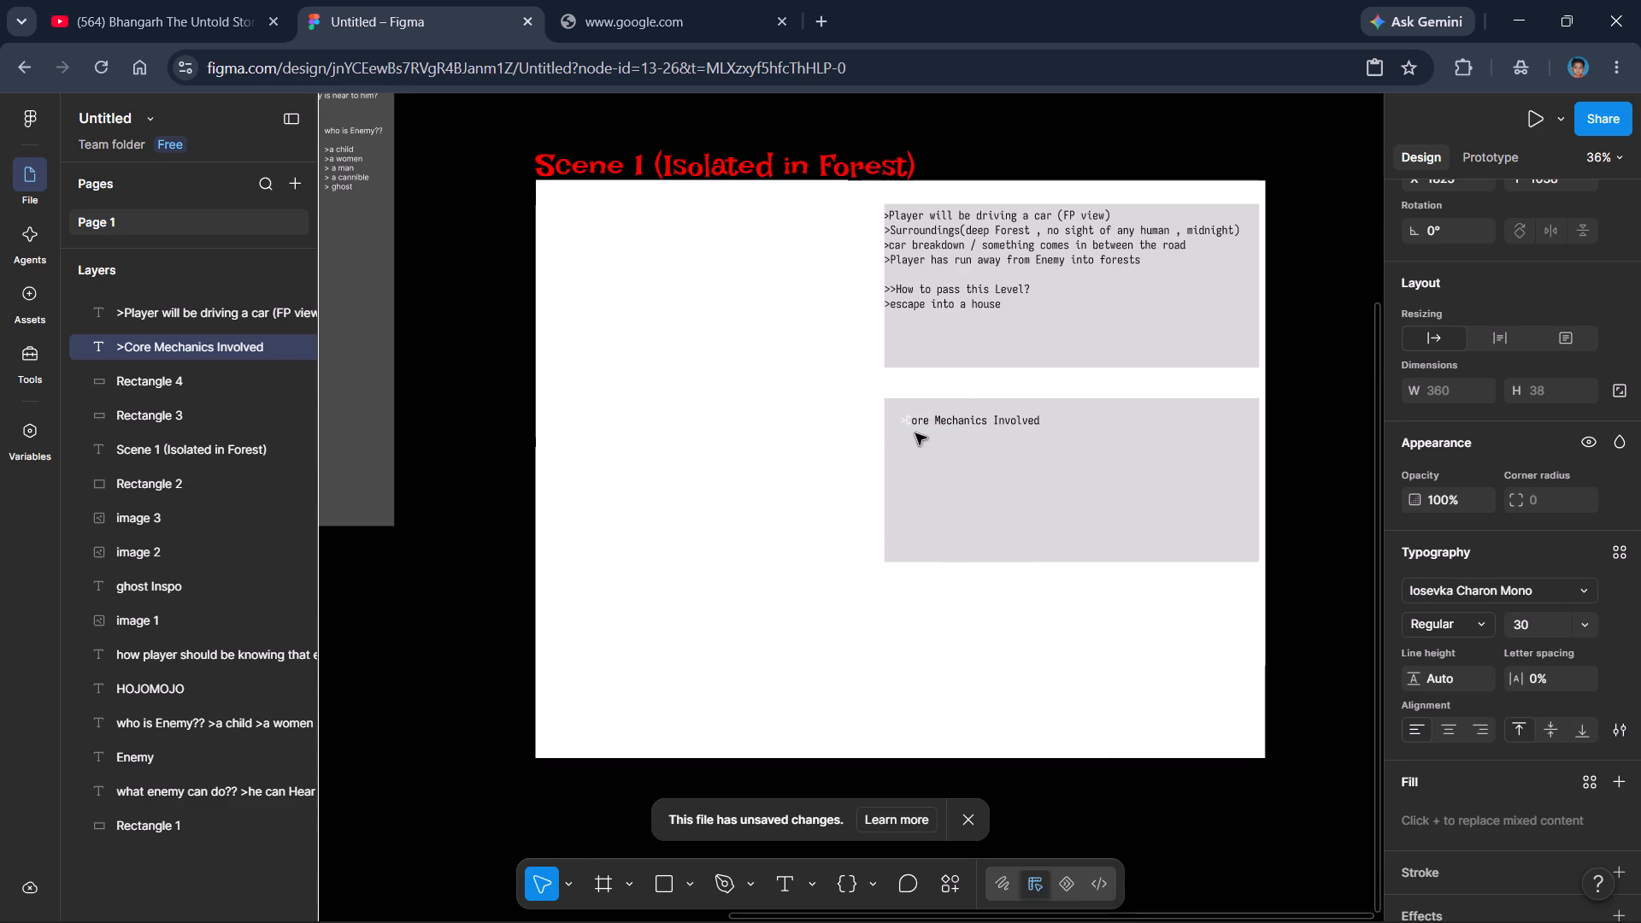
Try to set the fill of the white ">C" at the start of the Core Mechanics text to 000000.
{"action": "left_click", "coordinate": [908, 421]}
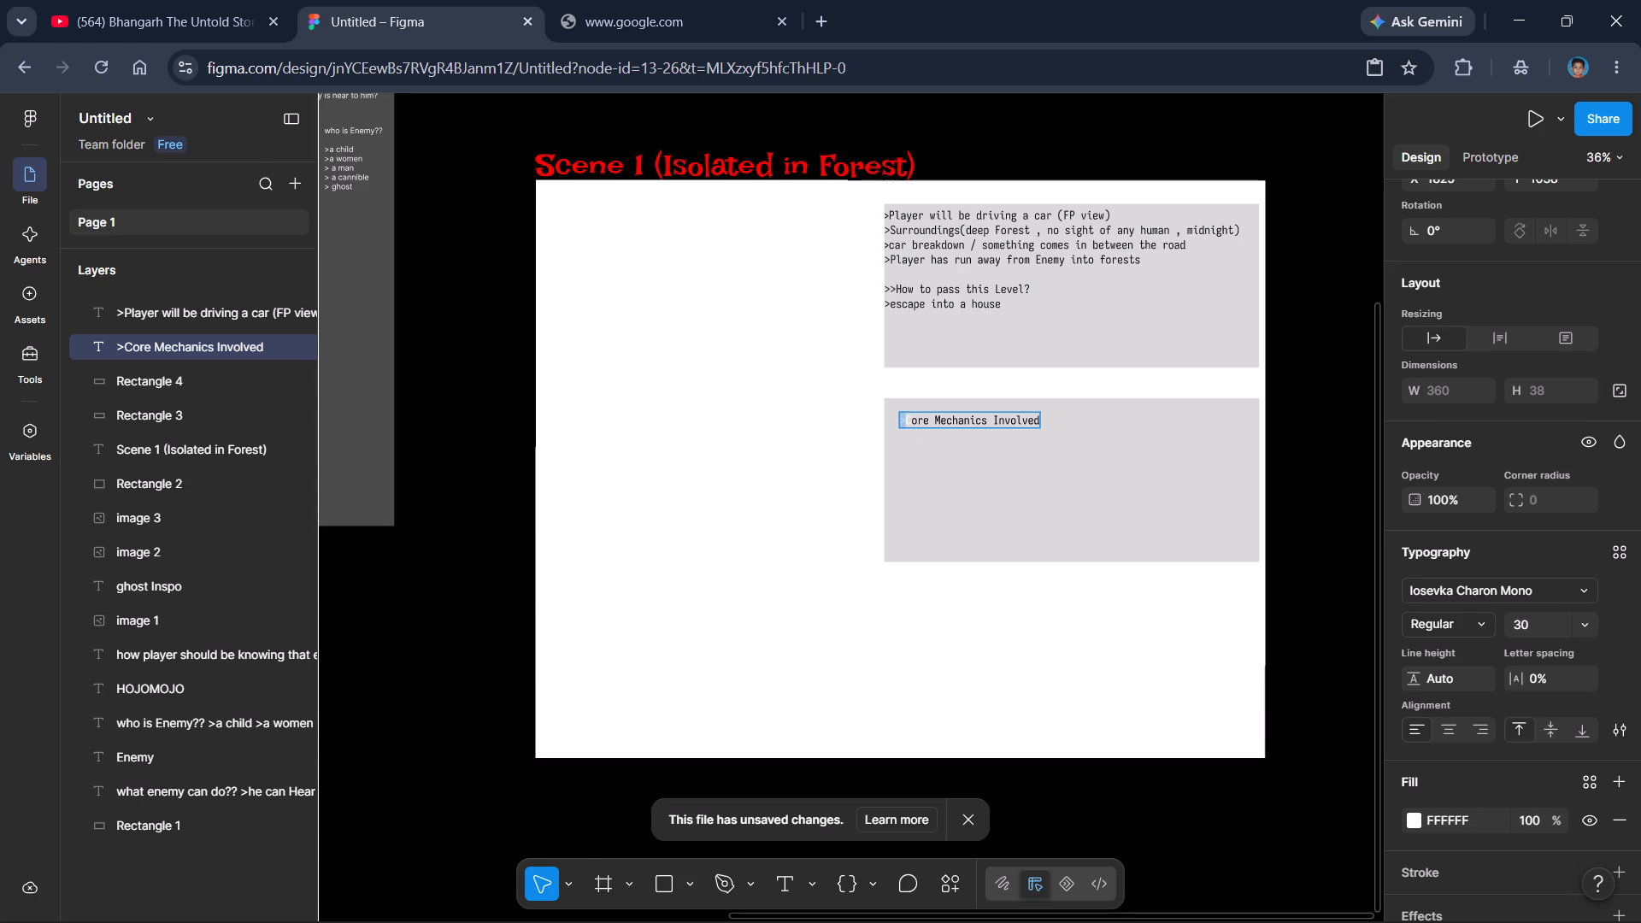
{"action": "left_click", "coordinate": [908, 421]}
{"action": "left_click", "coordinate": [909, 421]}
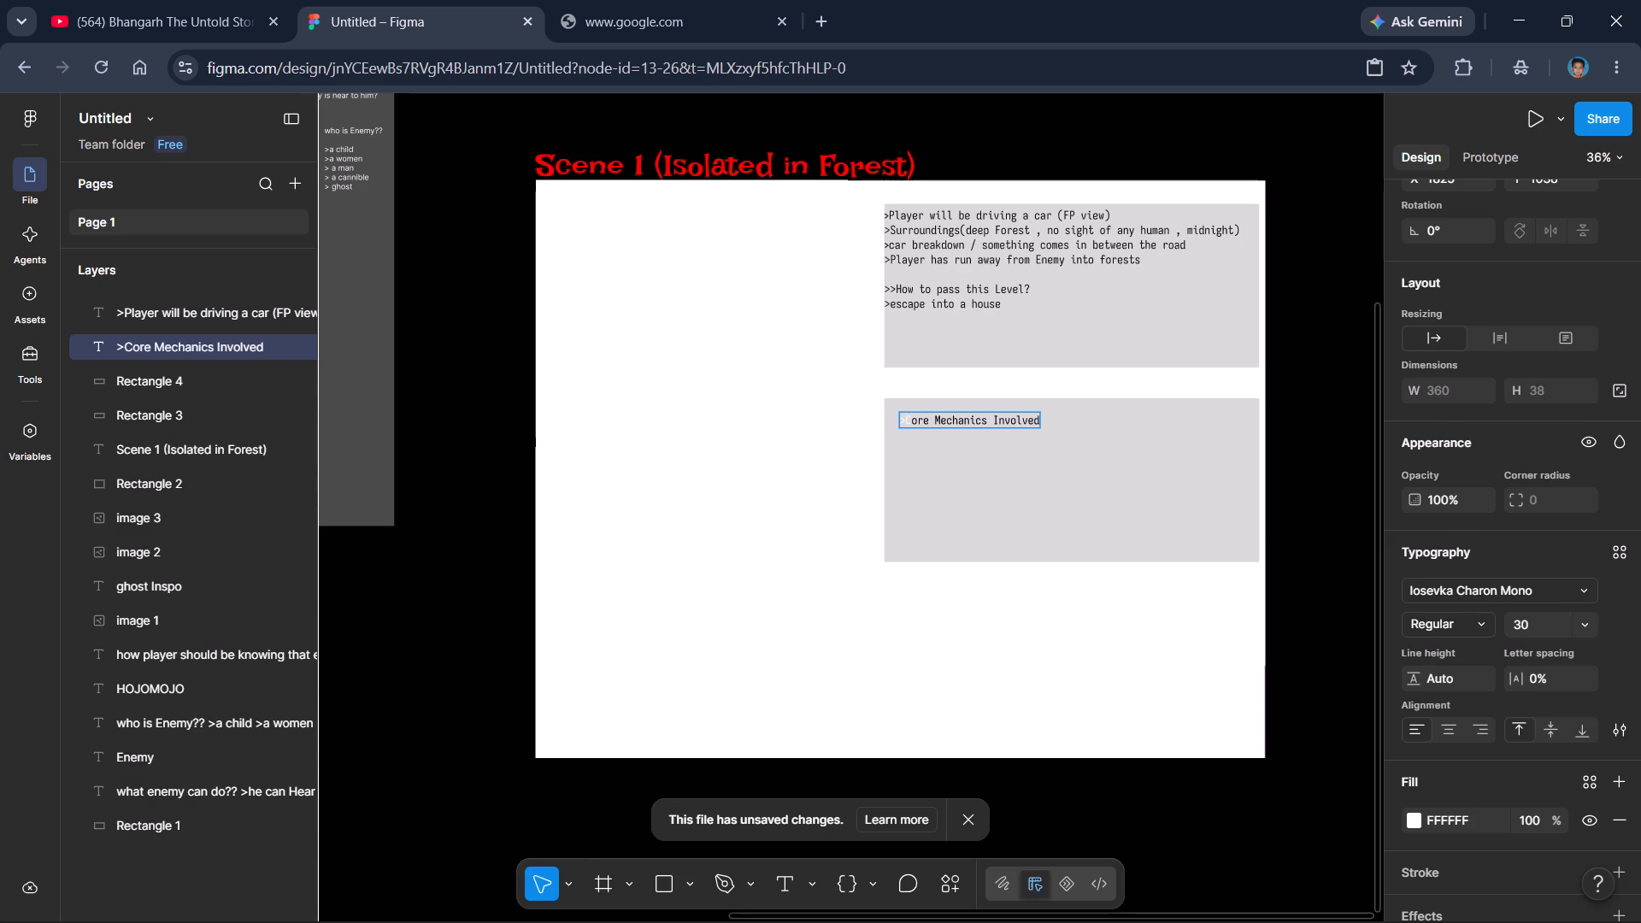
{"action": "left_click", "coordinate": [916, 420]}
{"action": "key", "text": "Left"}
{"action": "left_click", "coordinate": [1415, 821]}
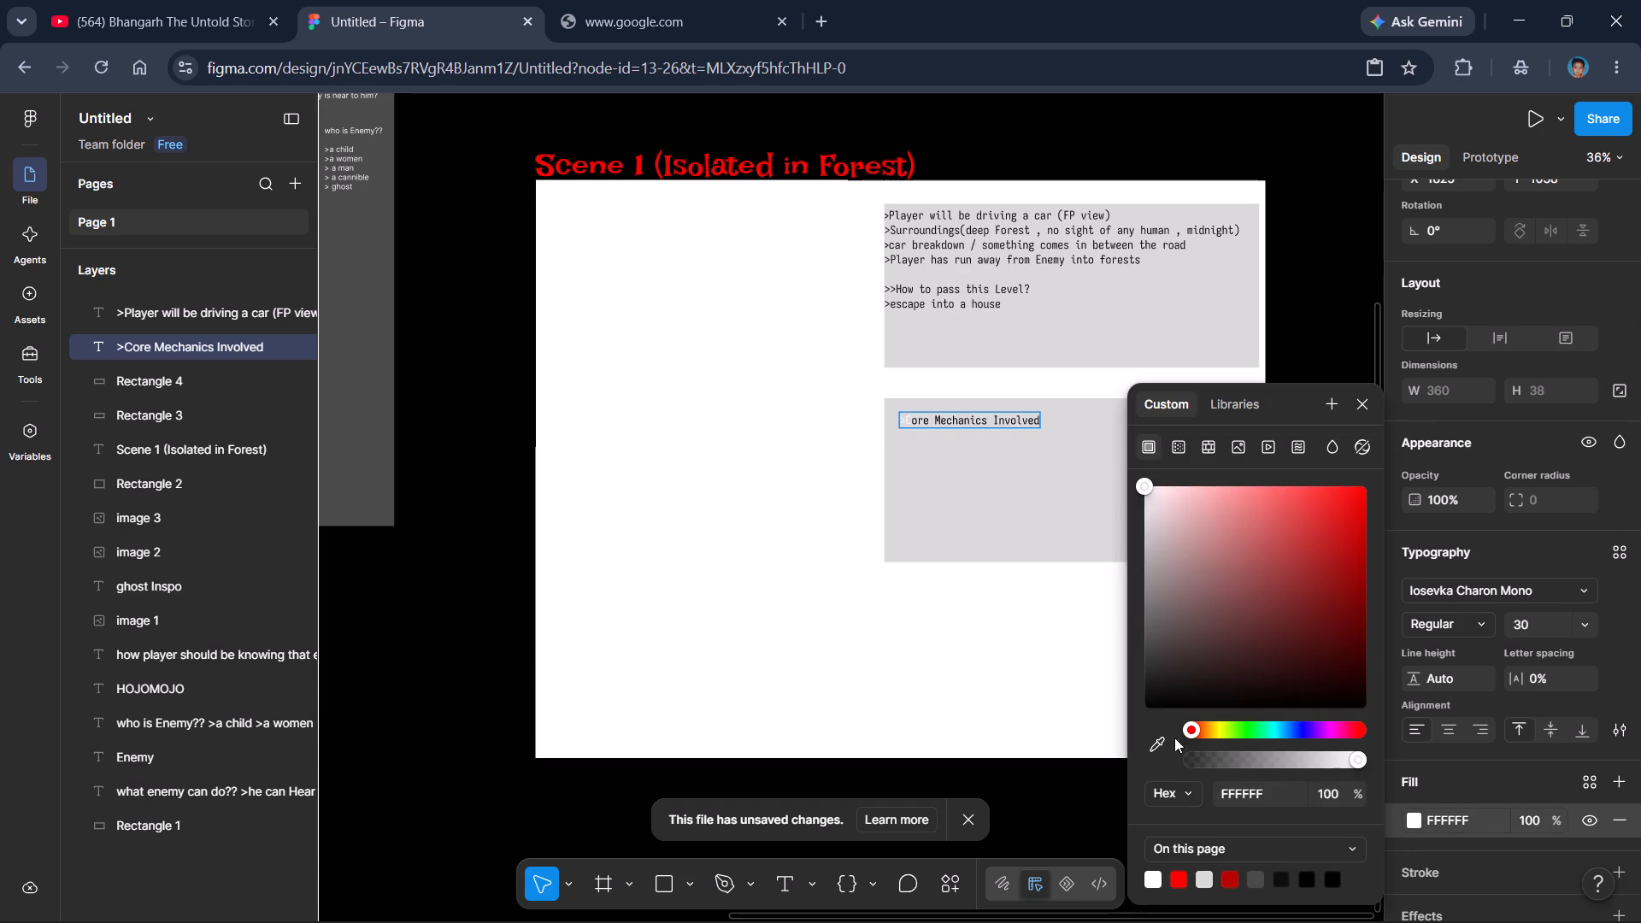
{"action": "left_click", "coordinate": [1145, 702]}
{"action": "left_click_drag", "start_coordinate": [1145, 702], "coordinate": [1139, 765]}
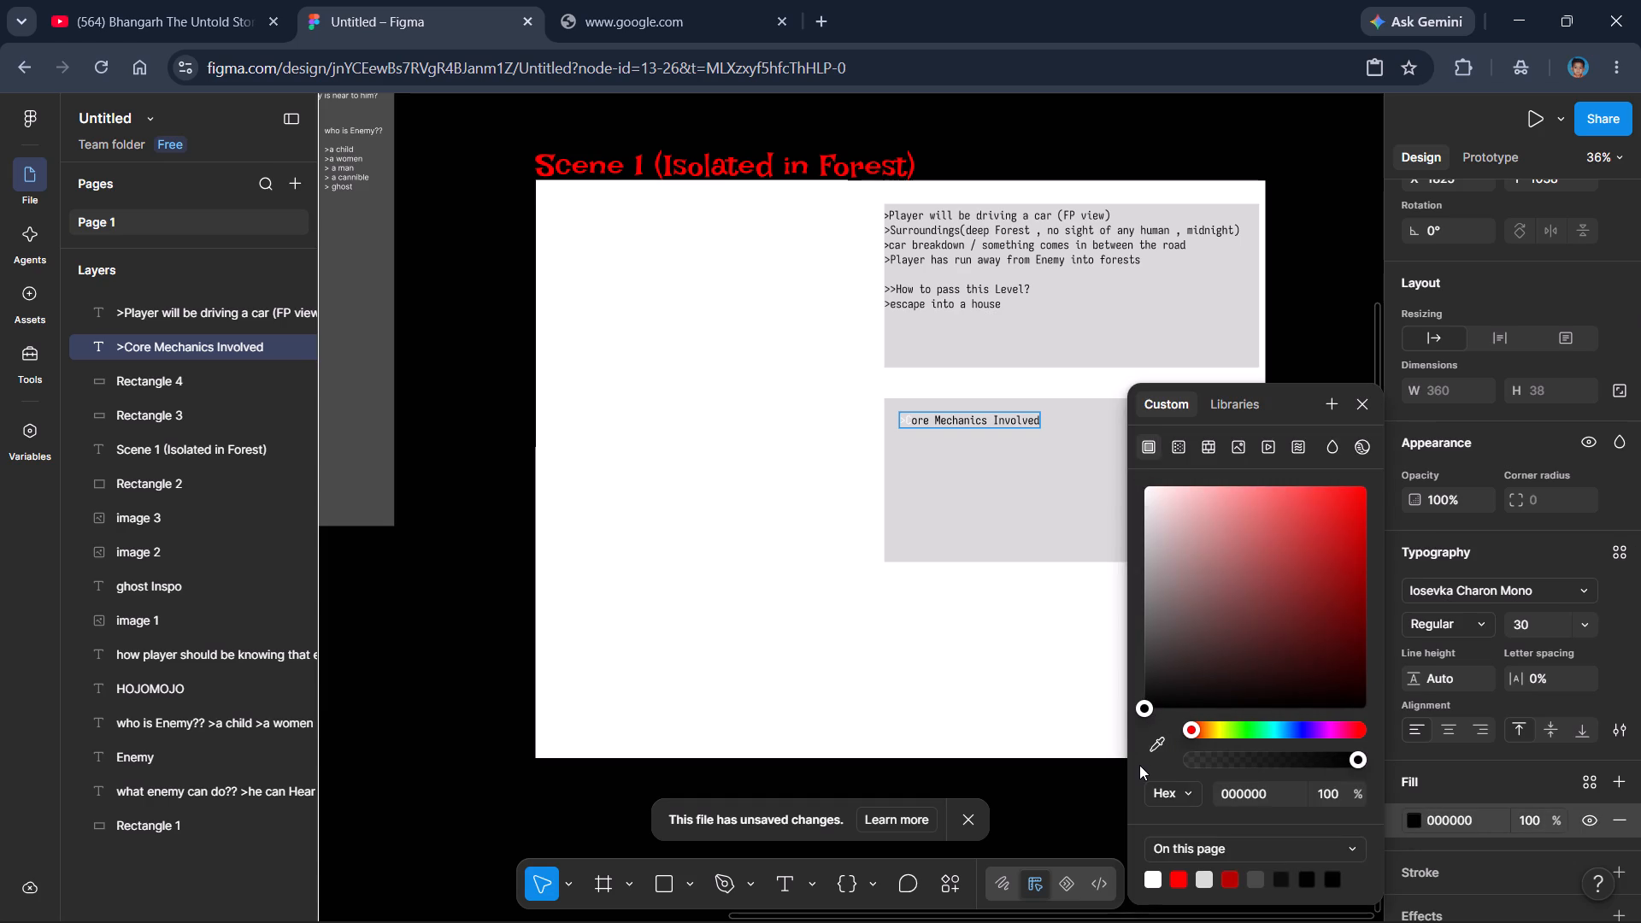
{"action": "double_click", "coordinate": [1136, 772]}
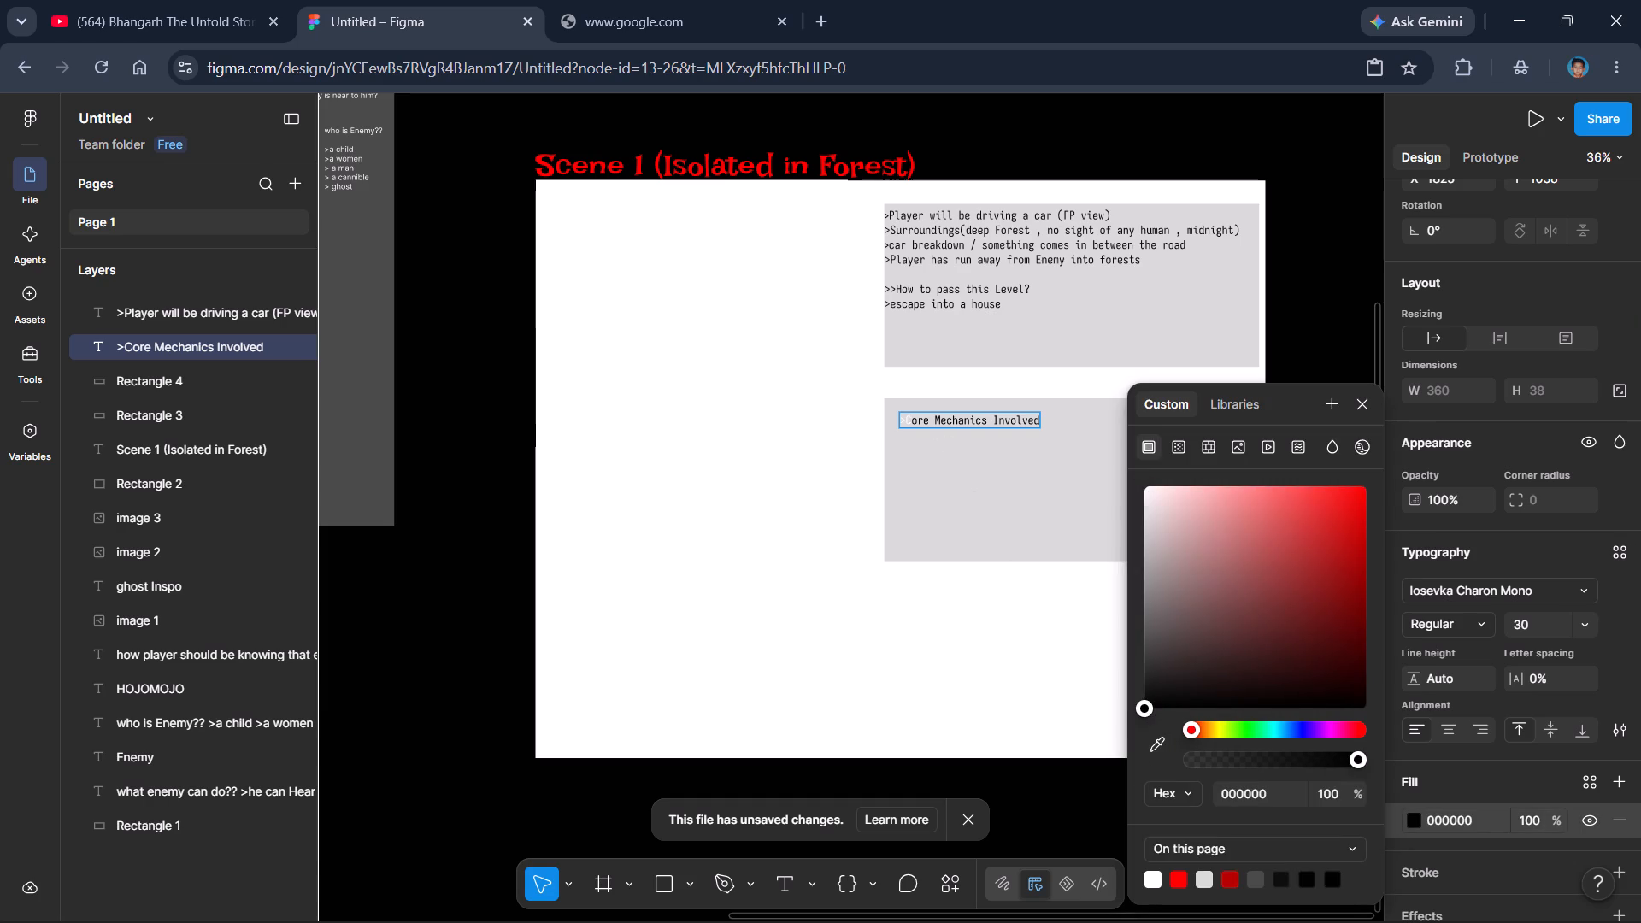
Replace the white ">C" at the start of the Core Mechanics text with a newly entered black ">C".
{"action": "left_click", "coordinate": [910, 417]}
{"action": "key", "text": "BackSpace"}
{"action": "key", "text": "BackSpace"}
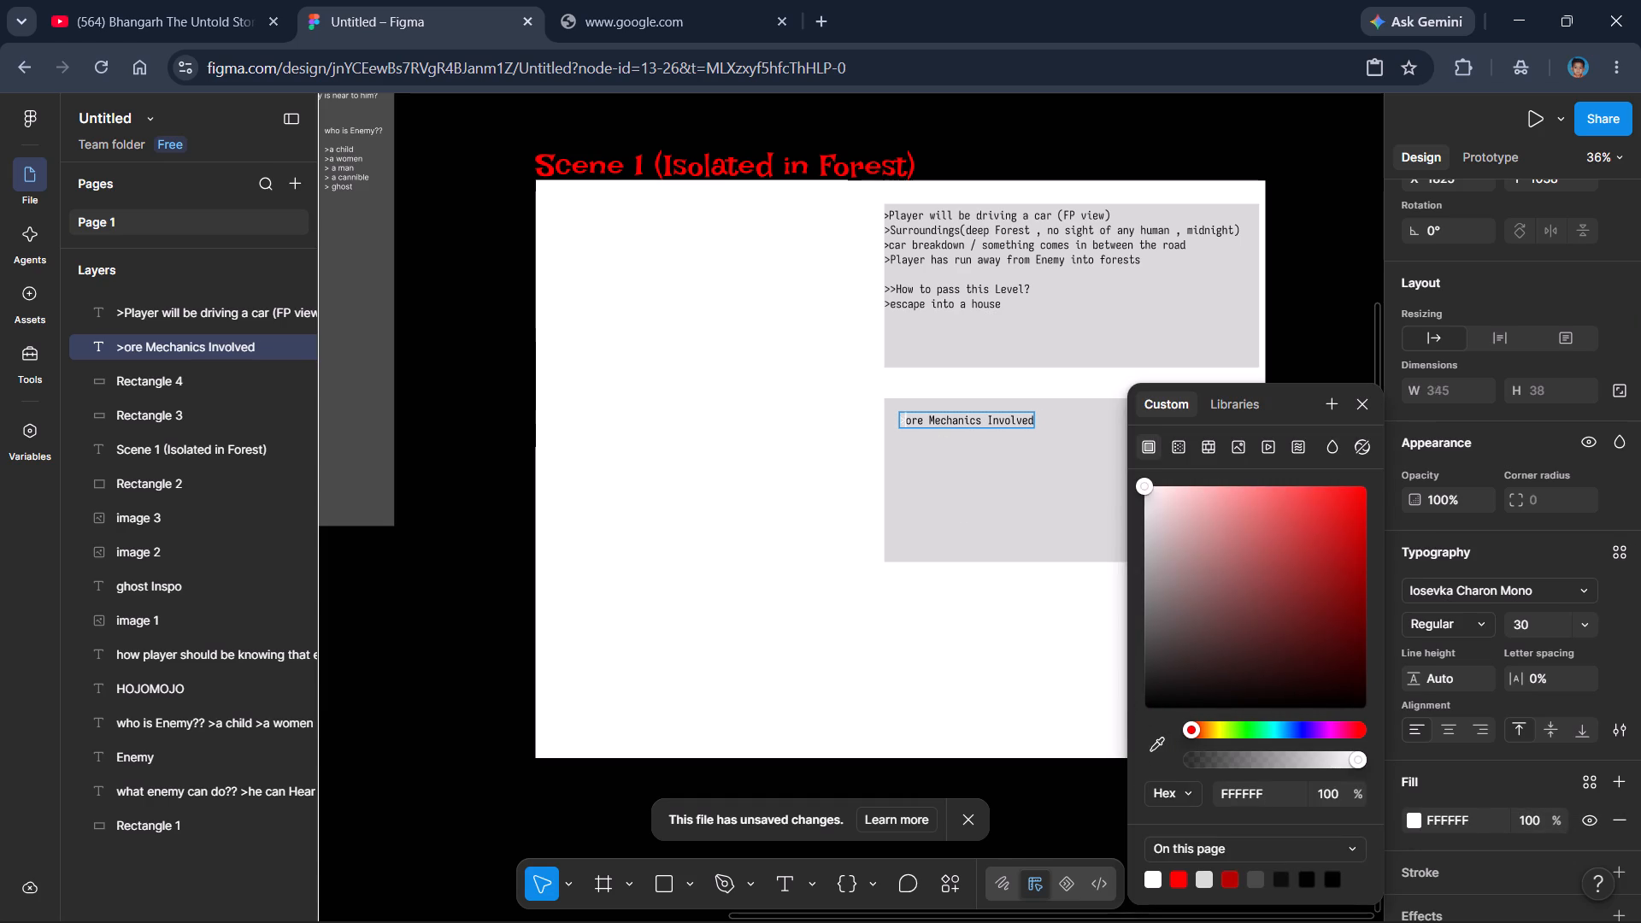
{"action": "key", "text": "shift+greater"}
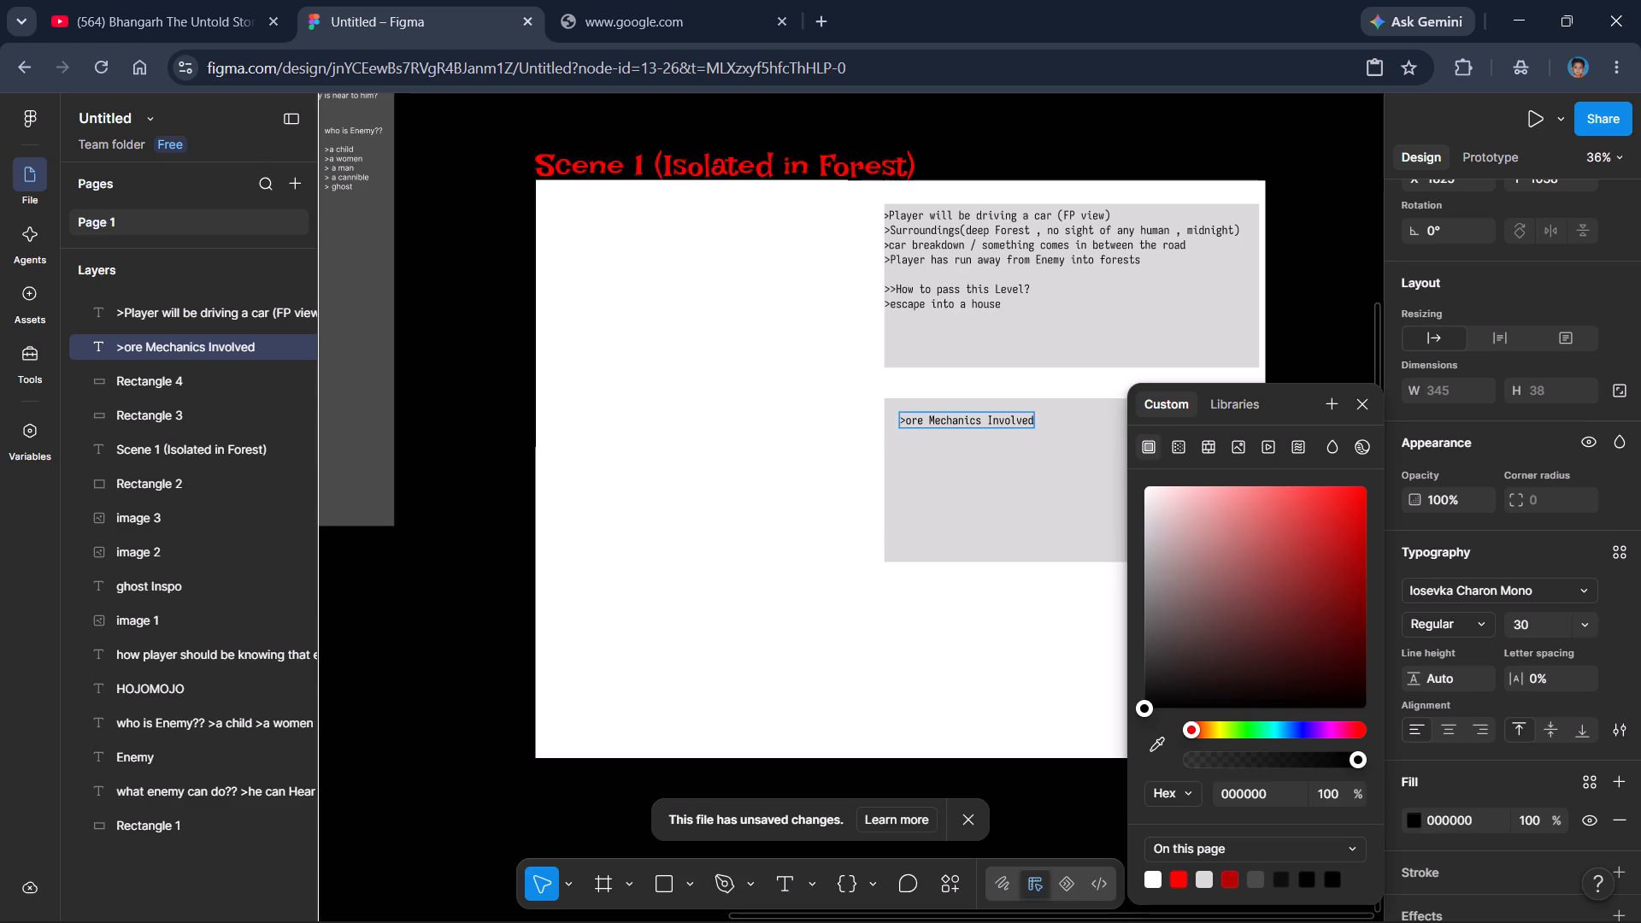
{"action": "key", "text": "shift+c"}
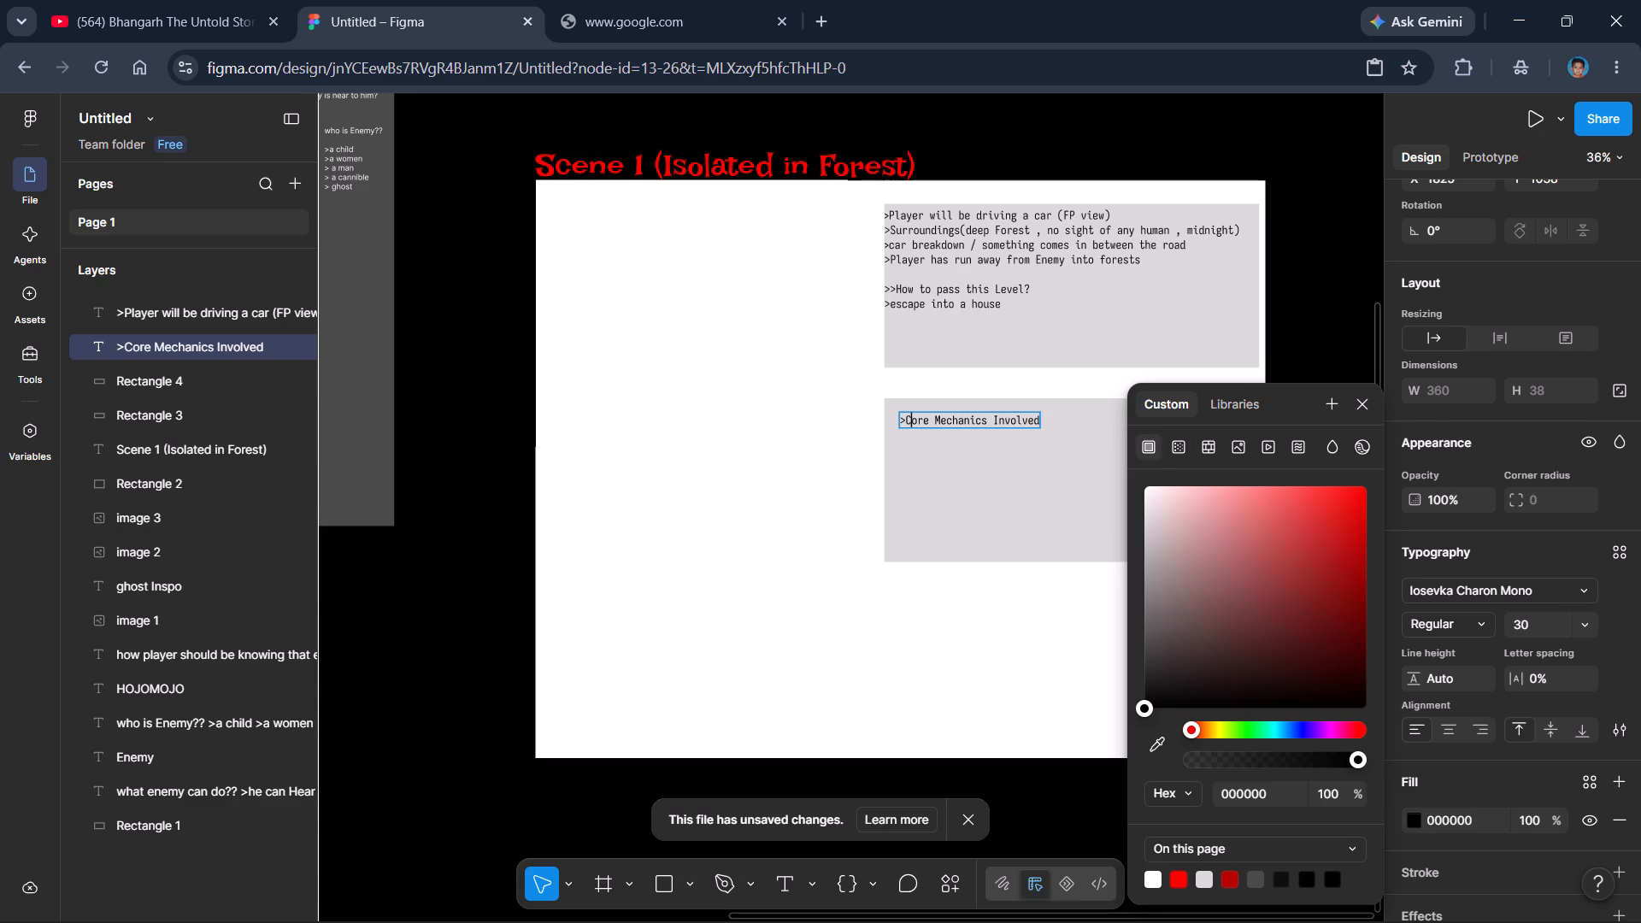
Add a blank line below ">Core Mechanics Involved" and start the following line with ">".
{"action": "left_click", "coordinate": [1041, 417]}
{"action": "left_click", "coordinate": [1036, 417]}
{"action": "key", "text": "shift+Return"}
{"action": "key", "text": "shift+Return"}
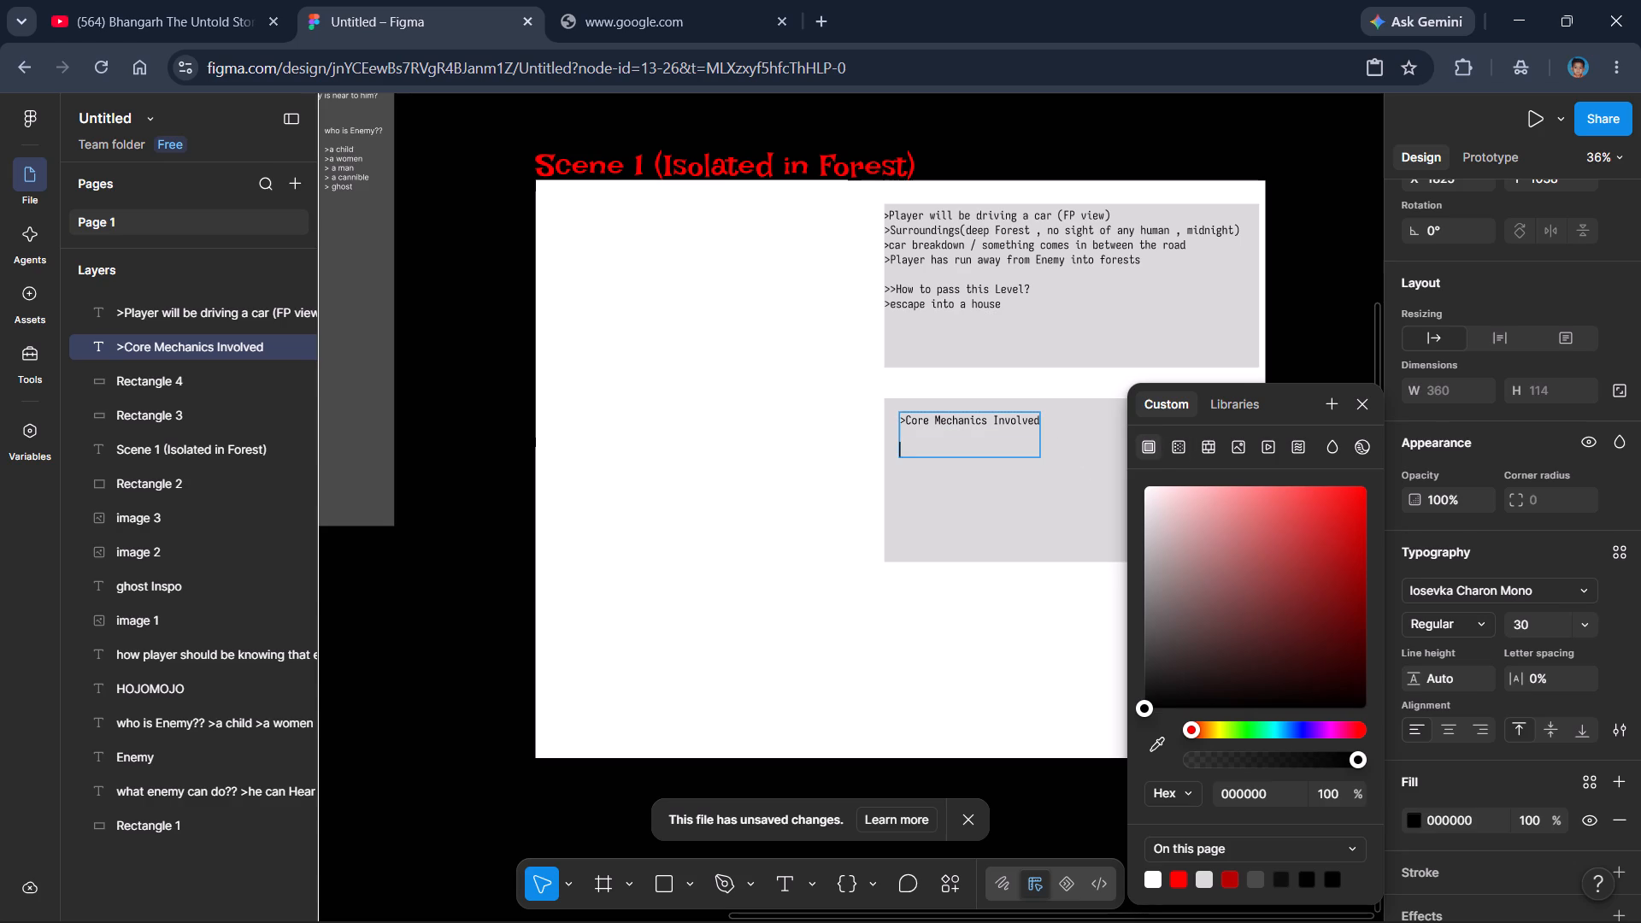
{"action": "key", "text": "shift+greater"}
Add a 000000 outside stroke of weight 1 to the Core Mechanics text.
{"action": "left_click_drag", "start_coordinate": [1037, 418], "coordinate": [894, 414]}
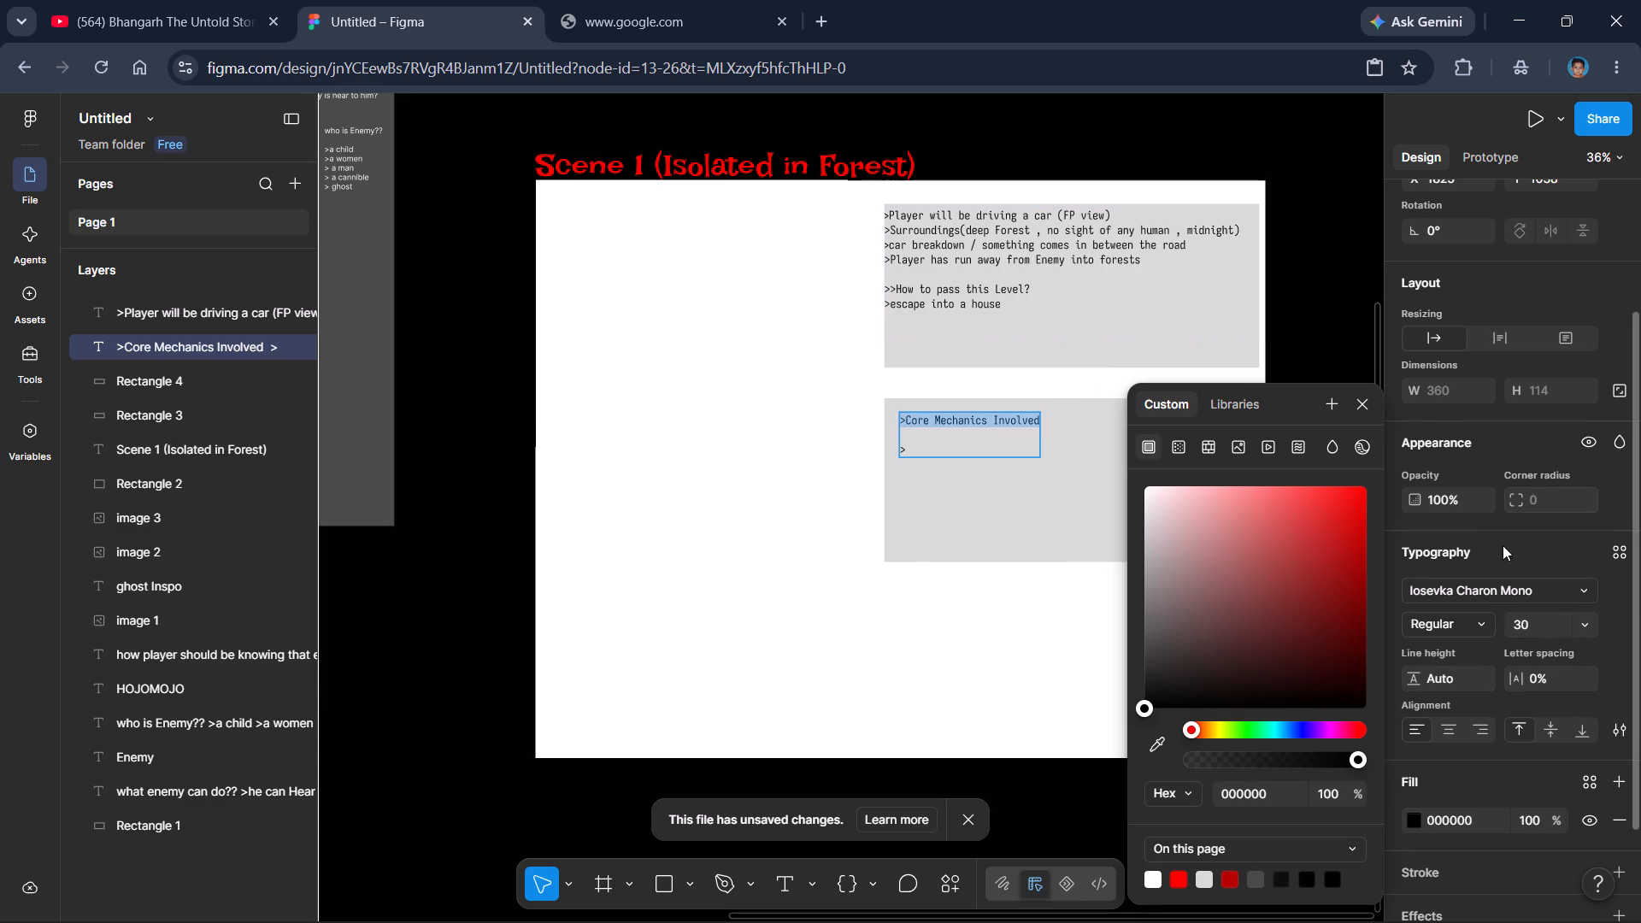
{"action": "scroll", "coordinate": [1501, 585], "scroll_direction": "down", "scroll_amount": 1}
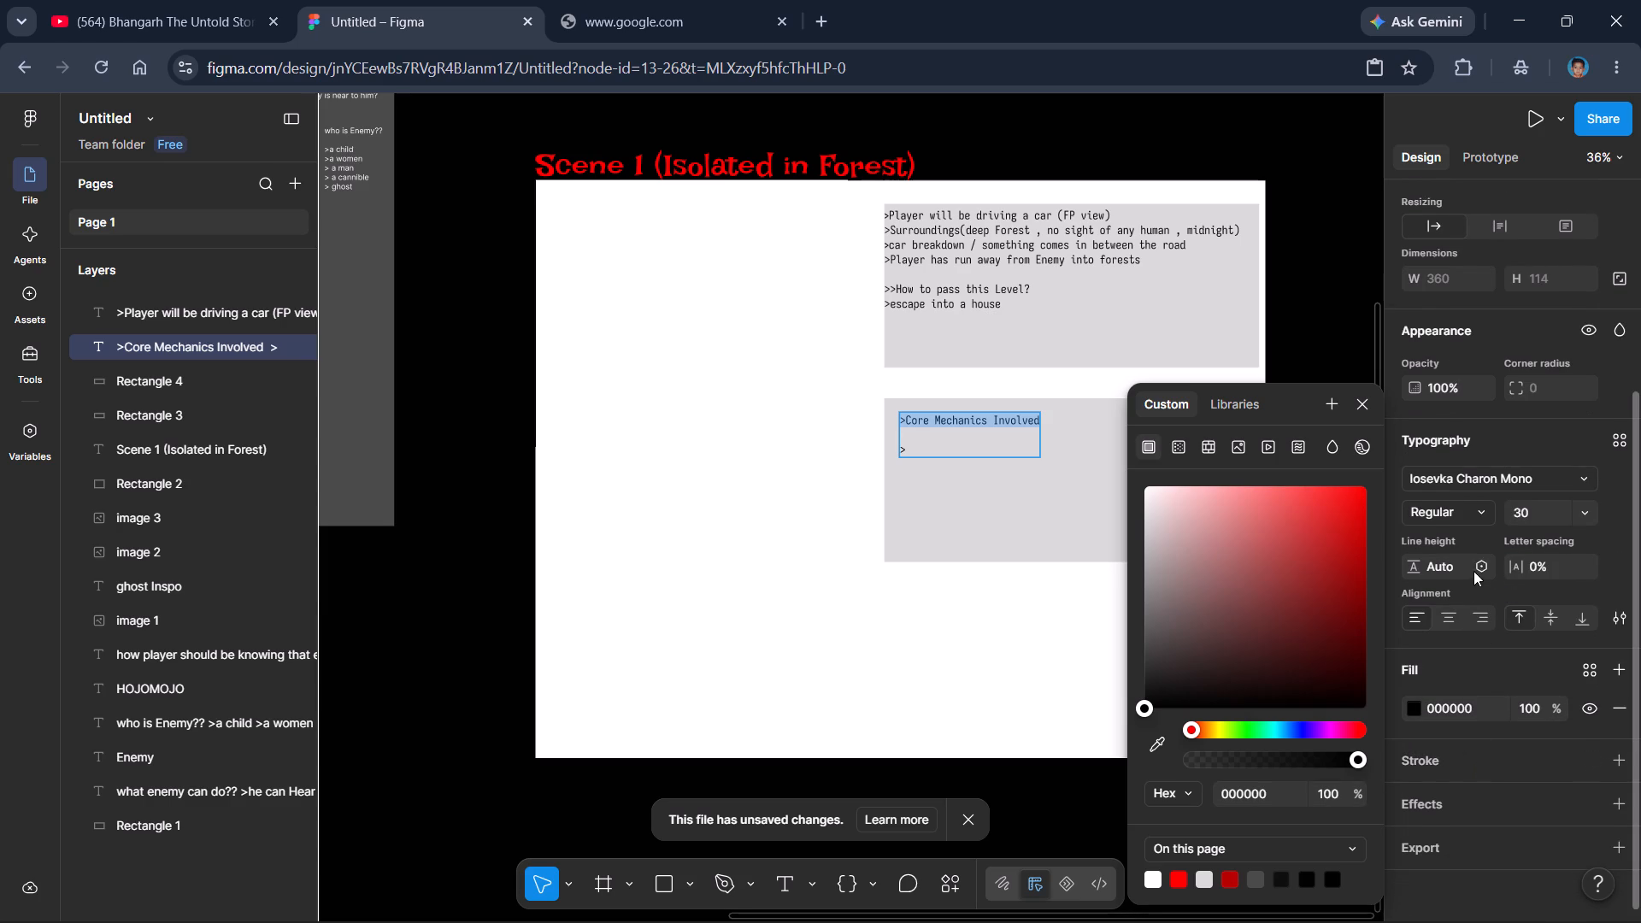
{"action": "scroll", "coordinate": [1532, 558], "scroll_direction": "up", "scroll_amount": 2}
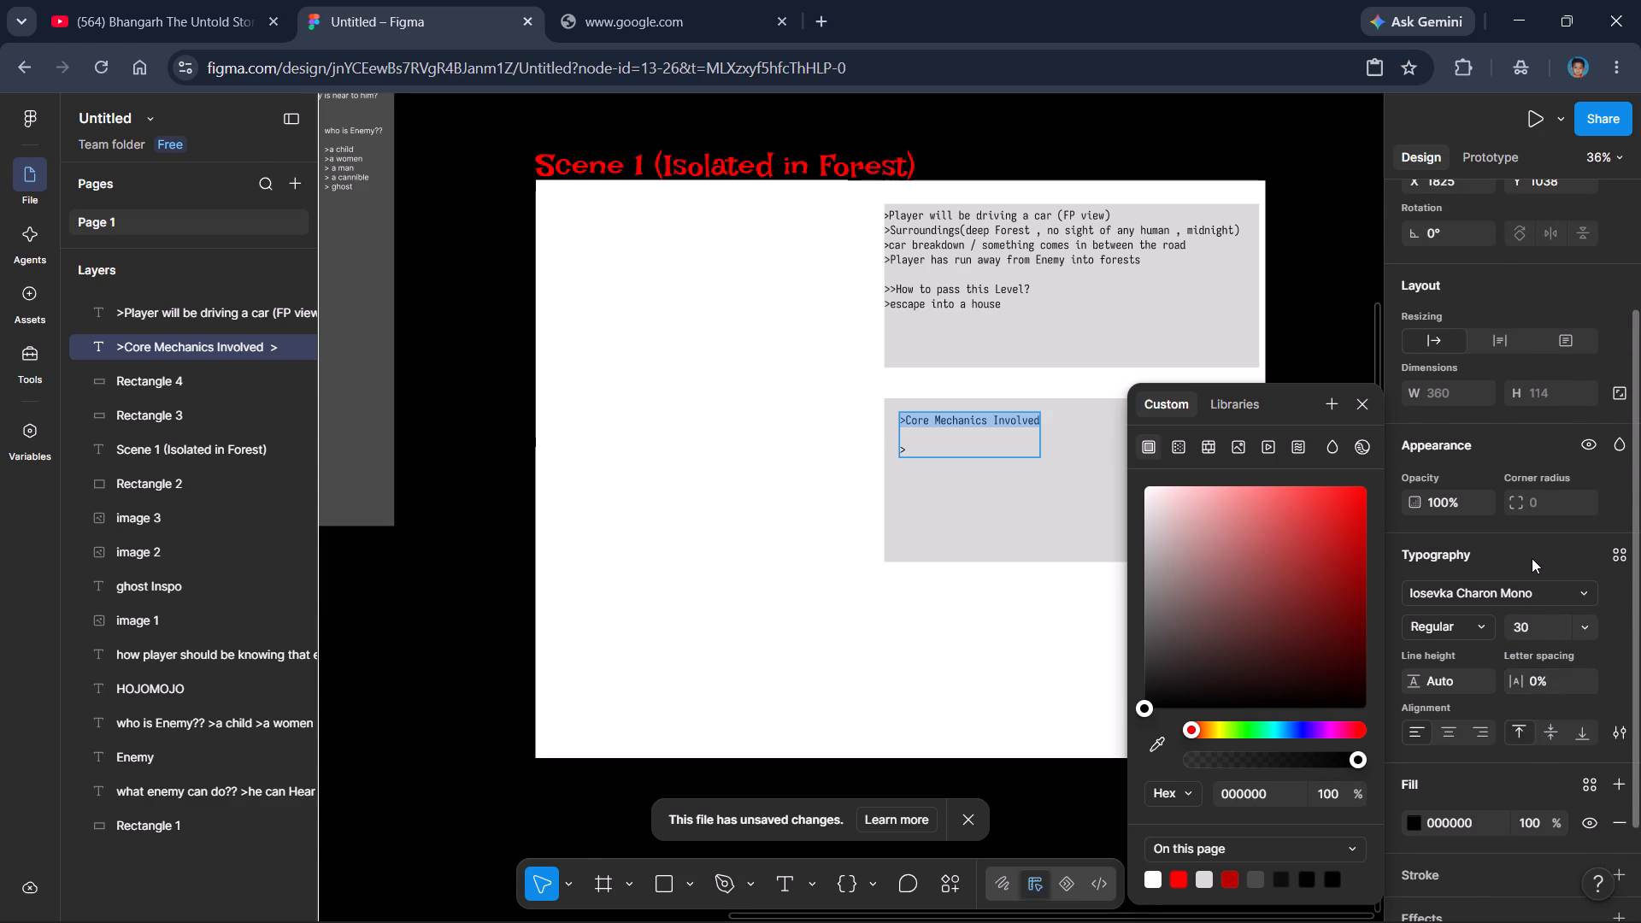
{"action": "scroll", "coordinate": [1532, 558], "scroll_direction": "up", "scroll_amount": 2}
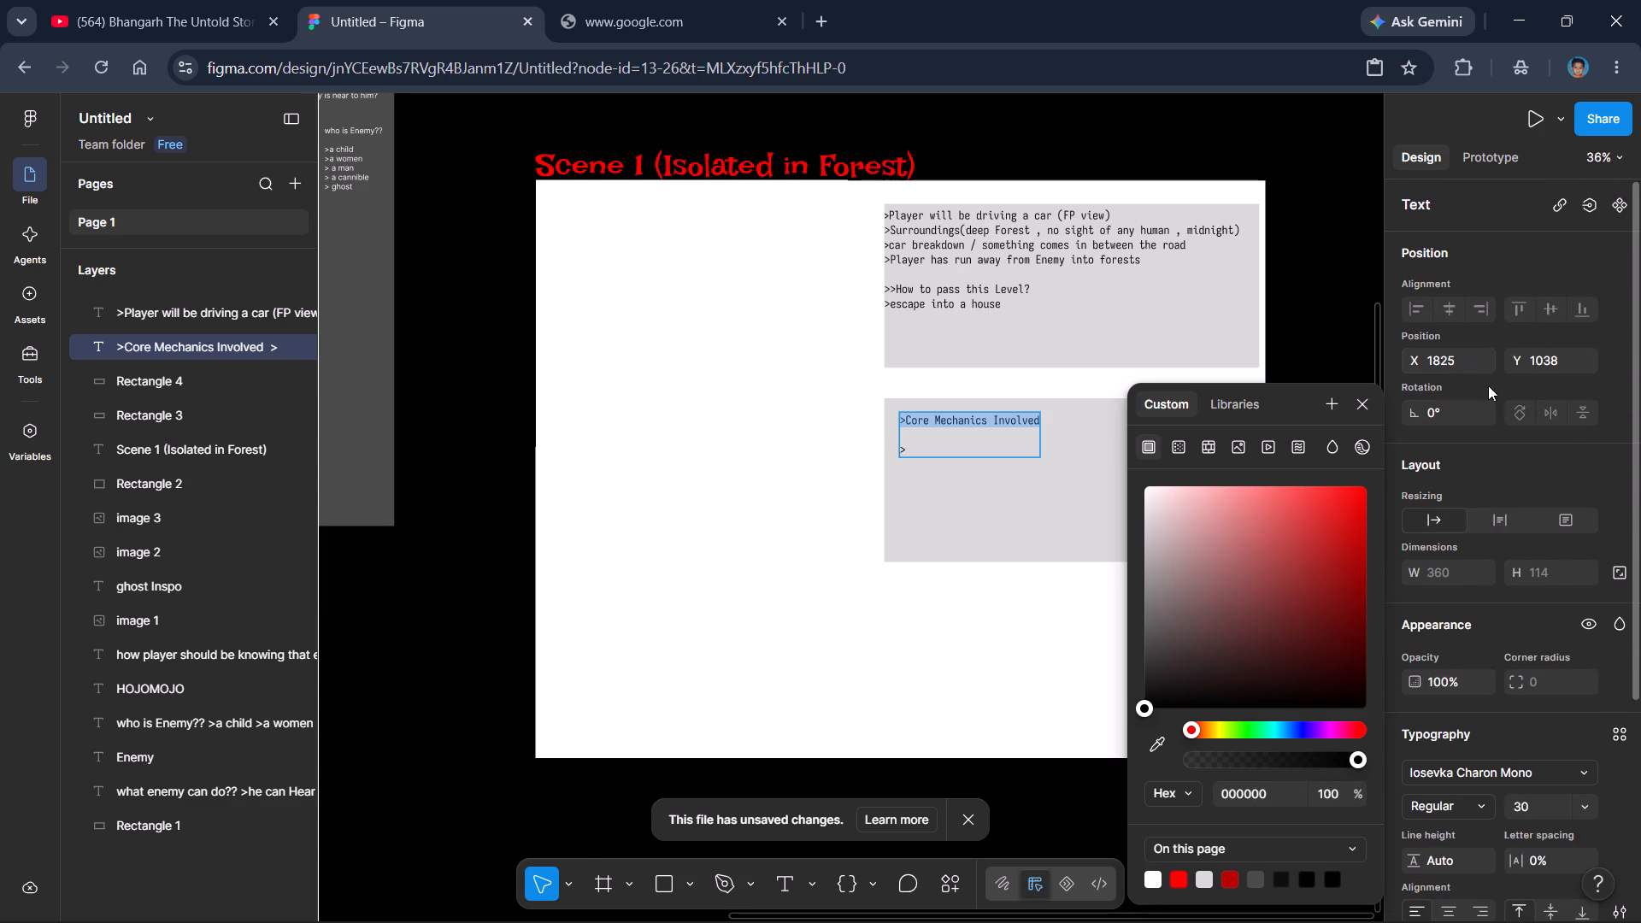
{"action": "scroll", "coordinate": [1484, 439], "scroll_direction": "up", "scroll_amount": 3}
{"action": "left_click", "coordinate": [975, 423]}
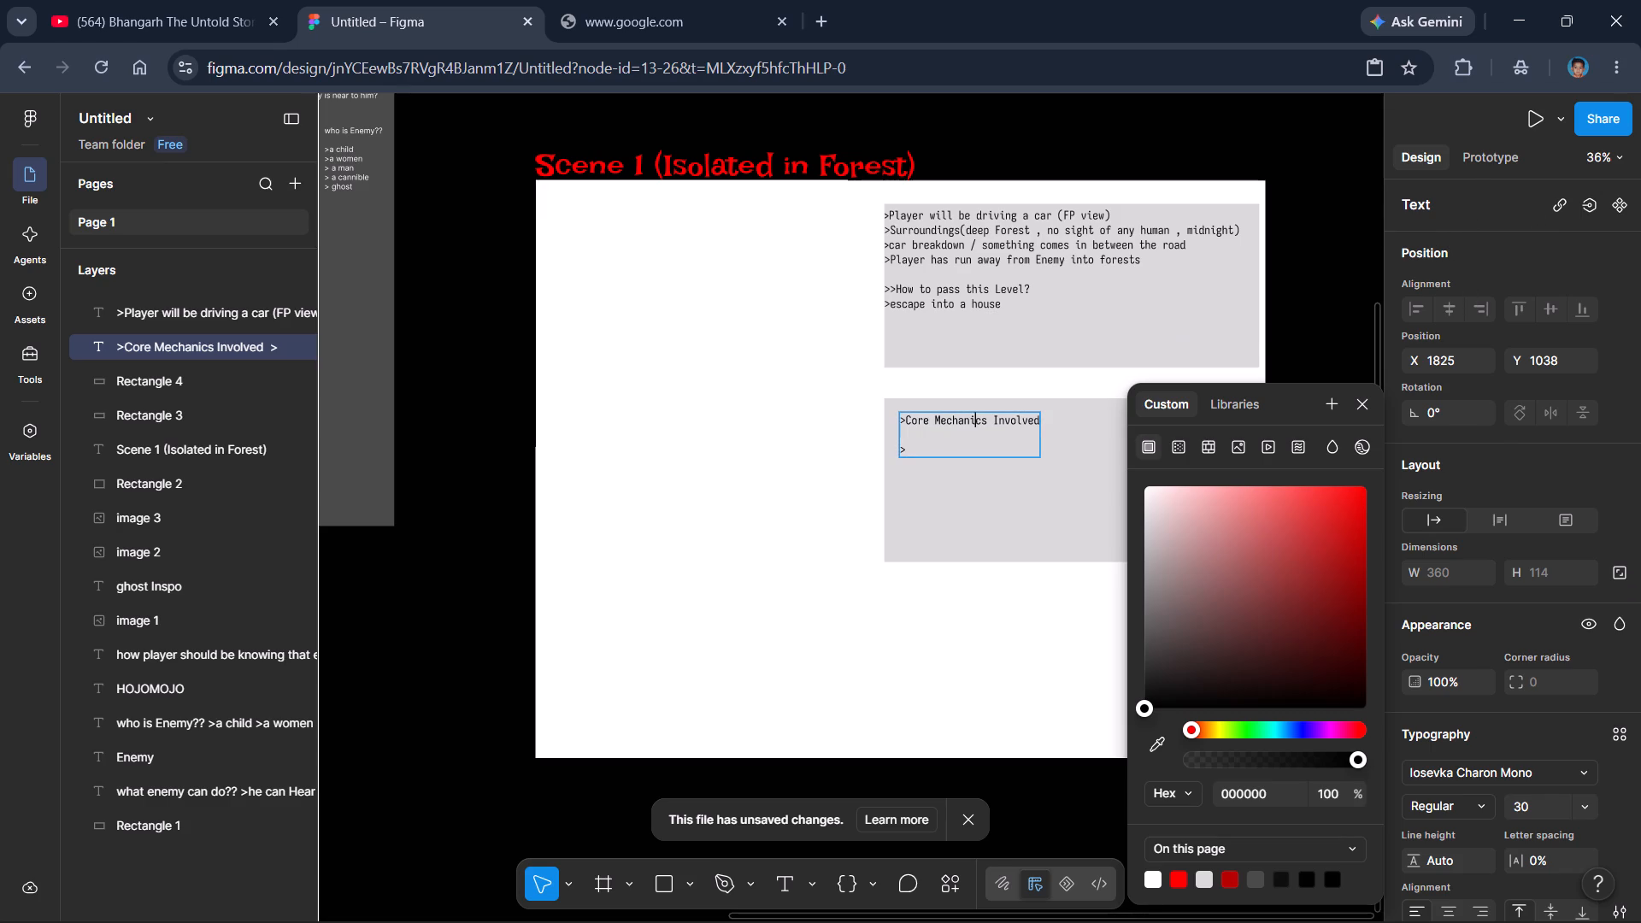
{"action": "left_click", "coordinate": [1037, 416]}
{"action": "left_click", "coordinate": [1368, 404]}
{"action": "scroll", "coordinate": [1482, 573], "scroll_direction": "down", "scroll_amount": 1}
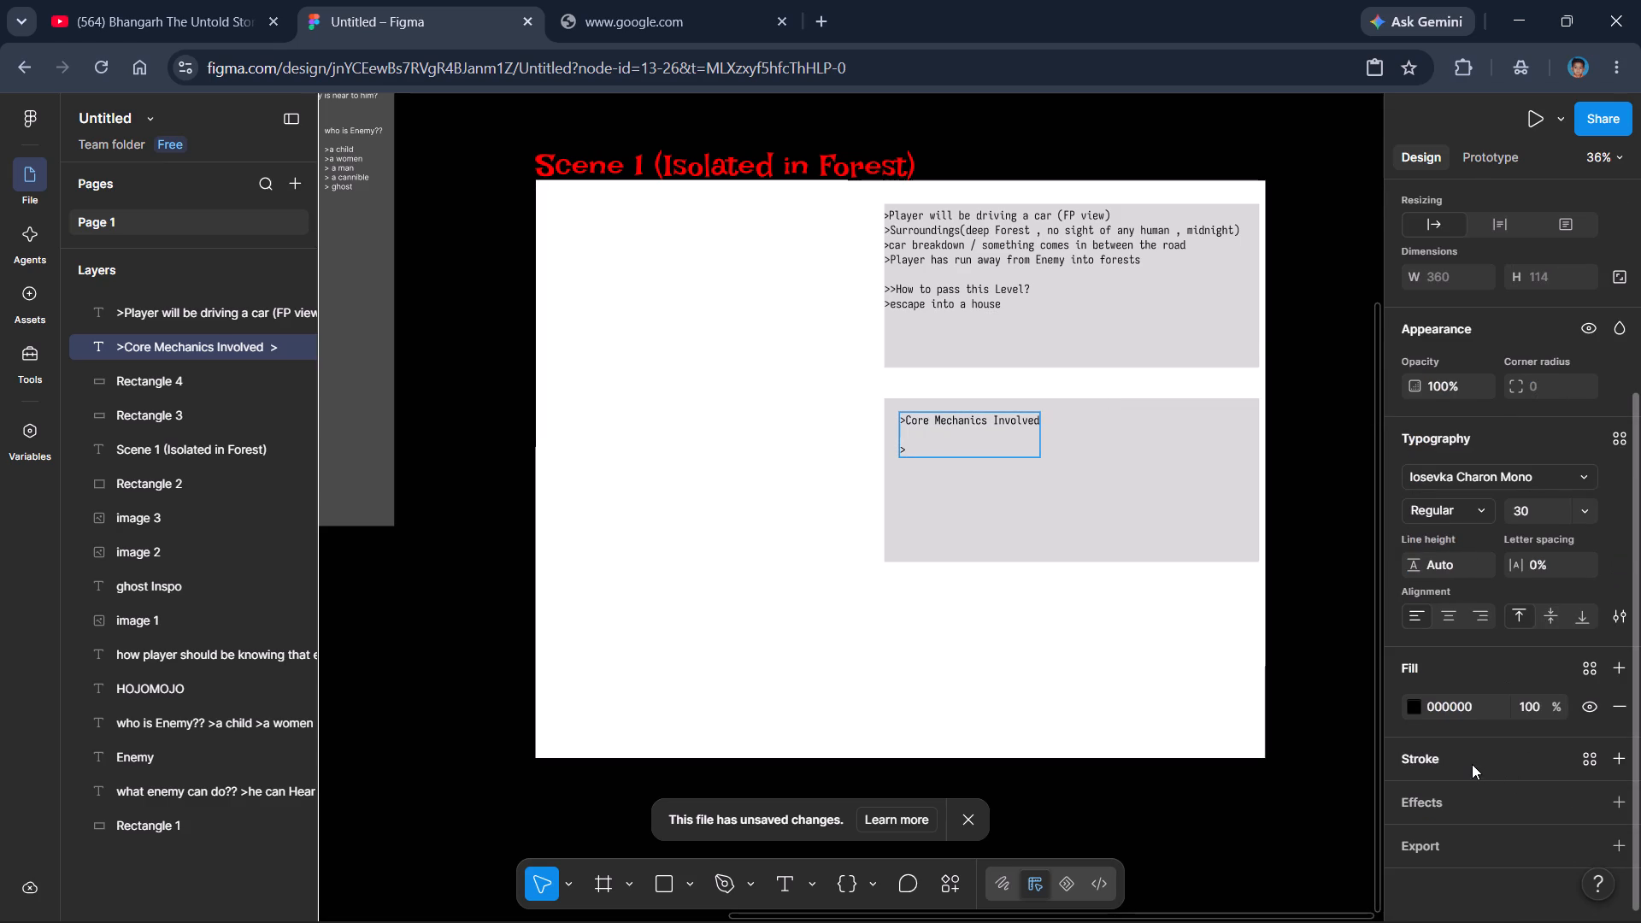
{"action": "left_click", "coordinate": [1472, 764]}
{"action": "left_click", "coordinate": [1443, 750]}
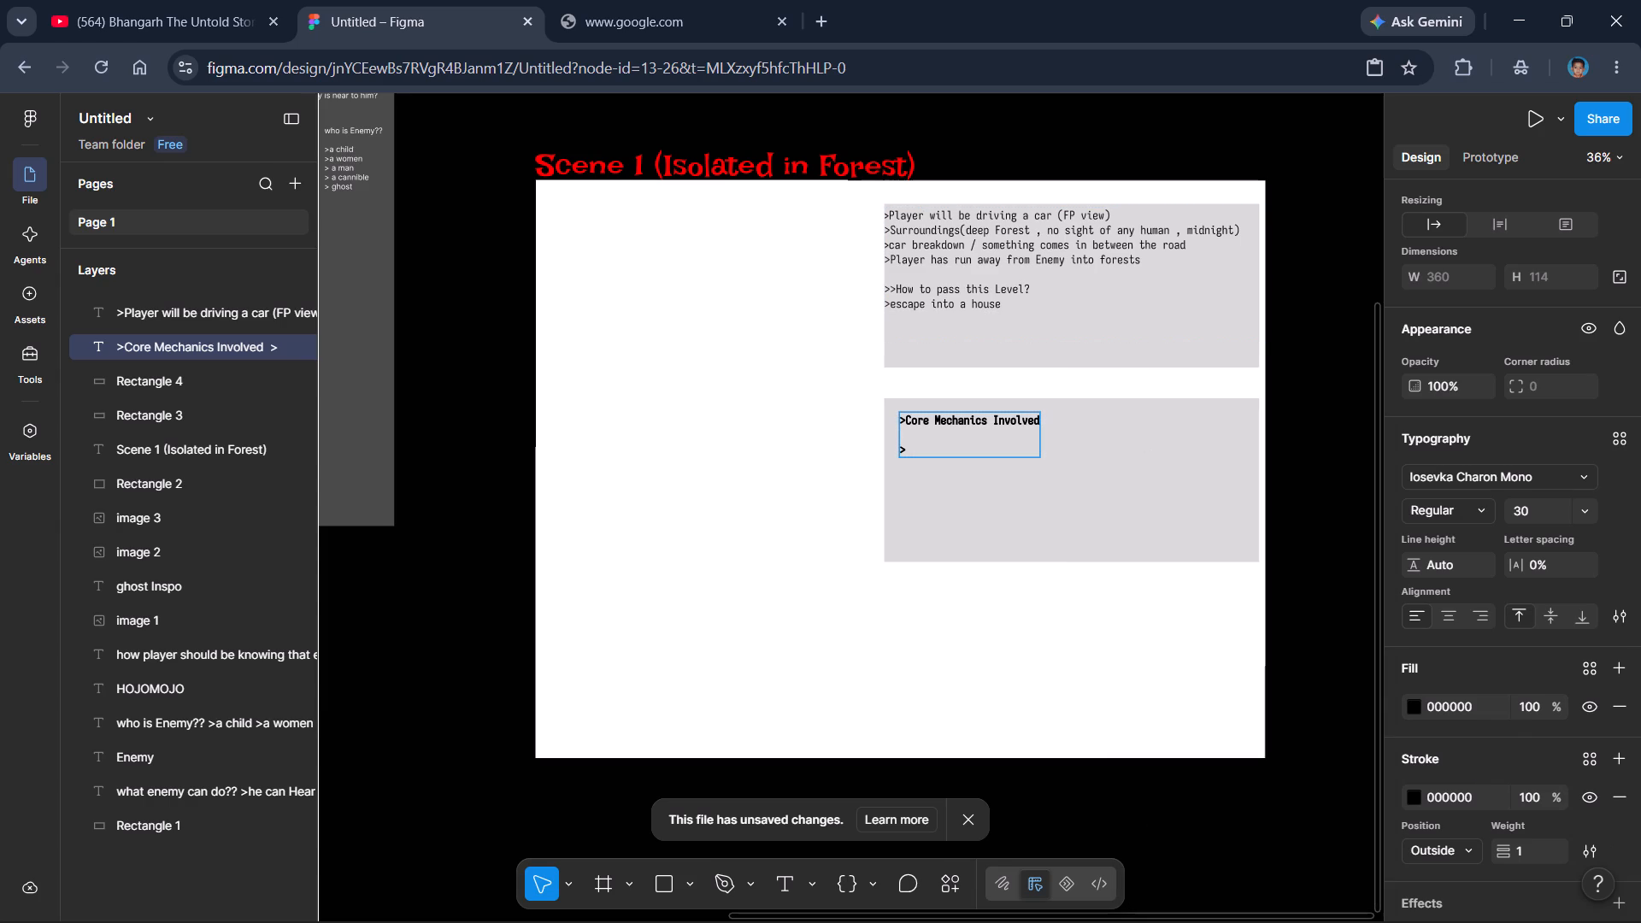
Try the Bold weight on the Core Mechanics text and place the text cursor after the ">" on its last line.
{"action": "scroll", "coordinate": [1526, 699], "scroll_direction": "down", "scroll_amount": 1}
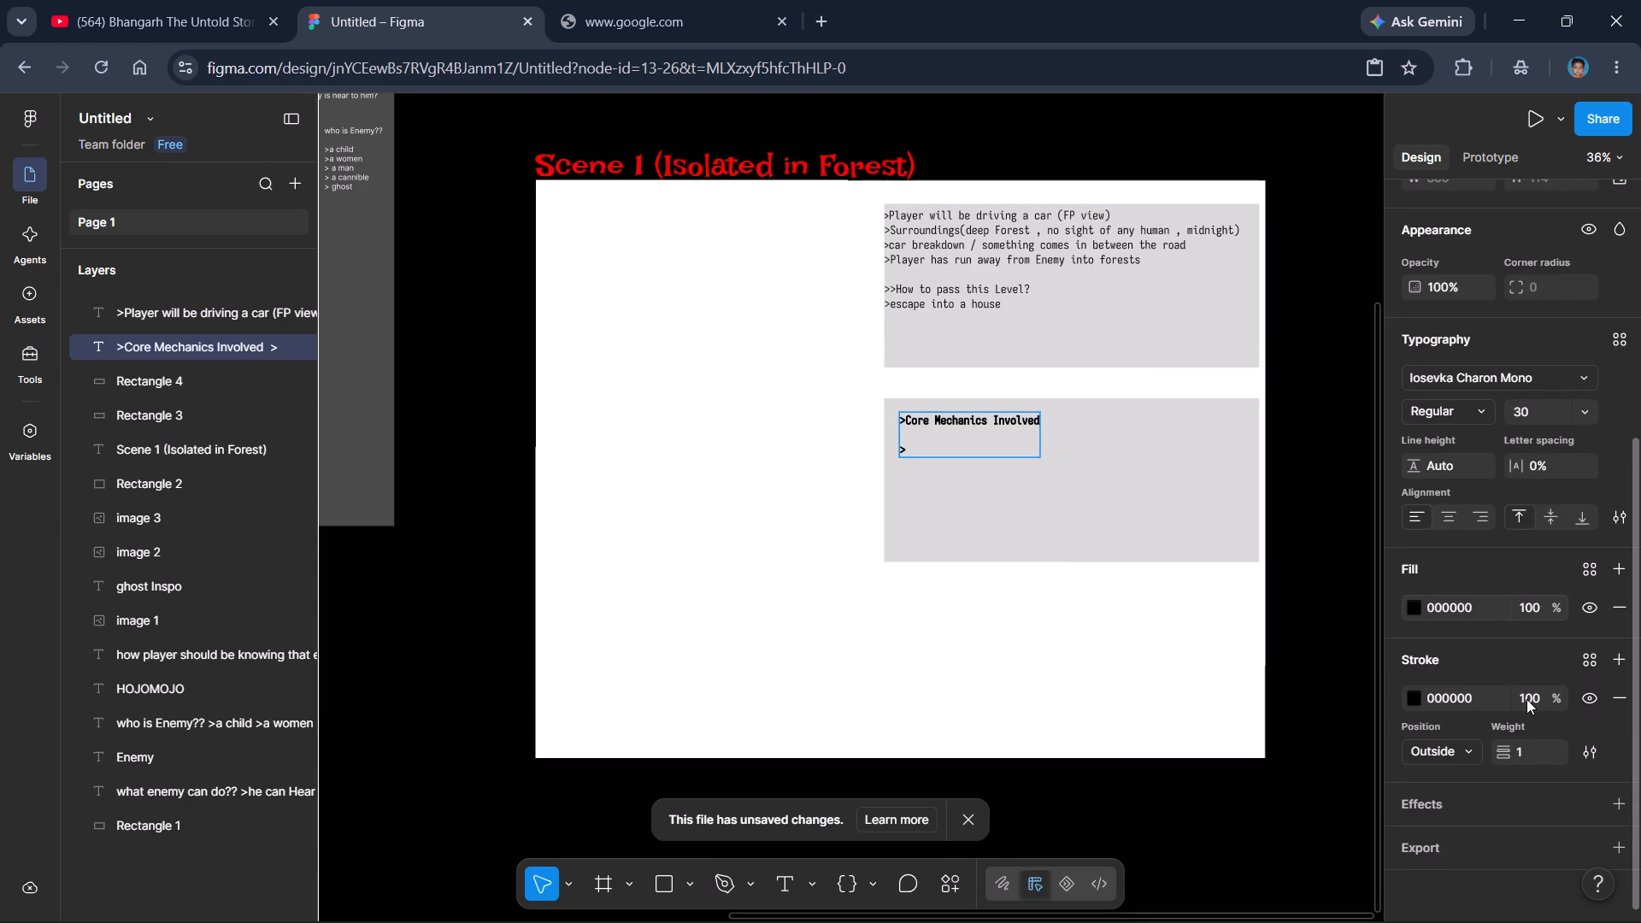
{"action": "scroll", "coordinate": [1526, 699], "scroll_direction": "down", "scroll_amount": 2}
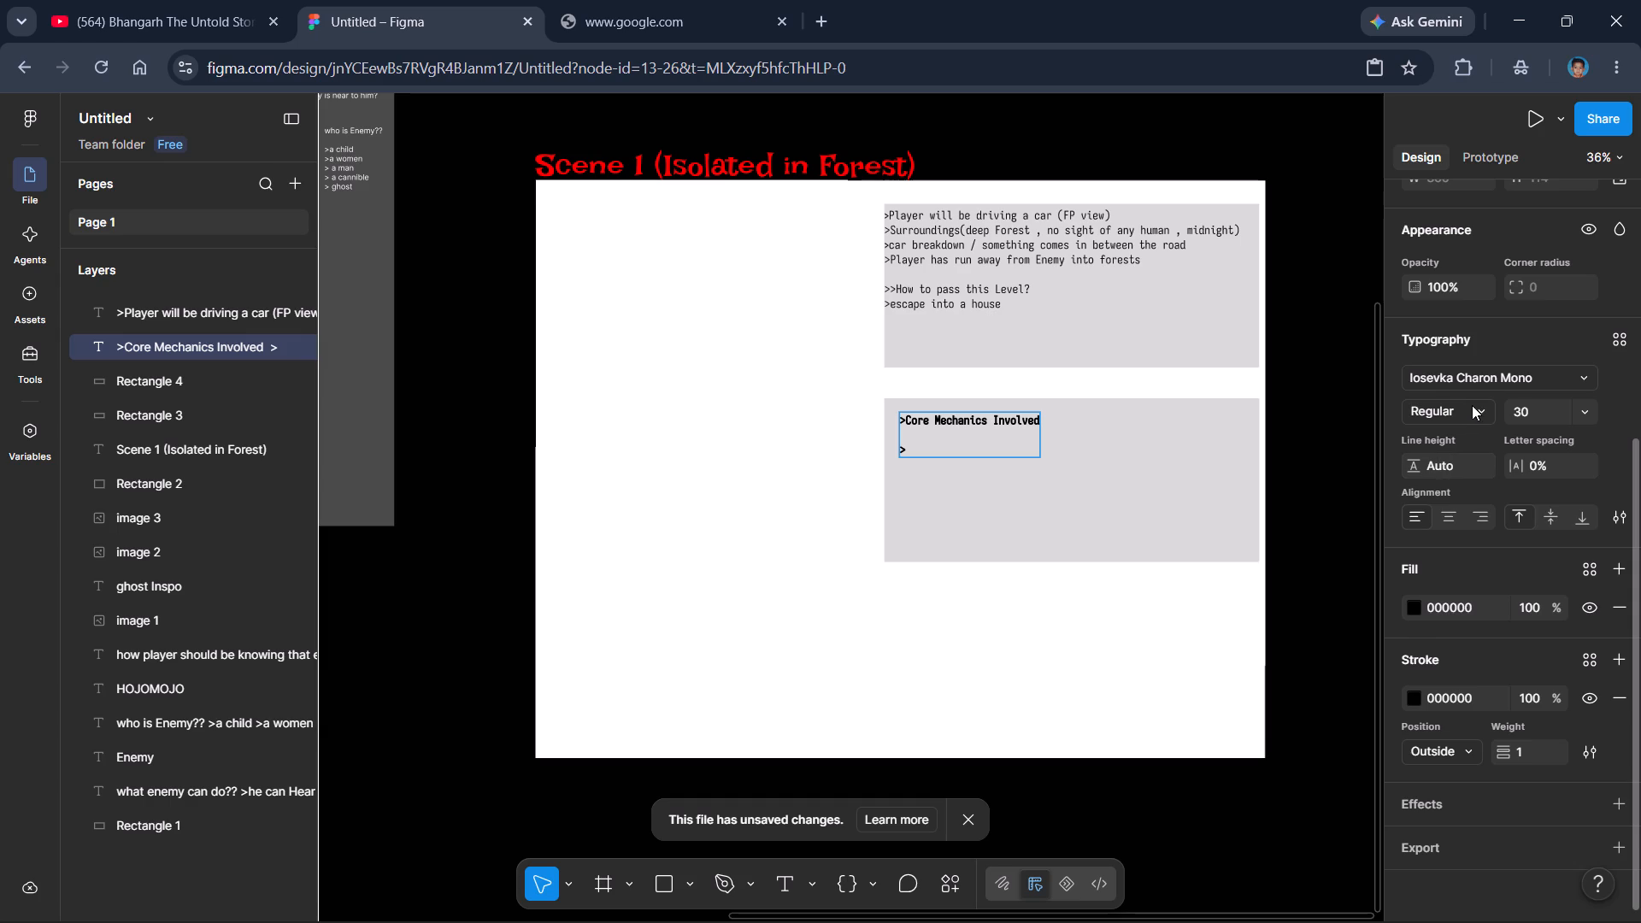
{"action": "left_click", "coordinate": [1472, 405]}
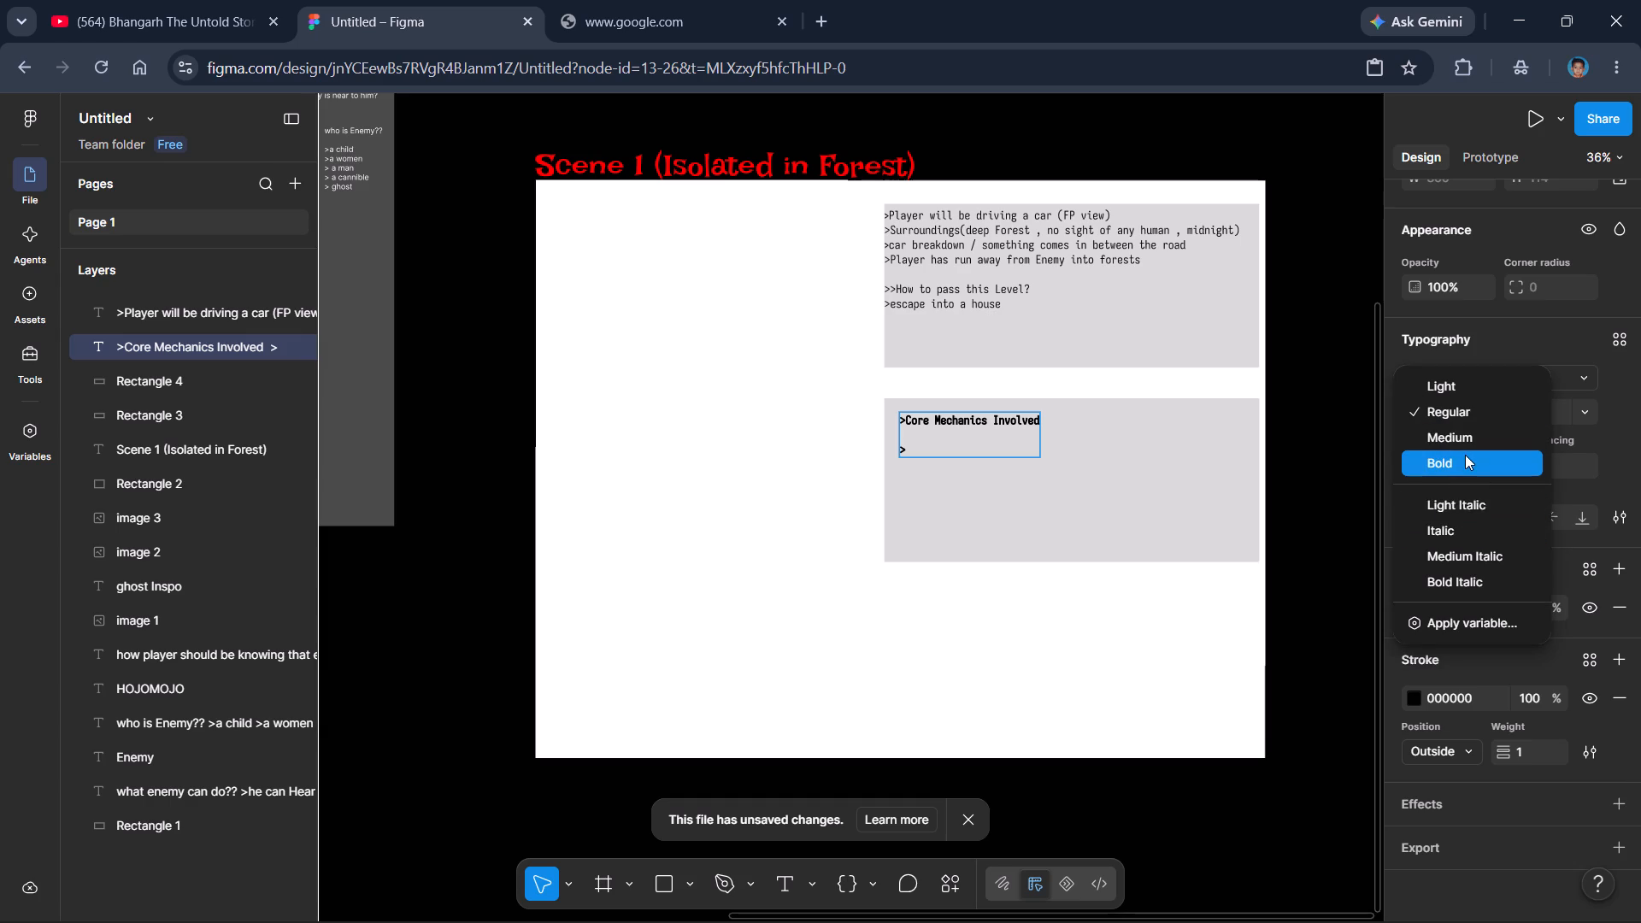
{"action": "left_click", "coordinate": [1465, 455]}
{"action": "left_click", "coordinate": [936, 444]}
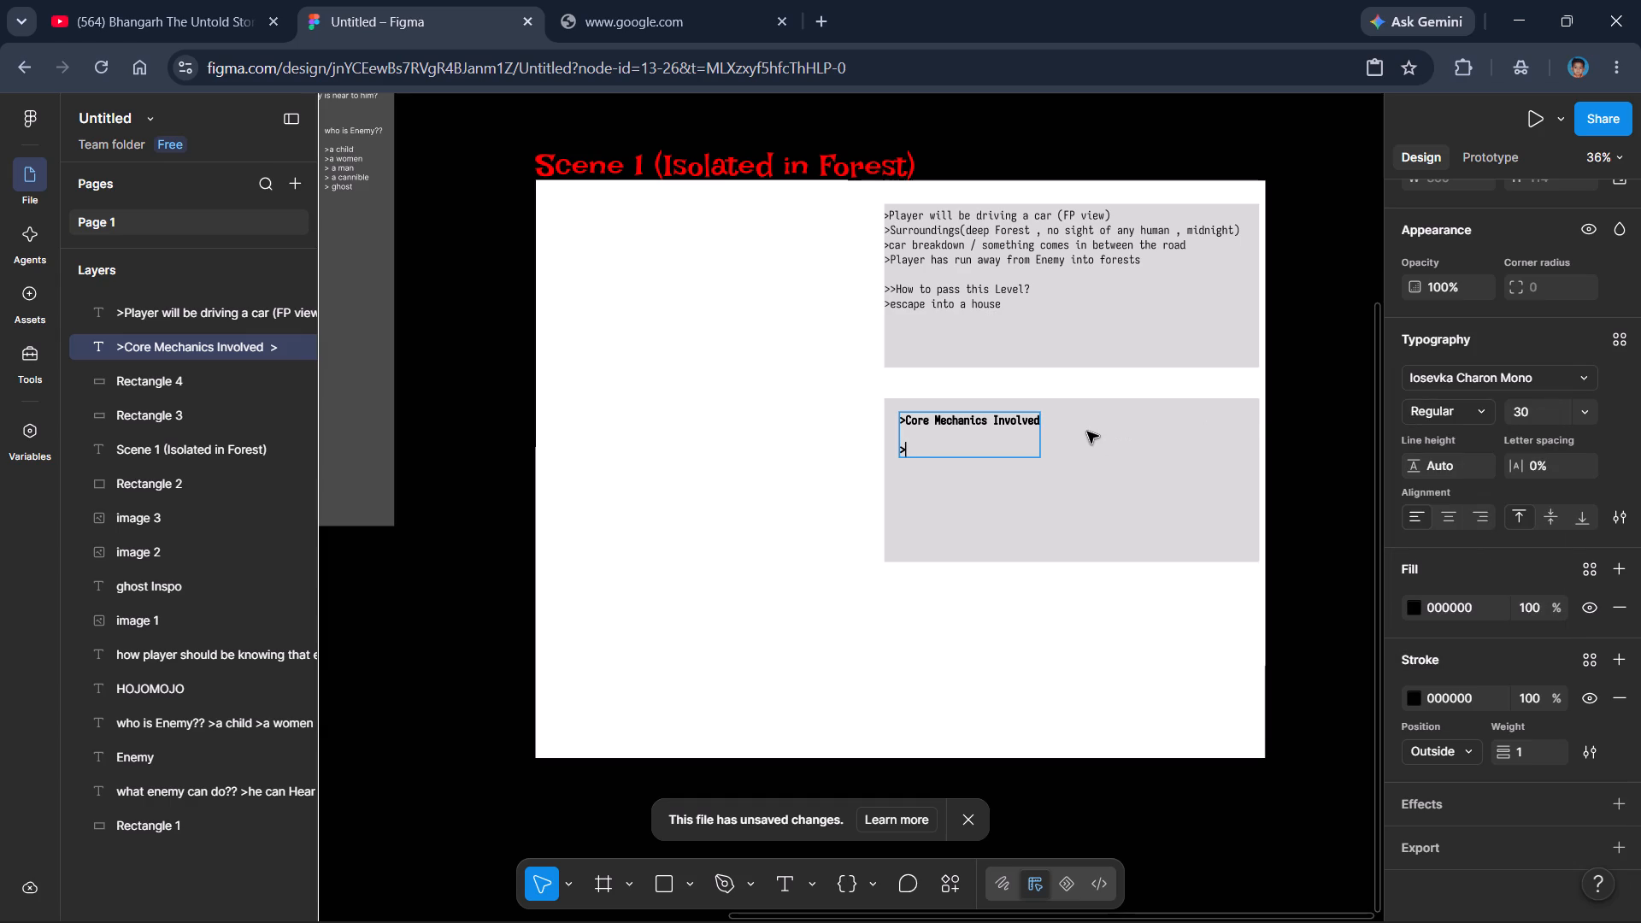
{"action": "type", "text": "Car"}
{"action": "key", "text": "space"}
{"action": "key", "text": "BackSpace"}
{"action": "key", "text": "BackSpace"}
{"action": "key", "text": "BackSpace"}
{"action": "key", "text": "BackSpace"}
Delete the ">" from the last line of the Core Mechanics text, leaving that line empty.
{"action": "left_click", "coordinate": [879, 447]}
{"action": "triple_click", "coordinate": [926, 448]}
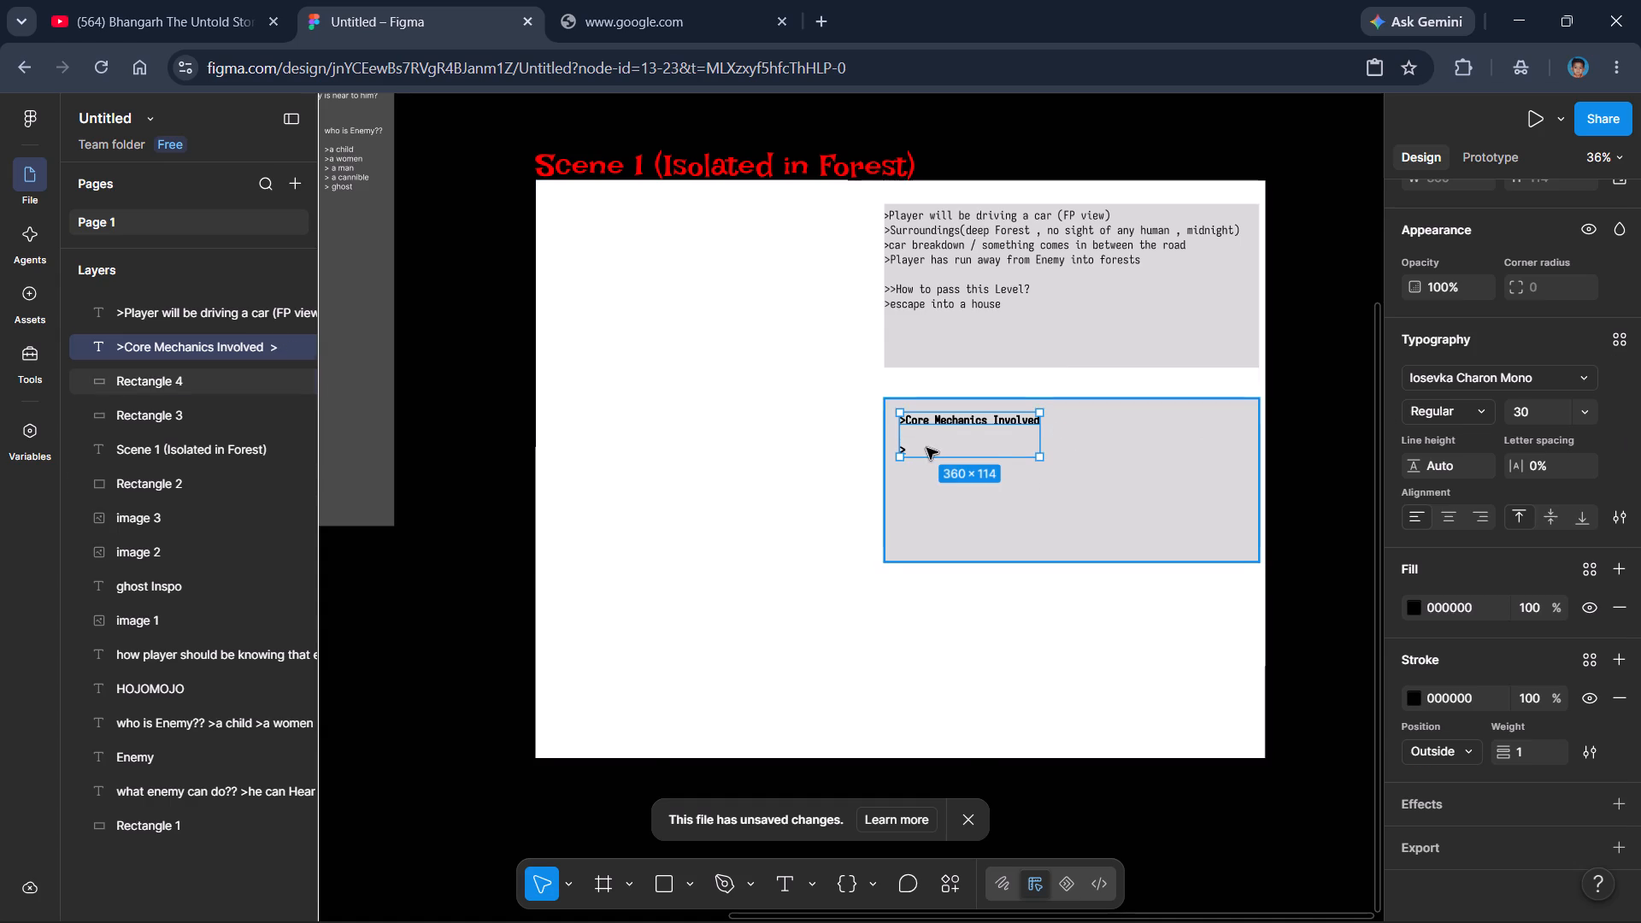
{"action": "left_click", "coordinate": [924, 406]}
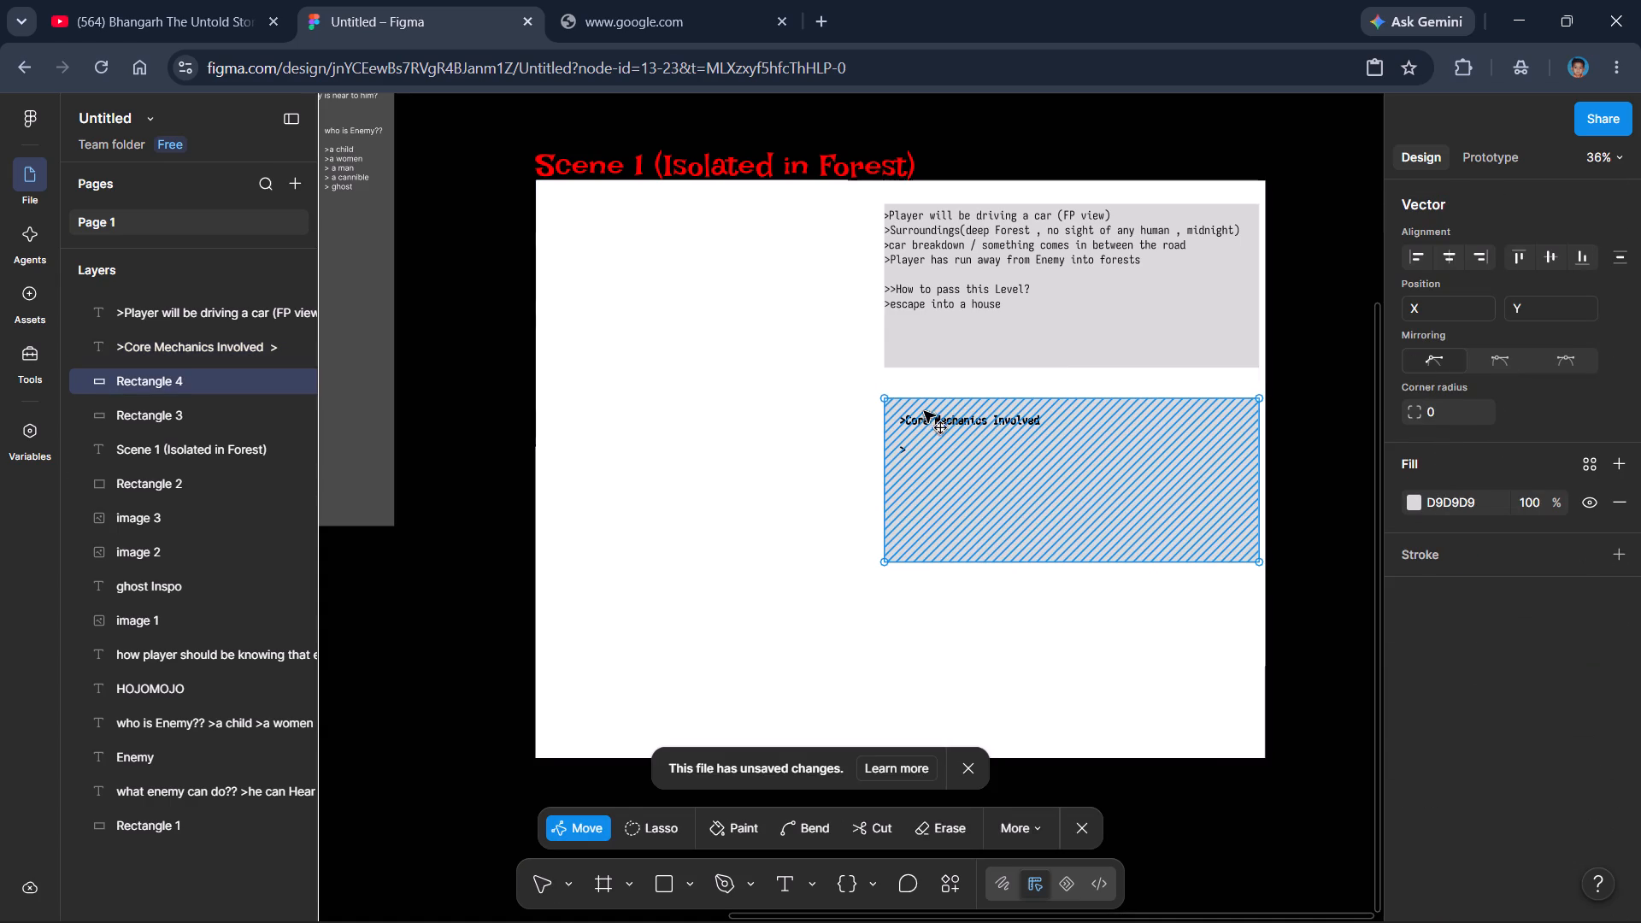
{"action": "left_click", "coordinate": [924, 414]}
{"action": "double_click", "coordinate": [924, 420]}
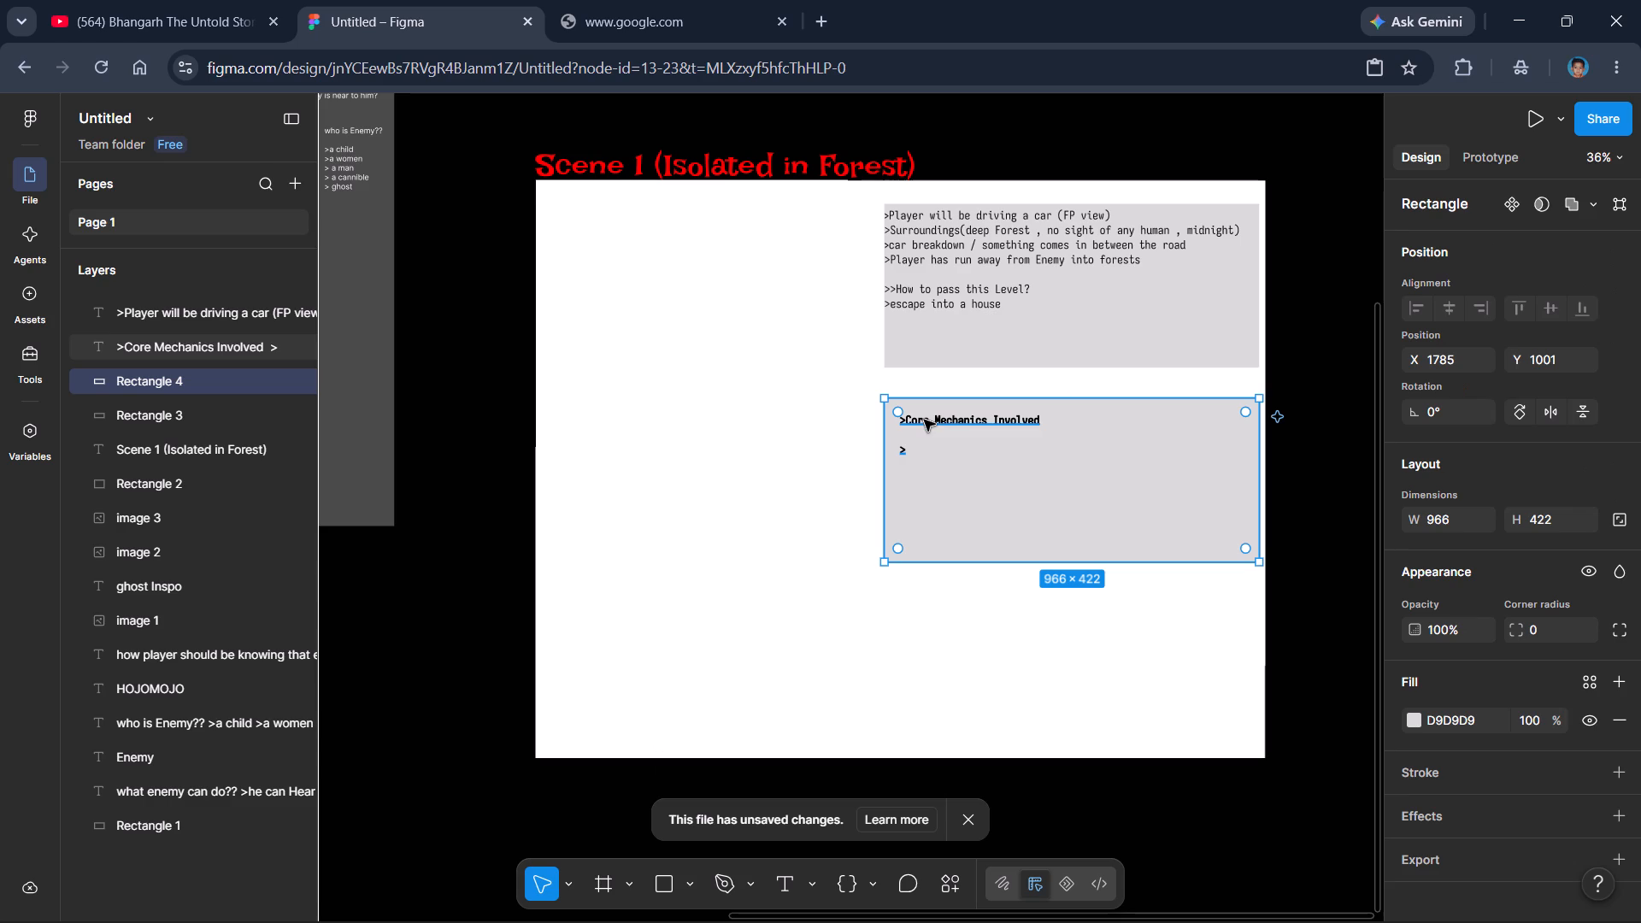
{"action": "double_click", "coordinate": [931, 424]}
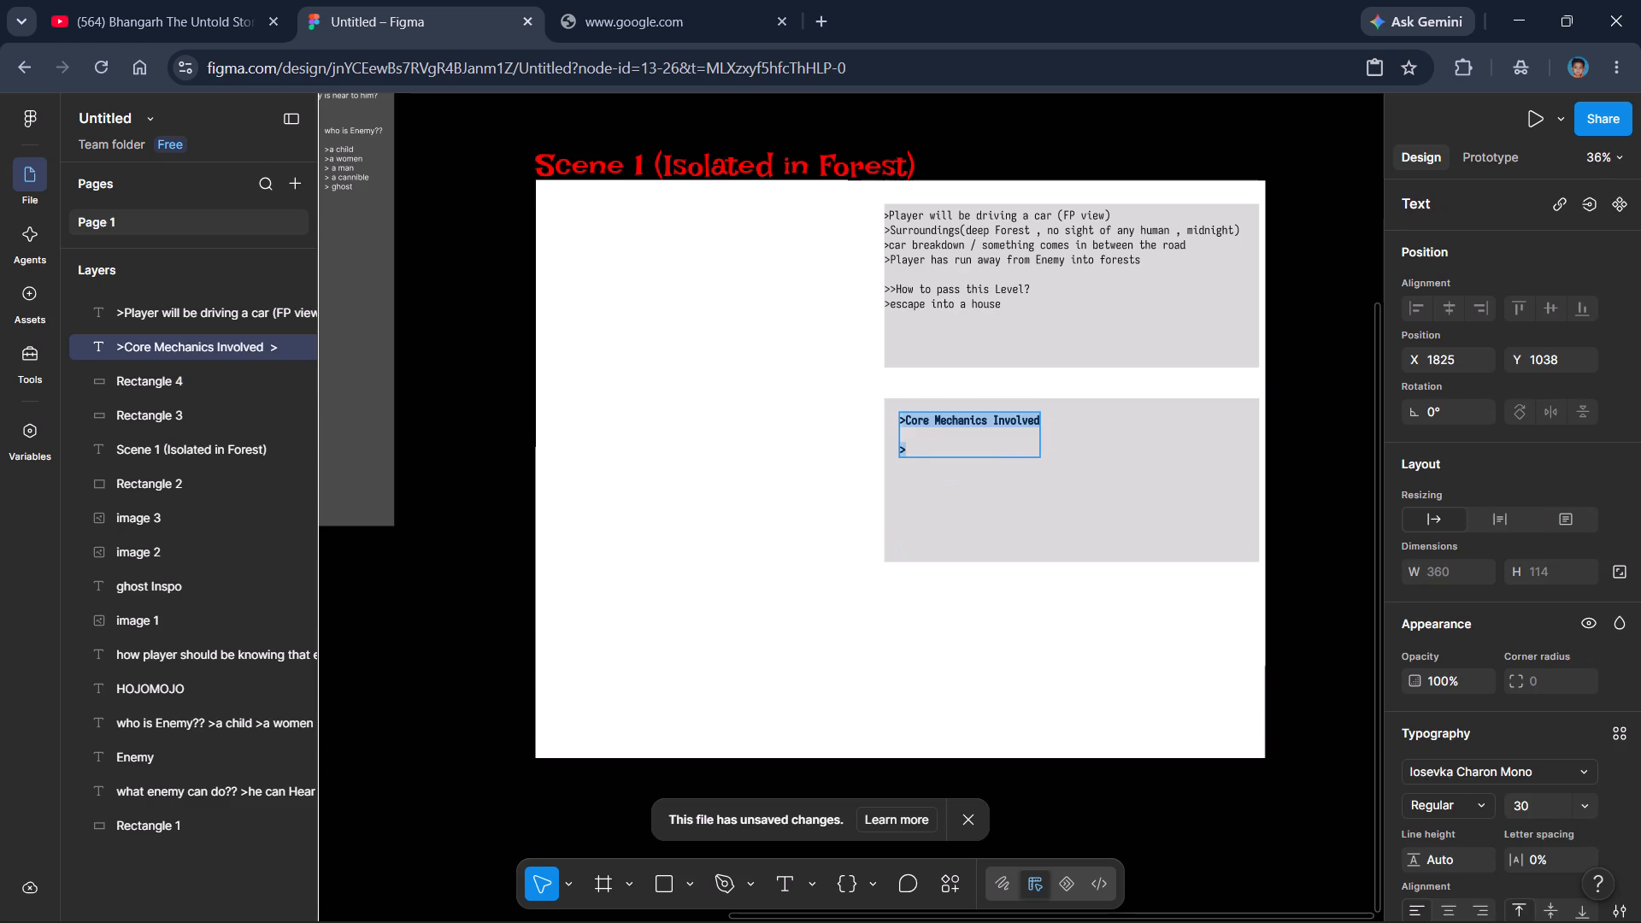
{"action": "left_click", "coordinate": [920, 445]}
{"action": "scroll", "coordinate": [1462, 509], "scroll_direction": "down", "scroll_amount": 1}
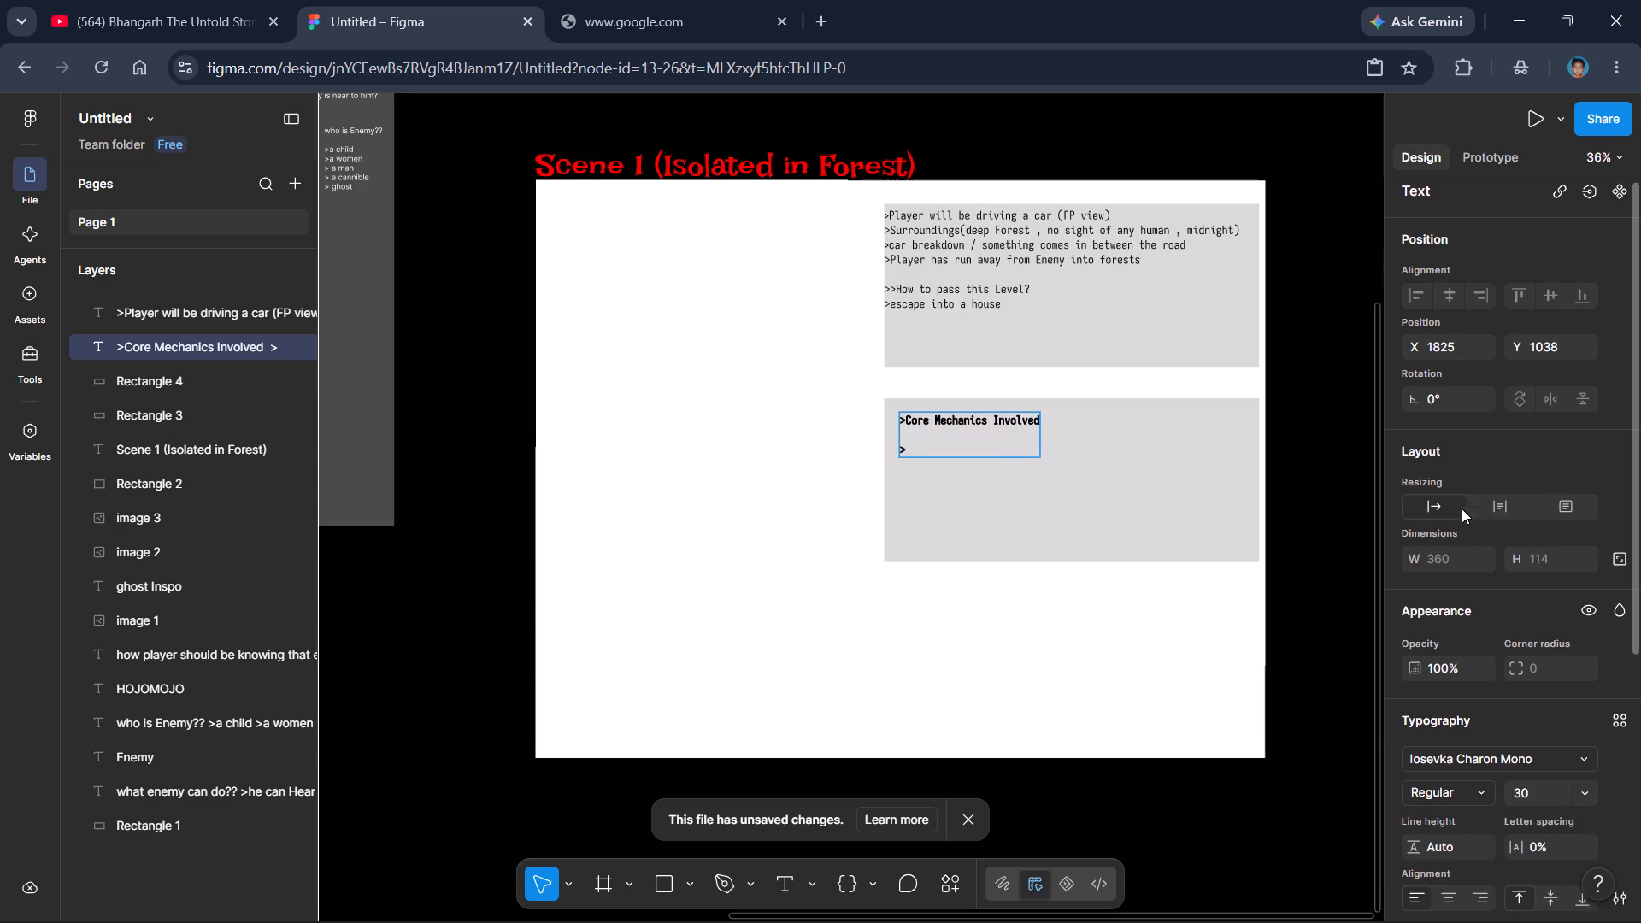
{"action": "scroll", "coordinate": [1462, 509], "scroll_direction": "down", "scroll_amount": 2}
{"action": "type", "text": "sd"}
{"action": "key", "text": "BackSpace"}
{"action": "key", "text": "BackSpace"}
{"action": "key", "text": "BackSpace"}
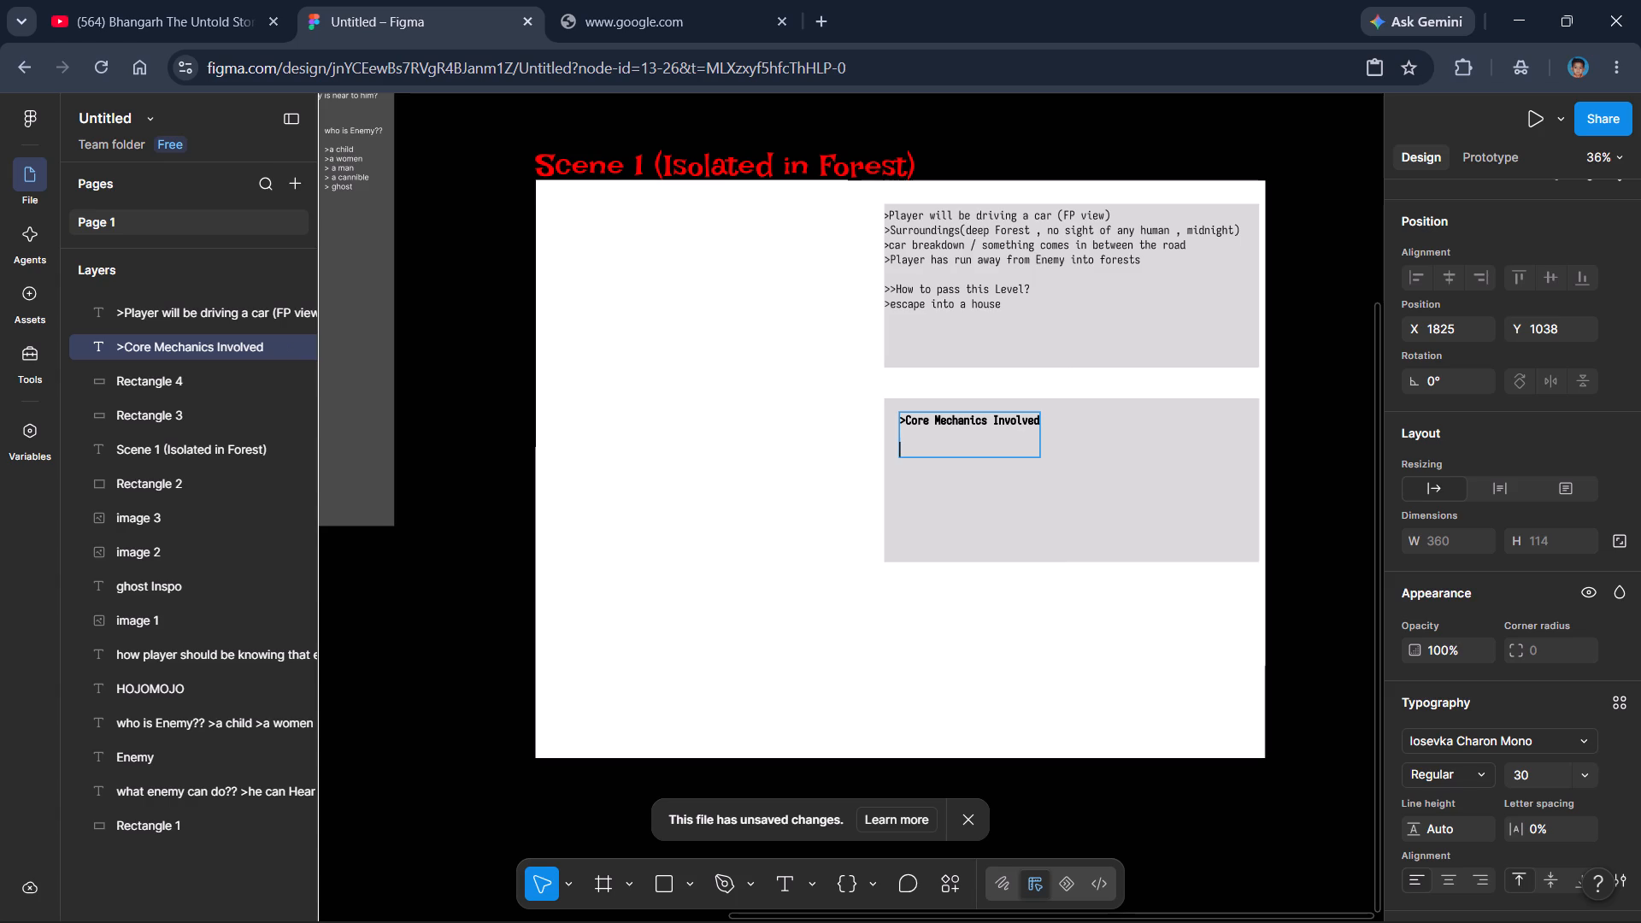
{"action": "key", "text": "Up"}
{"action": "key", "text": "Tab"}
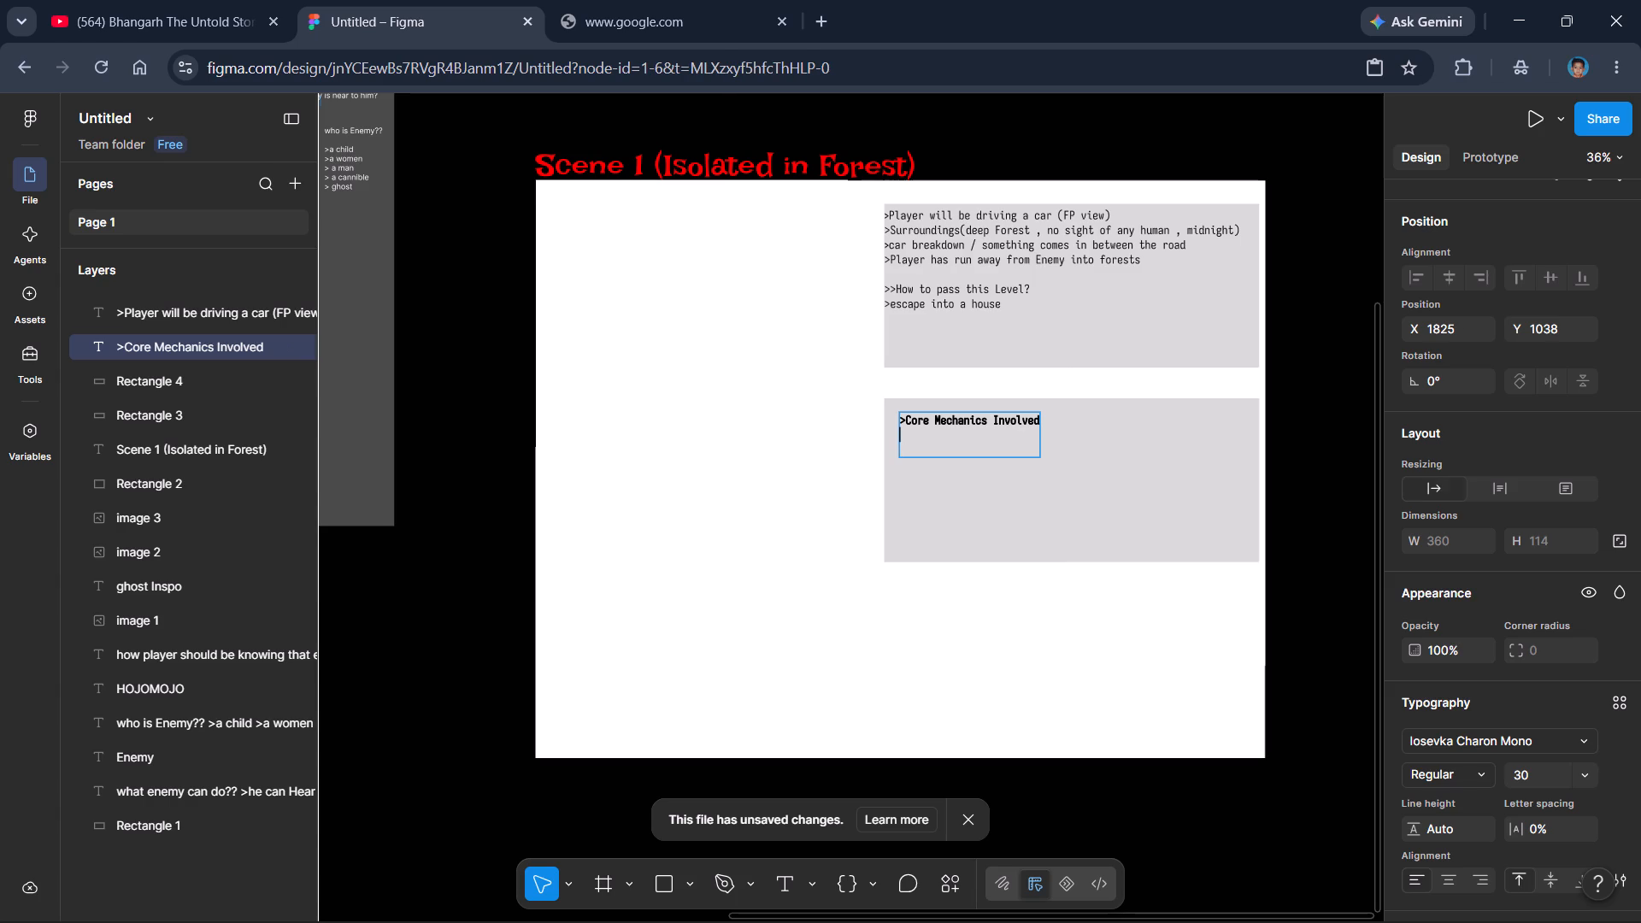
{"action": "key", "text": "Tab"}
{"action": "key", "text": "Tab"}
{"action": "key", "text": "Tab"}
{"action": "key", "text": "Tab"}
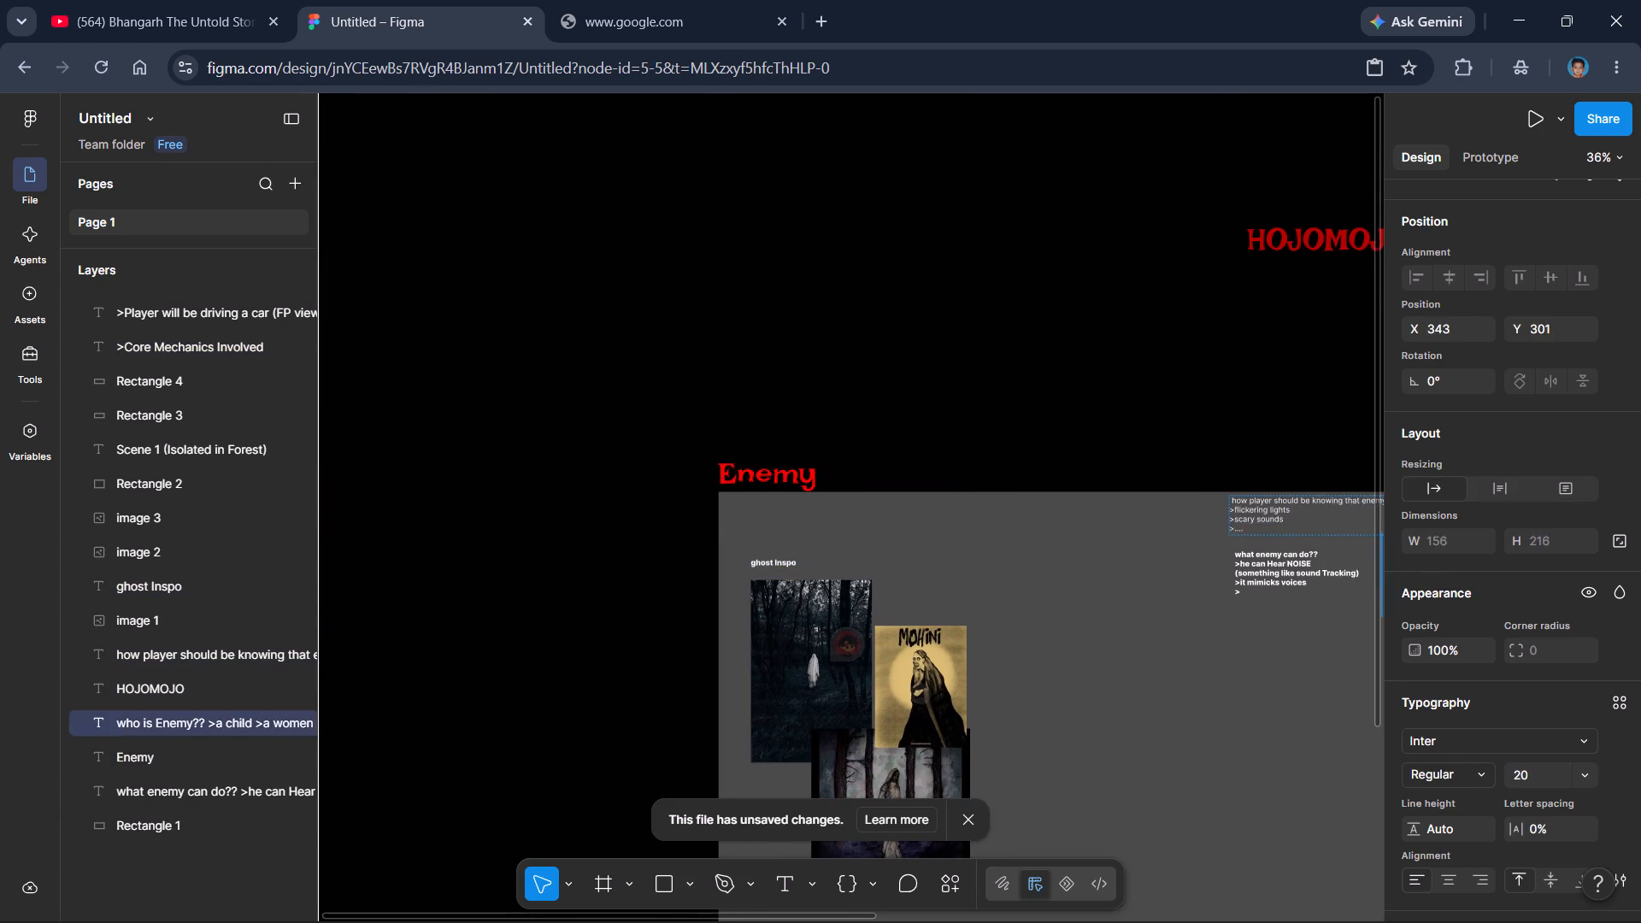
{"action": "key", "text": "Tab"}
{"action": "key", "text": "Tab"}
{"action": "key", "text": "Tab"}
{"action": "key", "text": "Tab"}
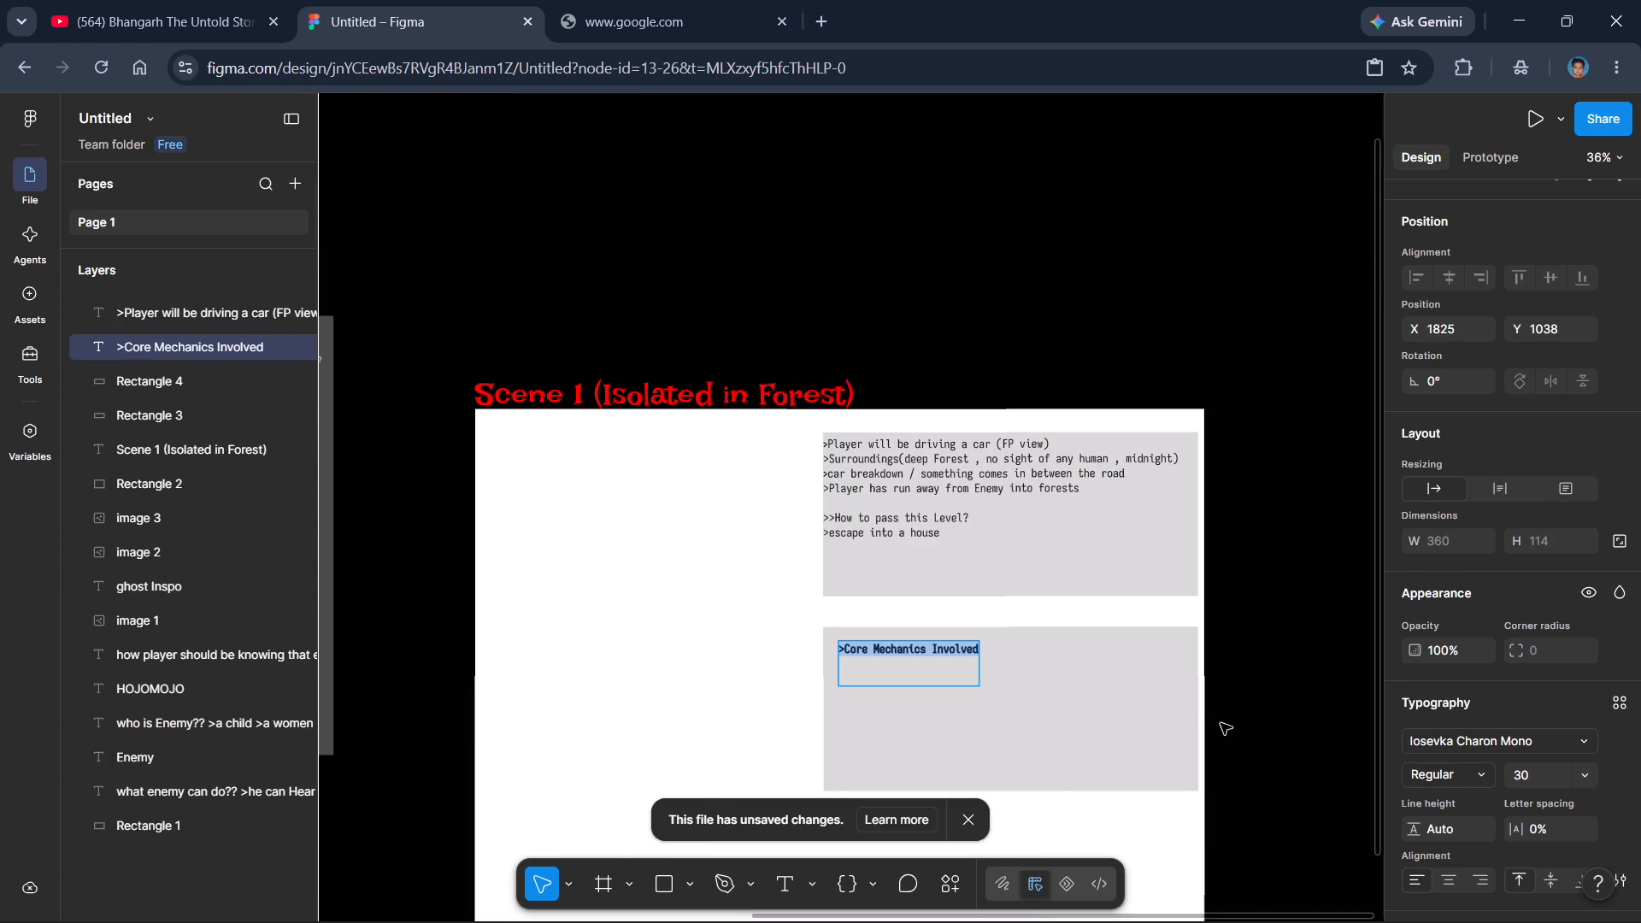
Start the line directly below ">Core Mechanics Involved" with ">", keeping the font weight at Regular.
{"action": "left_click", "coordinate": [963, 661]}
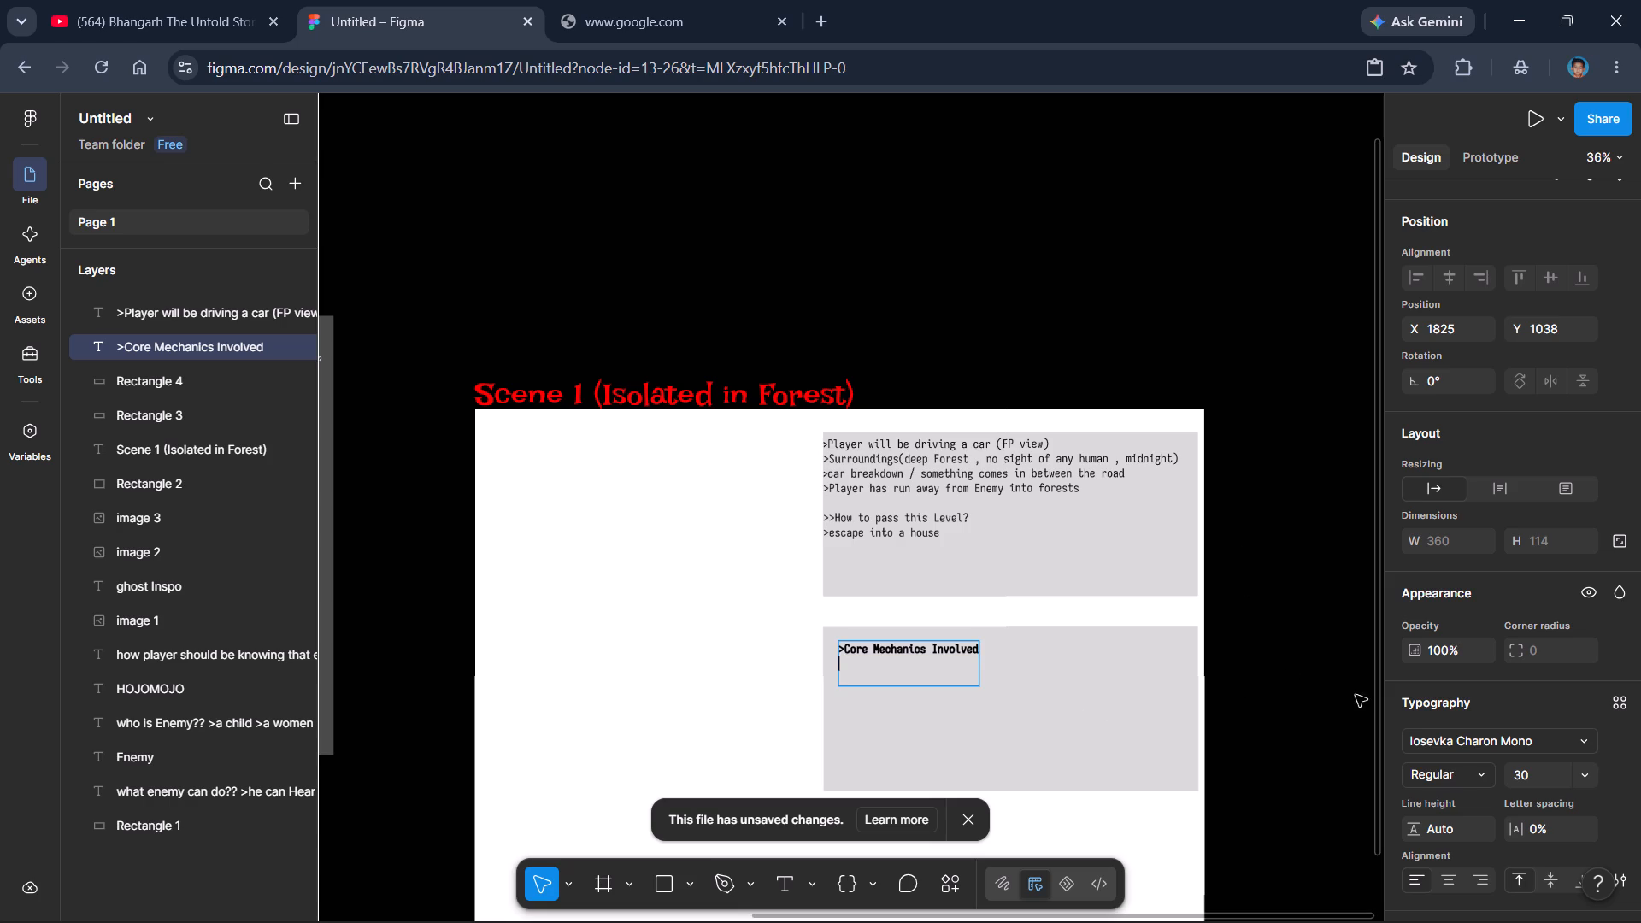
{"action": "key", "text": "shift+greater"}
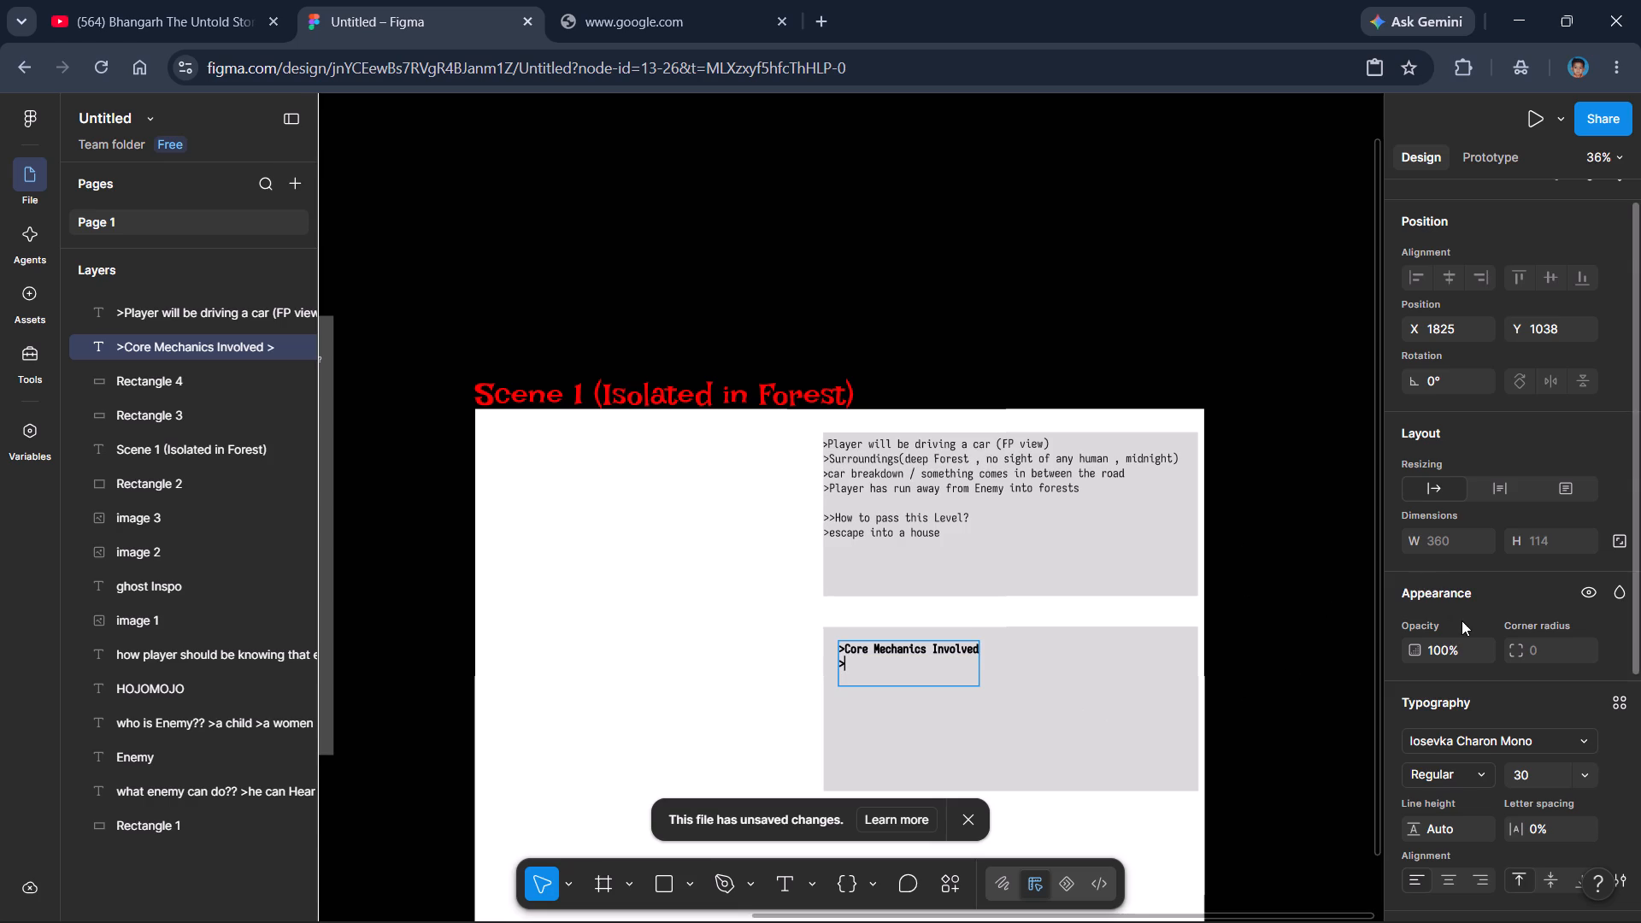
{"action": "scroll", "coordinate": [1462, 620], "scroll_direction": "down", "scroll_amount": 1}
{"action": "left_click", "coordinate": [1471, 656]}
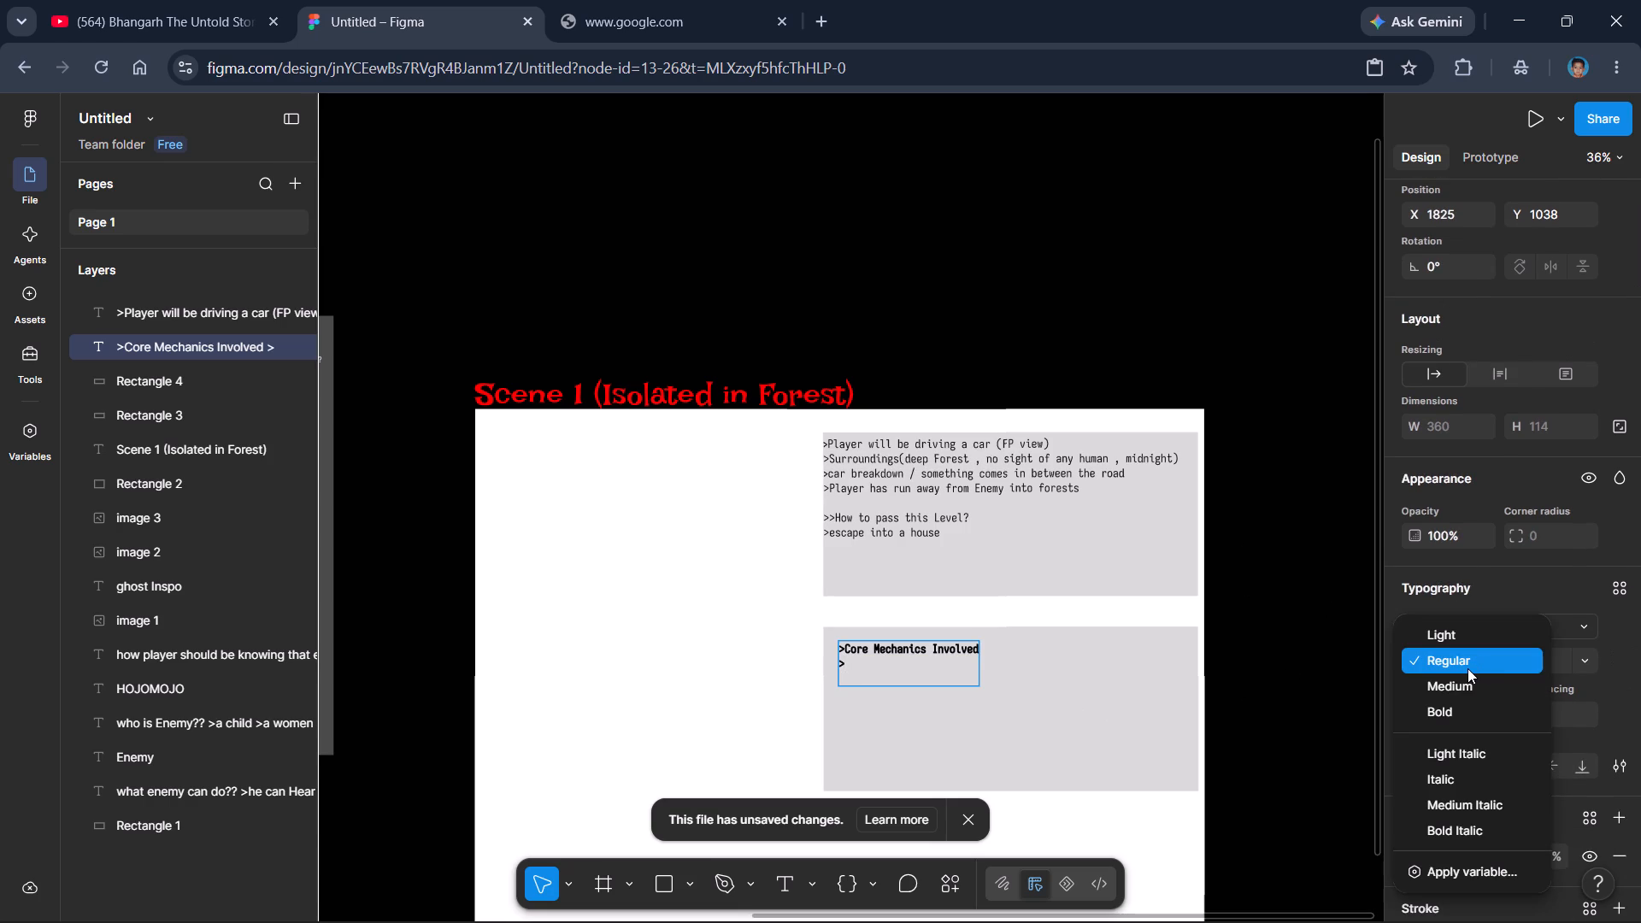
{"action": "left_click", "coordinate": [1467, 668]}
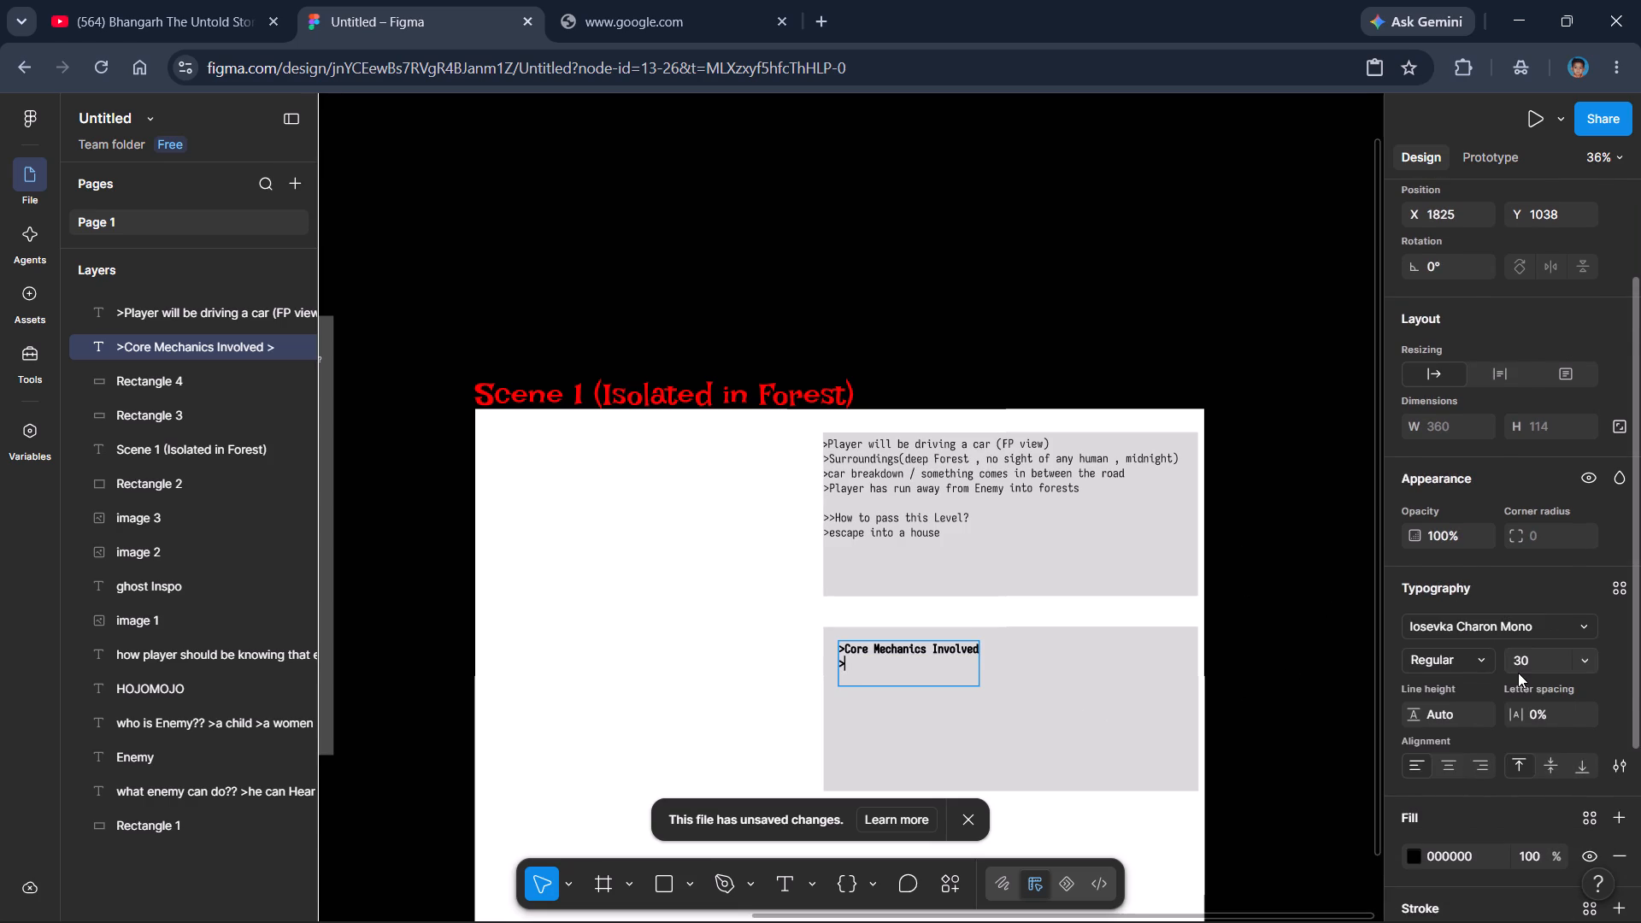
{"action": "scroll", "coordinate": [1518, 673], "scroll_direction": "down", "scroll_amount": 2}
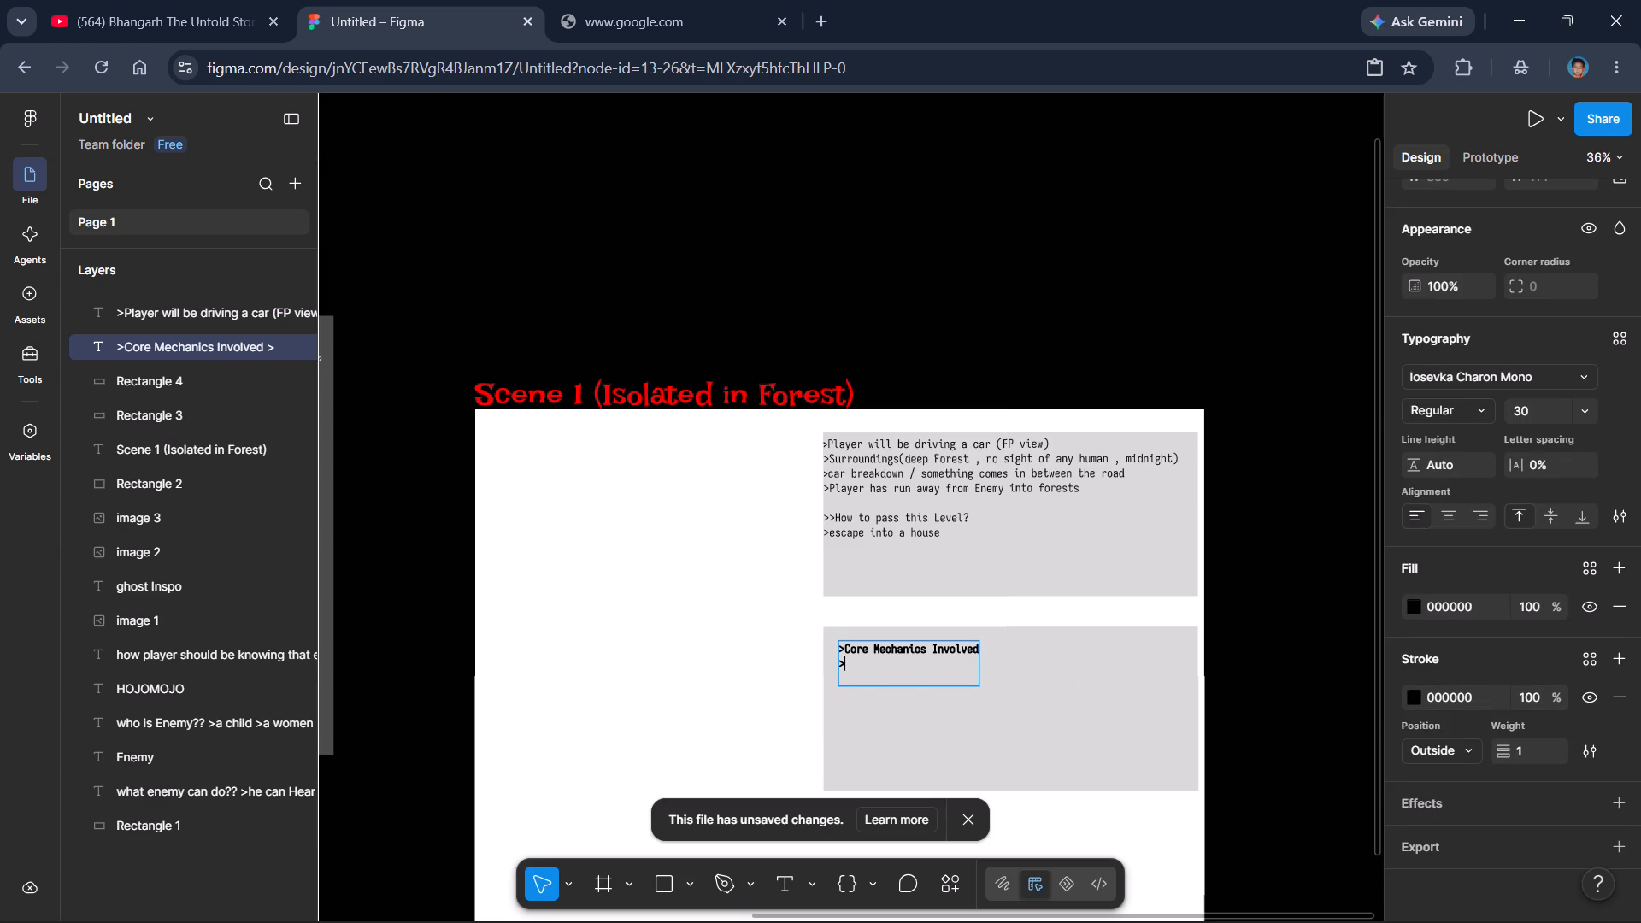
Complete the line below the Core Mechanics heading as ">Car Driving mechanism" and start another line with ">".
{"action": "type", "text": "Car"}
{"action": "key", "text": "space"}
{"action": "type", "text": "mecha"}
{"action": "key", "text": "BackSpace"}
{"action": "key", "text": "BackSpace"}
{"action": "key", "text": "BackSpace"}
{"action": "key", "text": "BackSpace"}
{"action": "key", "text": "BackSpace"}
{"action": "type", "text": "Drivi"}
{"action": "type", "text": "ng mecchani"}
{"action": "type", "text": "sm"}
{"action": "key", "text": "shift+Return"}
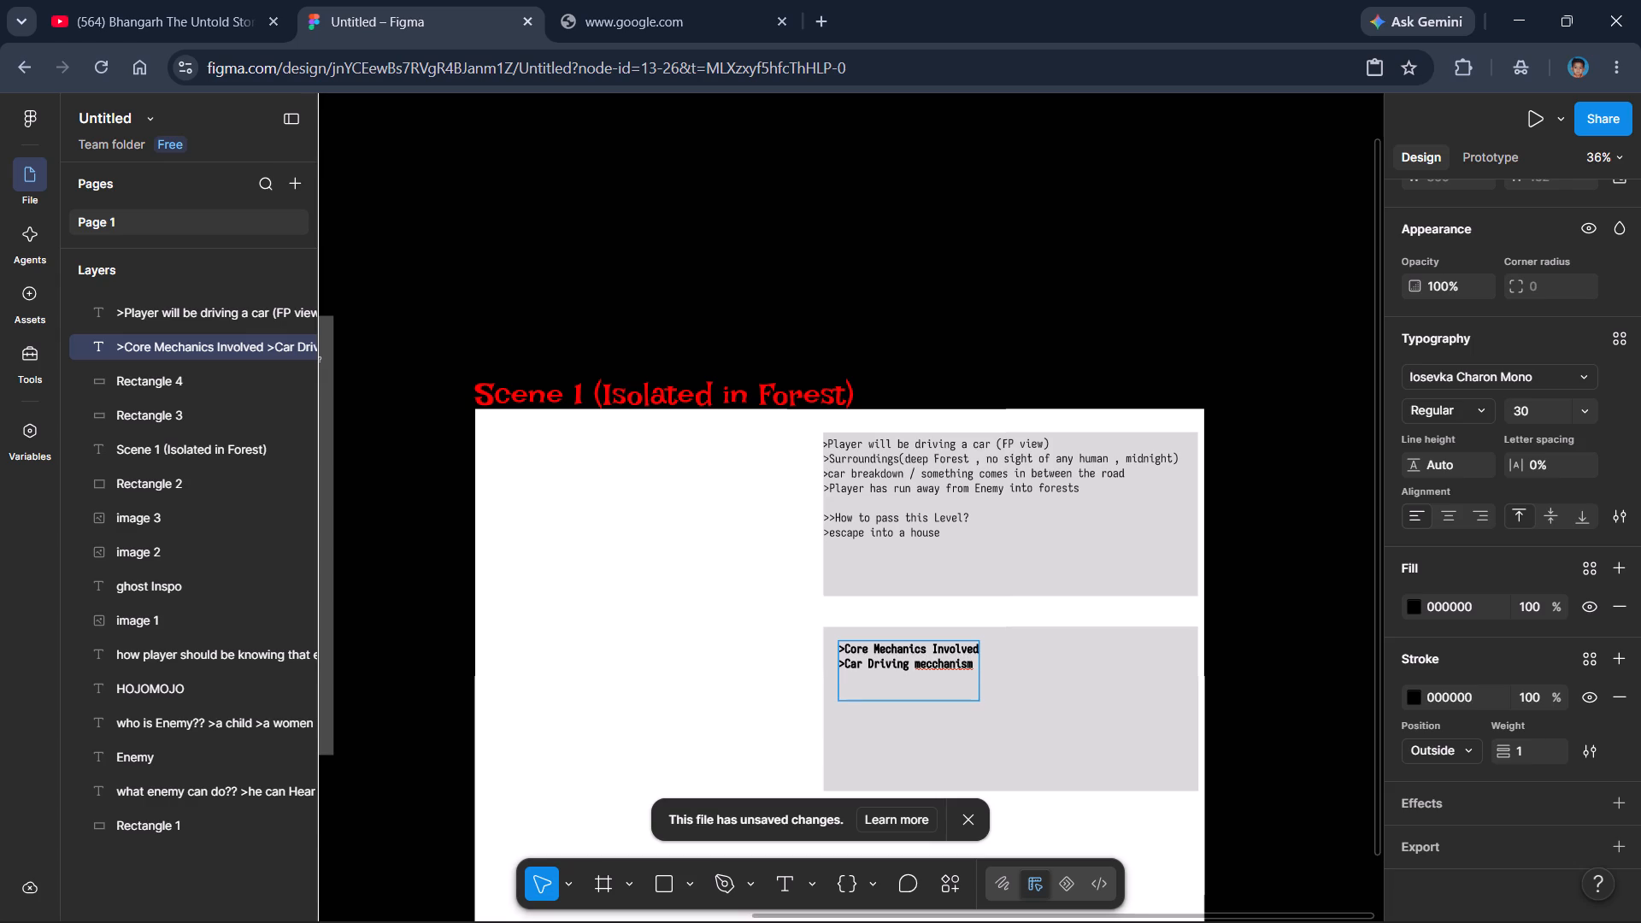
{"action": "key", "text": "shift+greater"}
{"action": "left_click", "coordinate": [935, 665]}
{"action": "key", "text": "BackSpace"}
{"action": "left_click", "coordinate": [881, 679]}
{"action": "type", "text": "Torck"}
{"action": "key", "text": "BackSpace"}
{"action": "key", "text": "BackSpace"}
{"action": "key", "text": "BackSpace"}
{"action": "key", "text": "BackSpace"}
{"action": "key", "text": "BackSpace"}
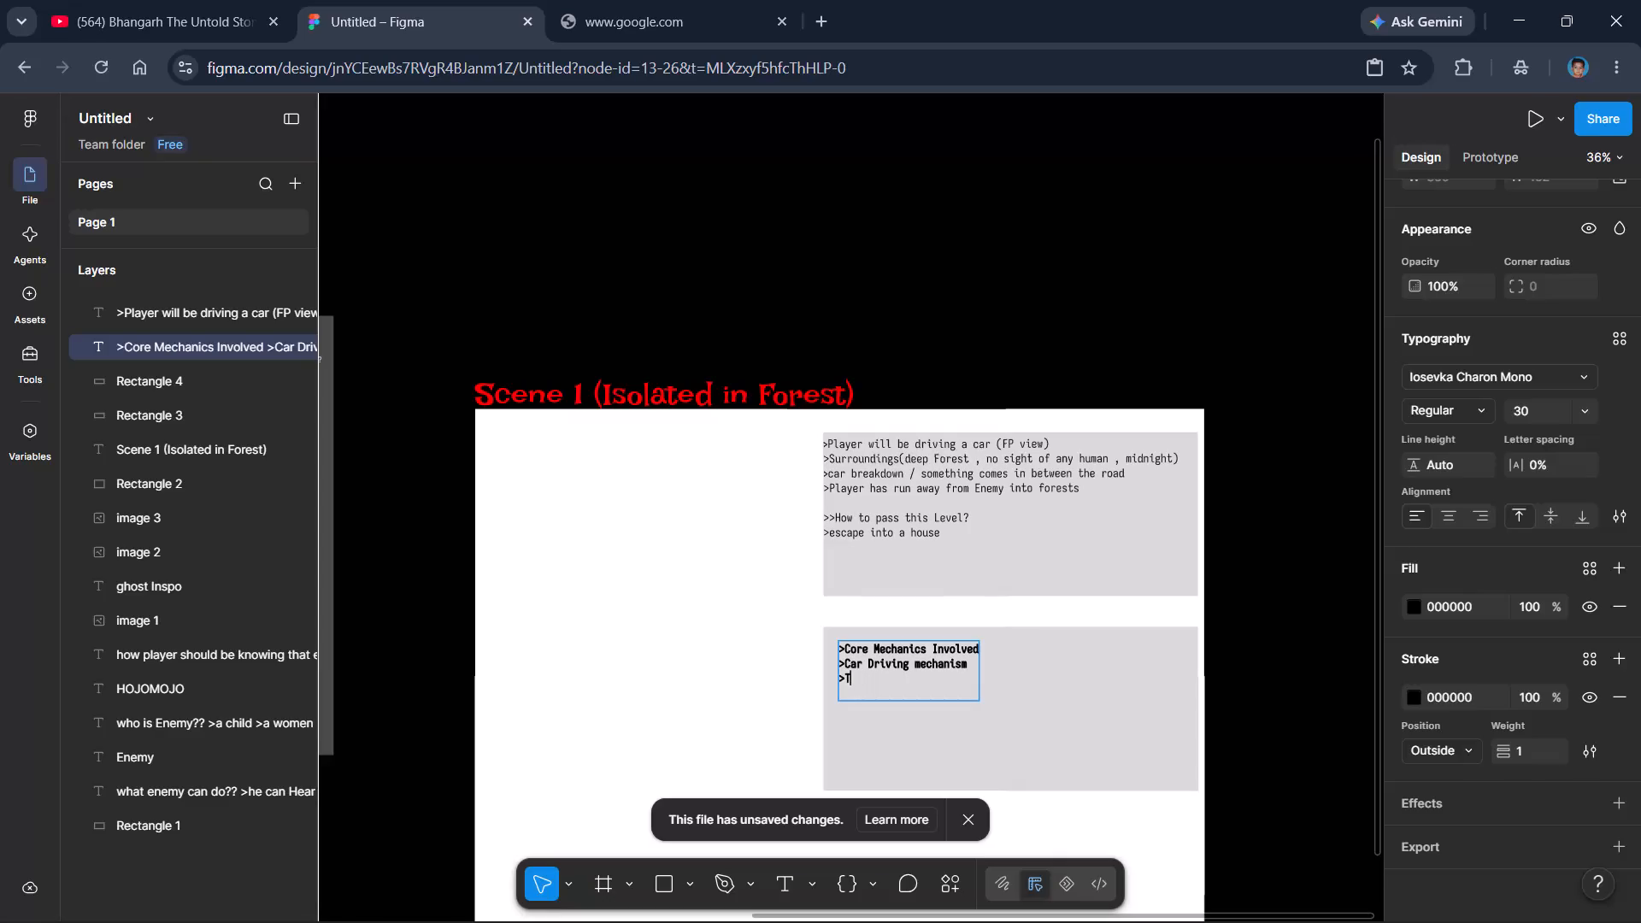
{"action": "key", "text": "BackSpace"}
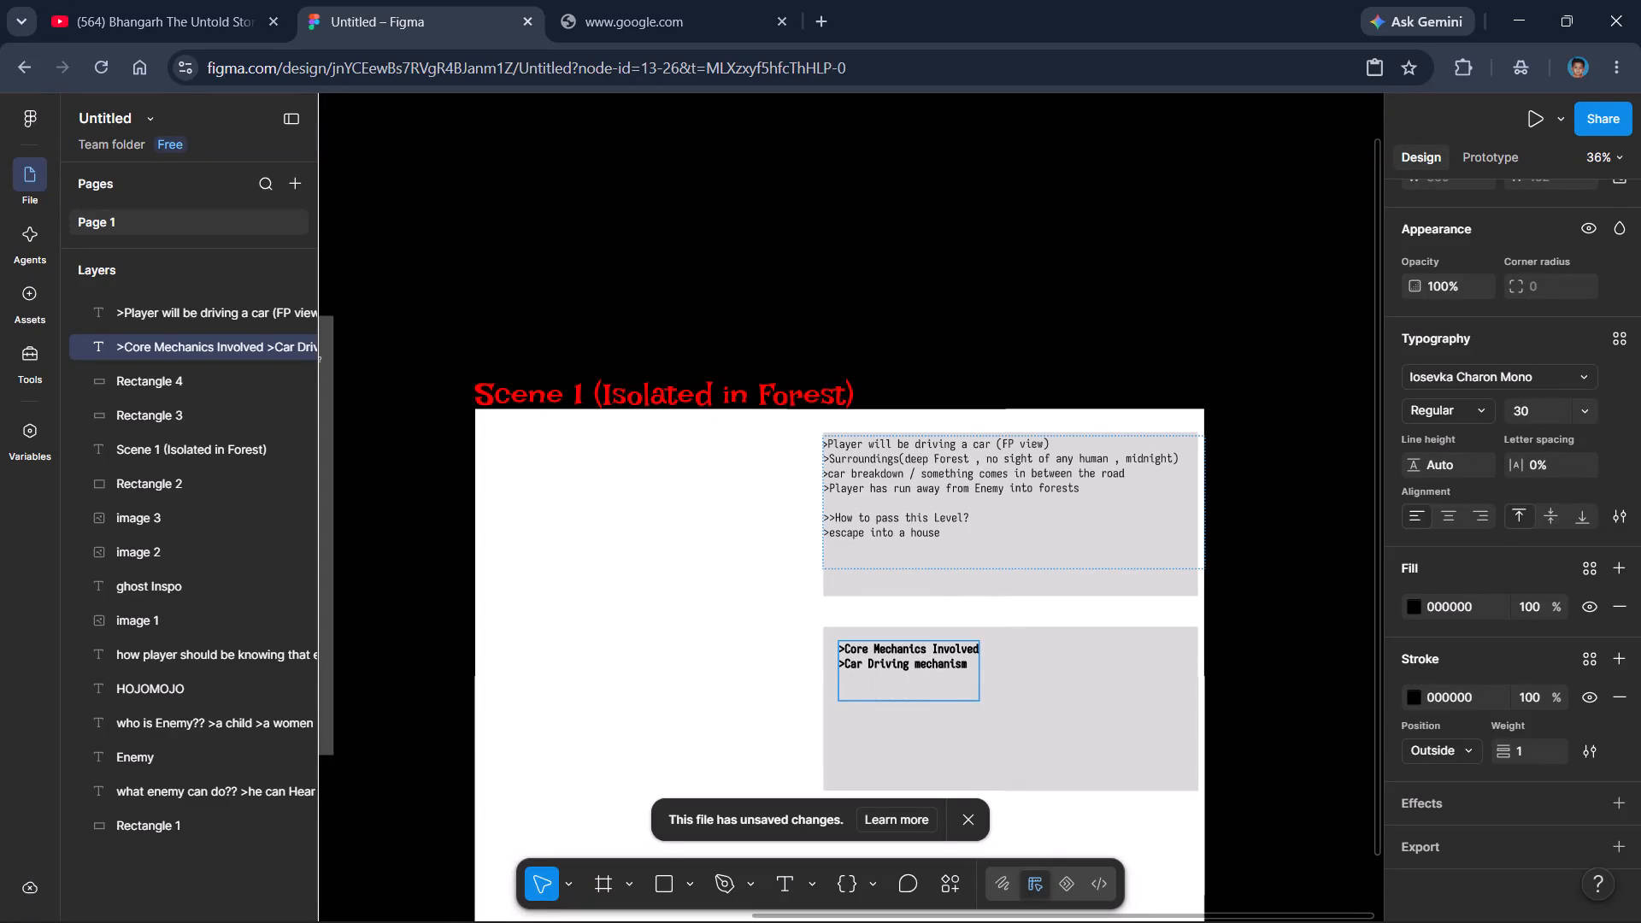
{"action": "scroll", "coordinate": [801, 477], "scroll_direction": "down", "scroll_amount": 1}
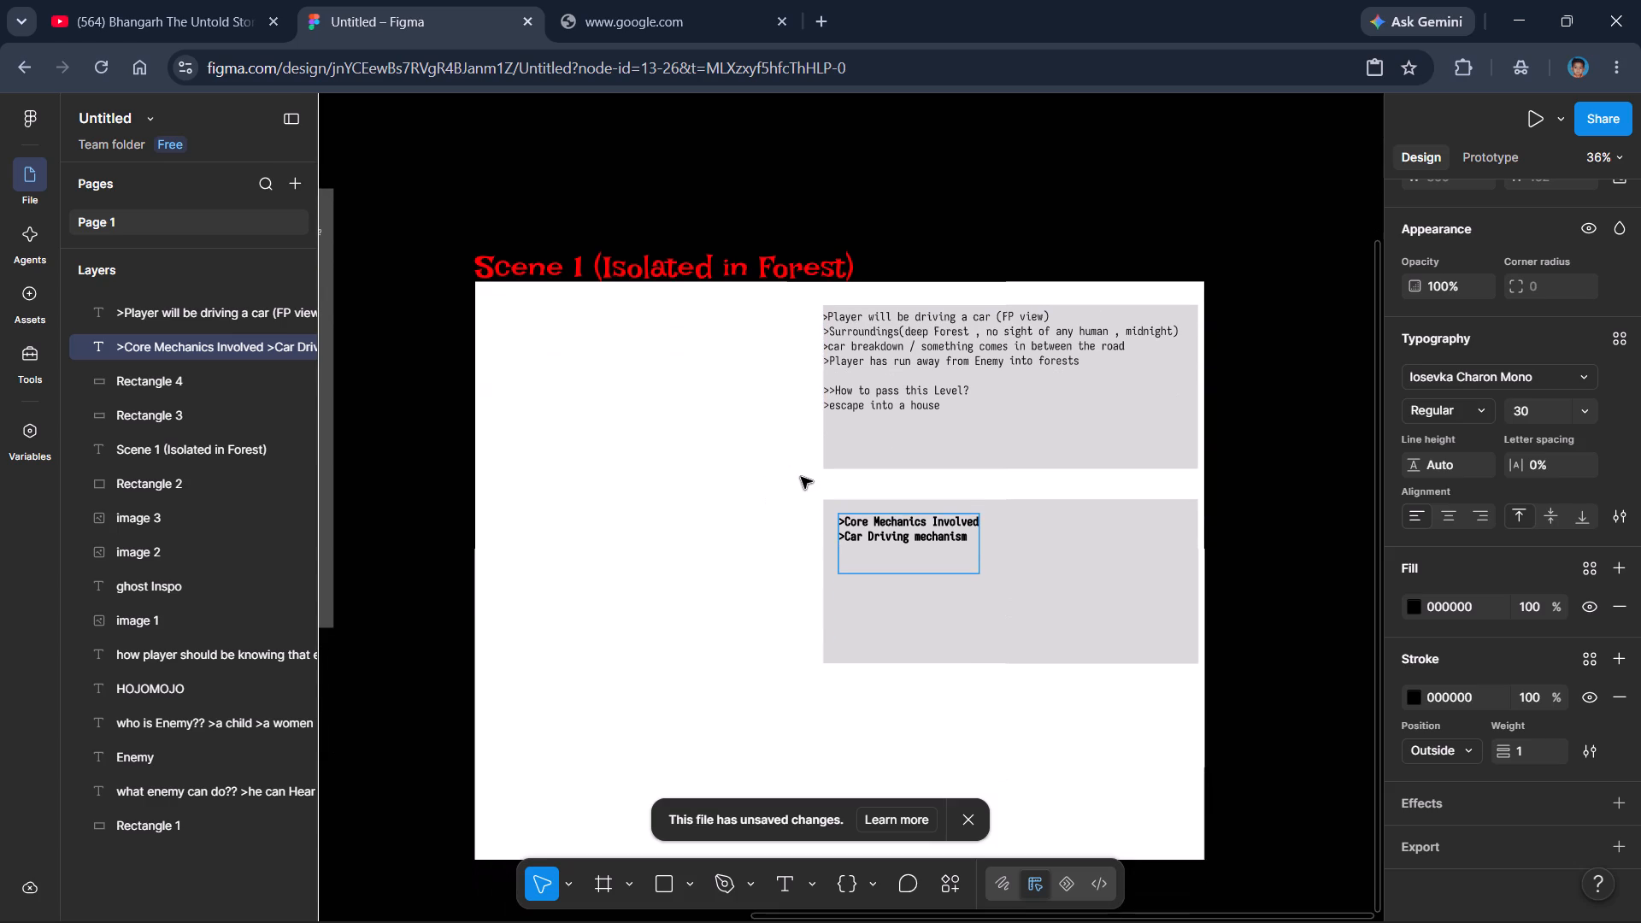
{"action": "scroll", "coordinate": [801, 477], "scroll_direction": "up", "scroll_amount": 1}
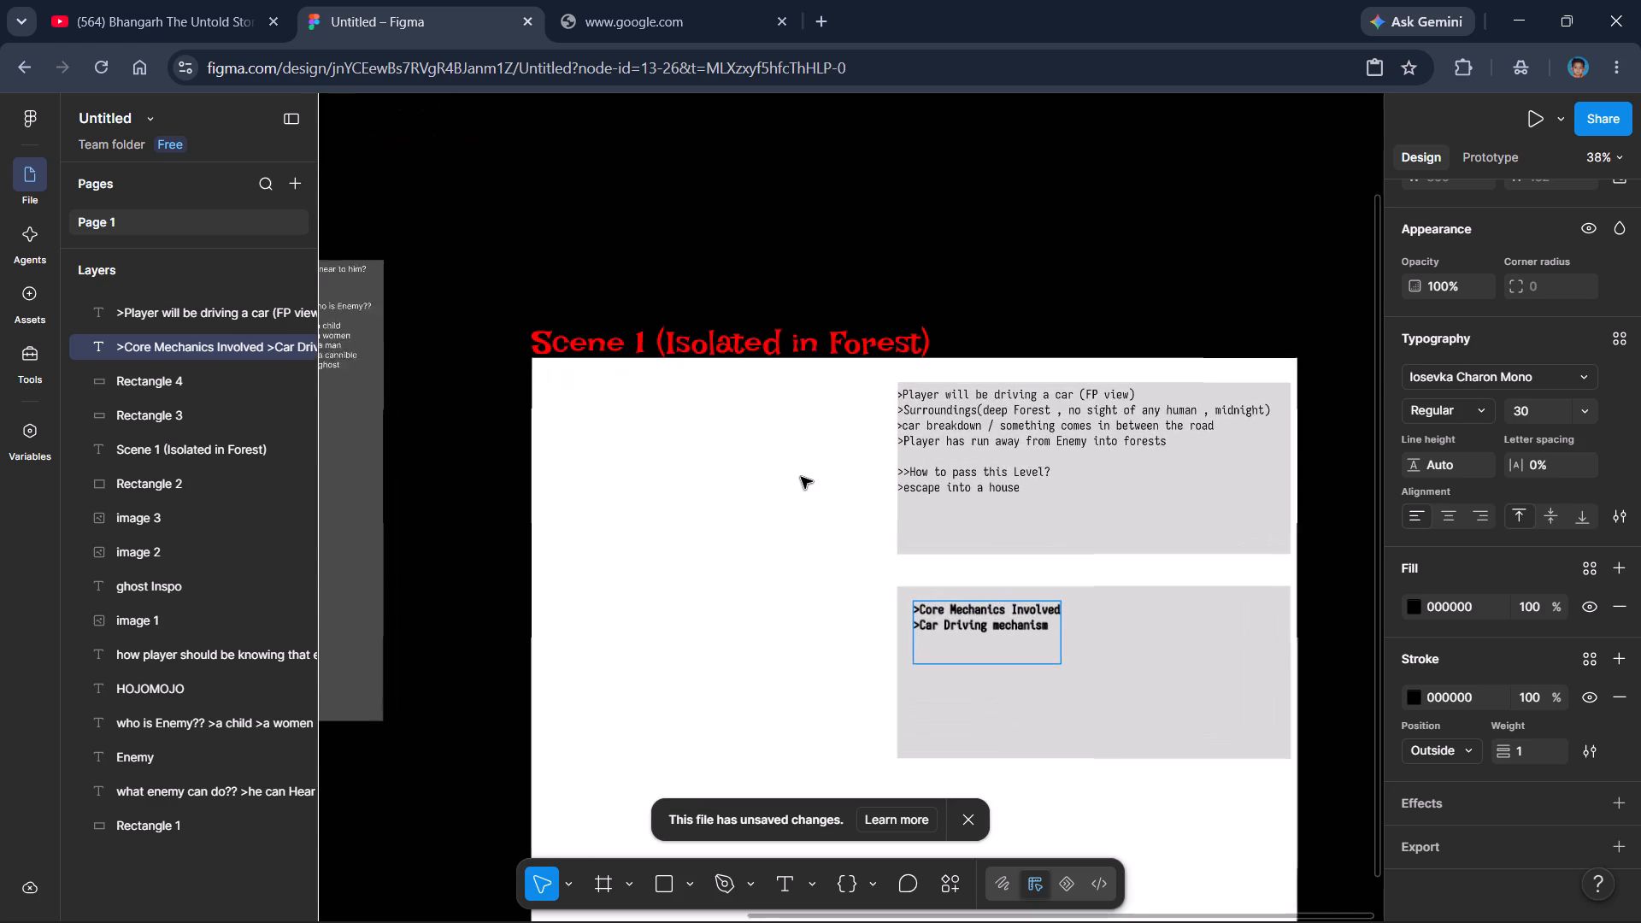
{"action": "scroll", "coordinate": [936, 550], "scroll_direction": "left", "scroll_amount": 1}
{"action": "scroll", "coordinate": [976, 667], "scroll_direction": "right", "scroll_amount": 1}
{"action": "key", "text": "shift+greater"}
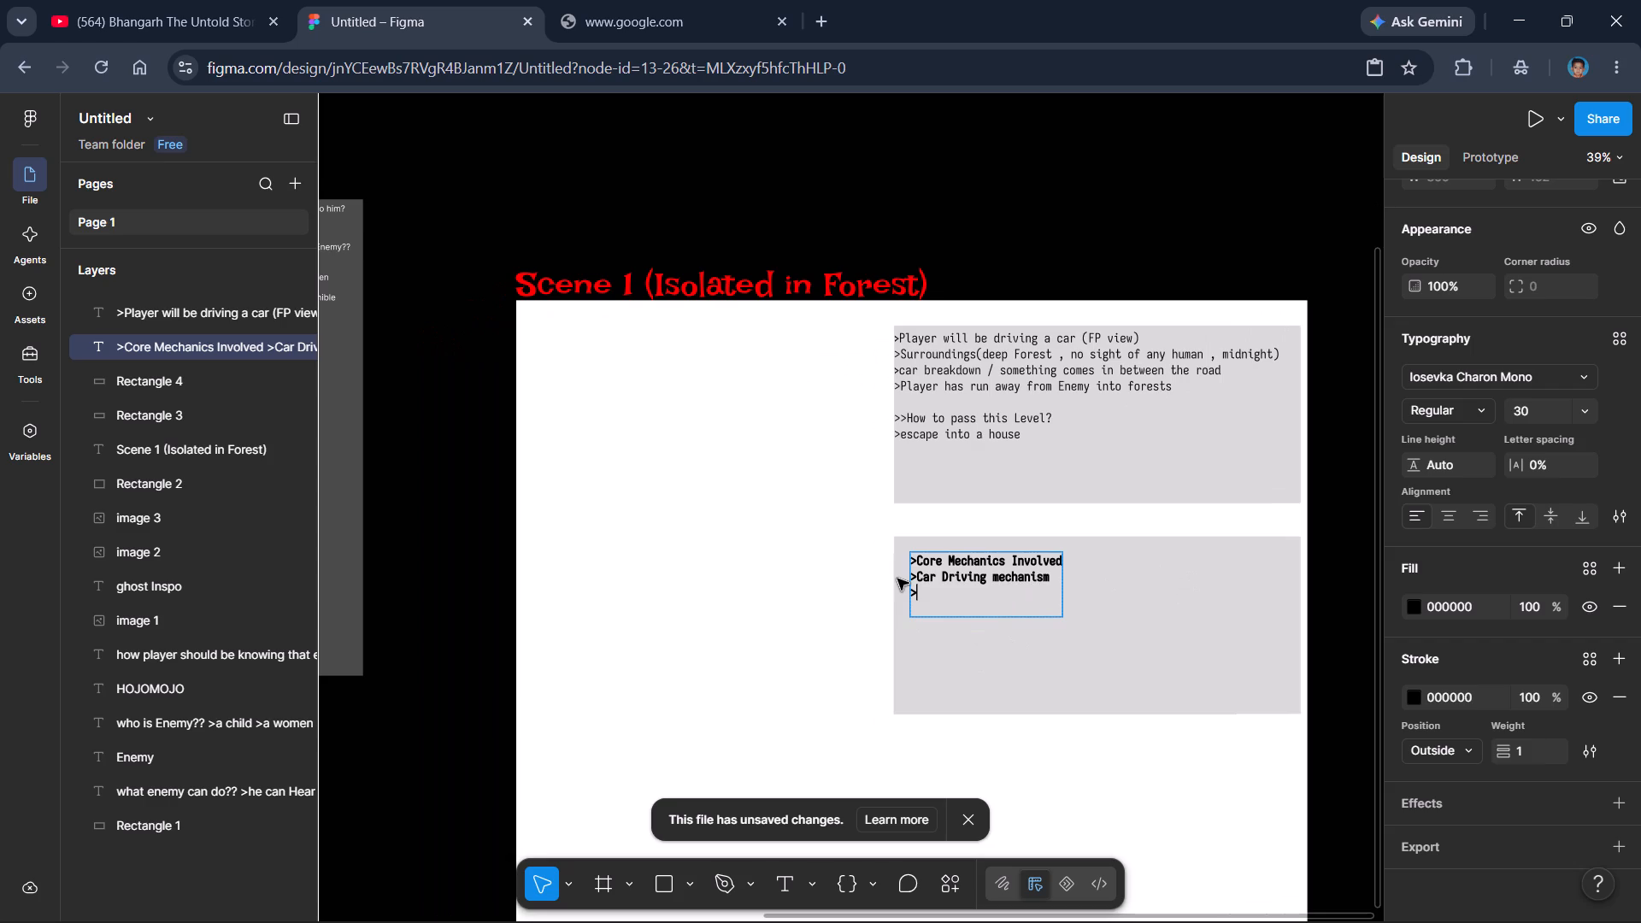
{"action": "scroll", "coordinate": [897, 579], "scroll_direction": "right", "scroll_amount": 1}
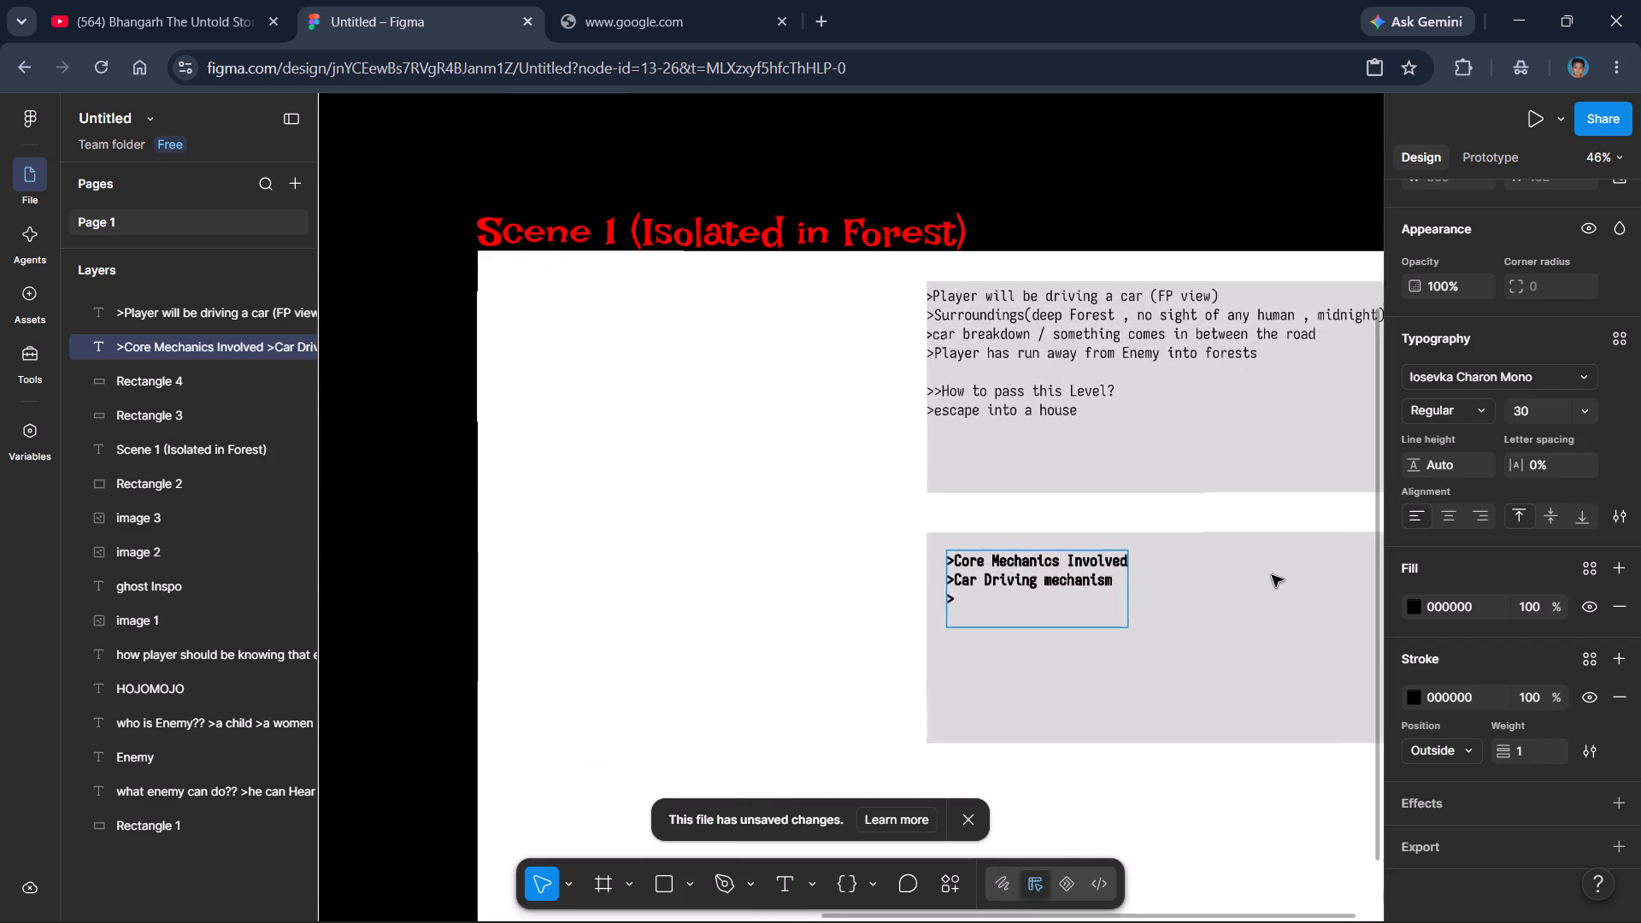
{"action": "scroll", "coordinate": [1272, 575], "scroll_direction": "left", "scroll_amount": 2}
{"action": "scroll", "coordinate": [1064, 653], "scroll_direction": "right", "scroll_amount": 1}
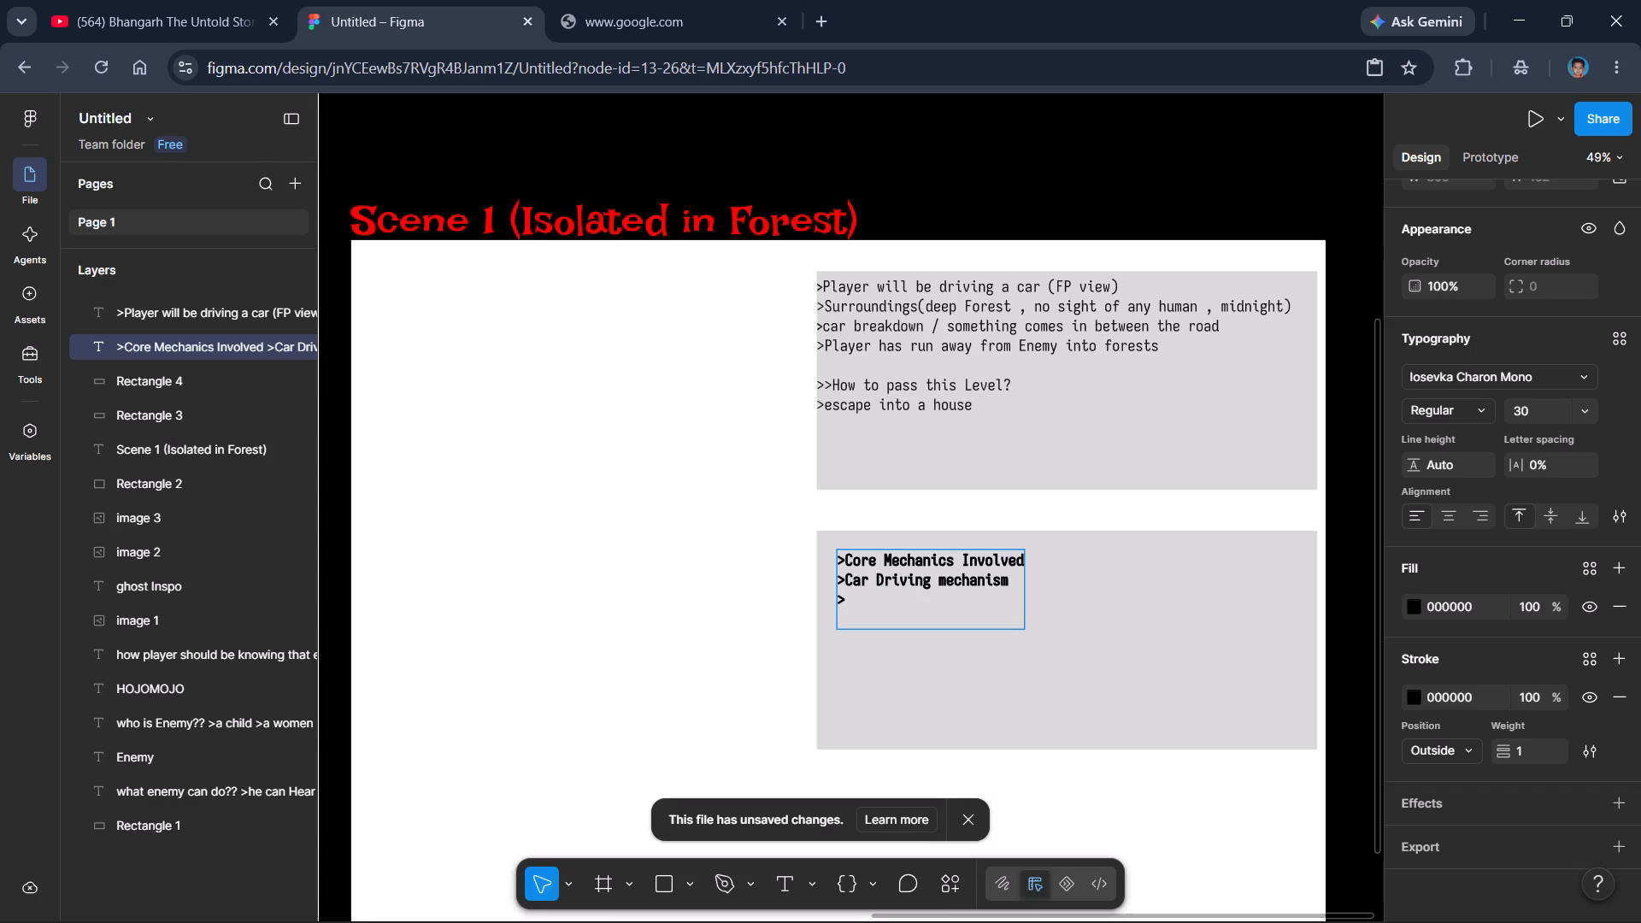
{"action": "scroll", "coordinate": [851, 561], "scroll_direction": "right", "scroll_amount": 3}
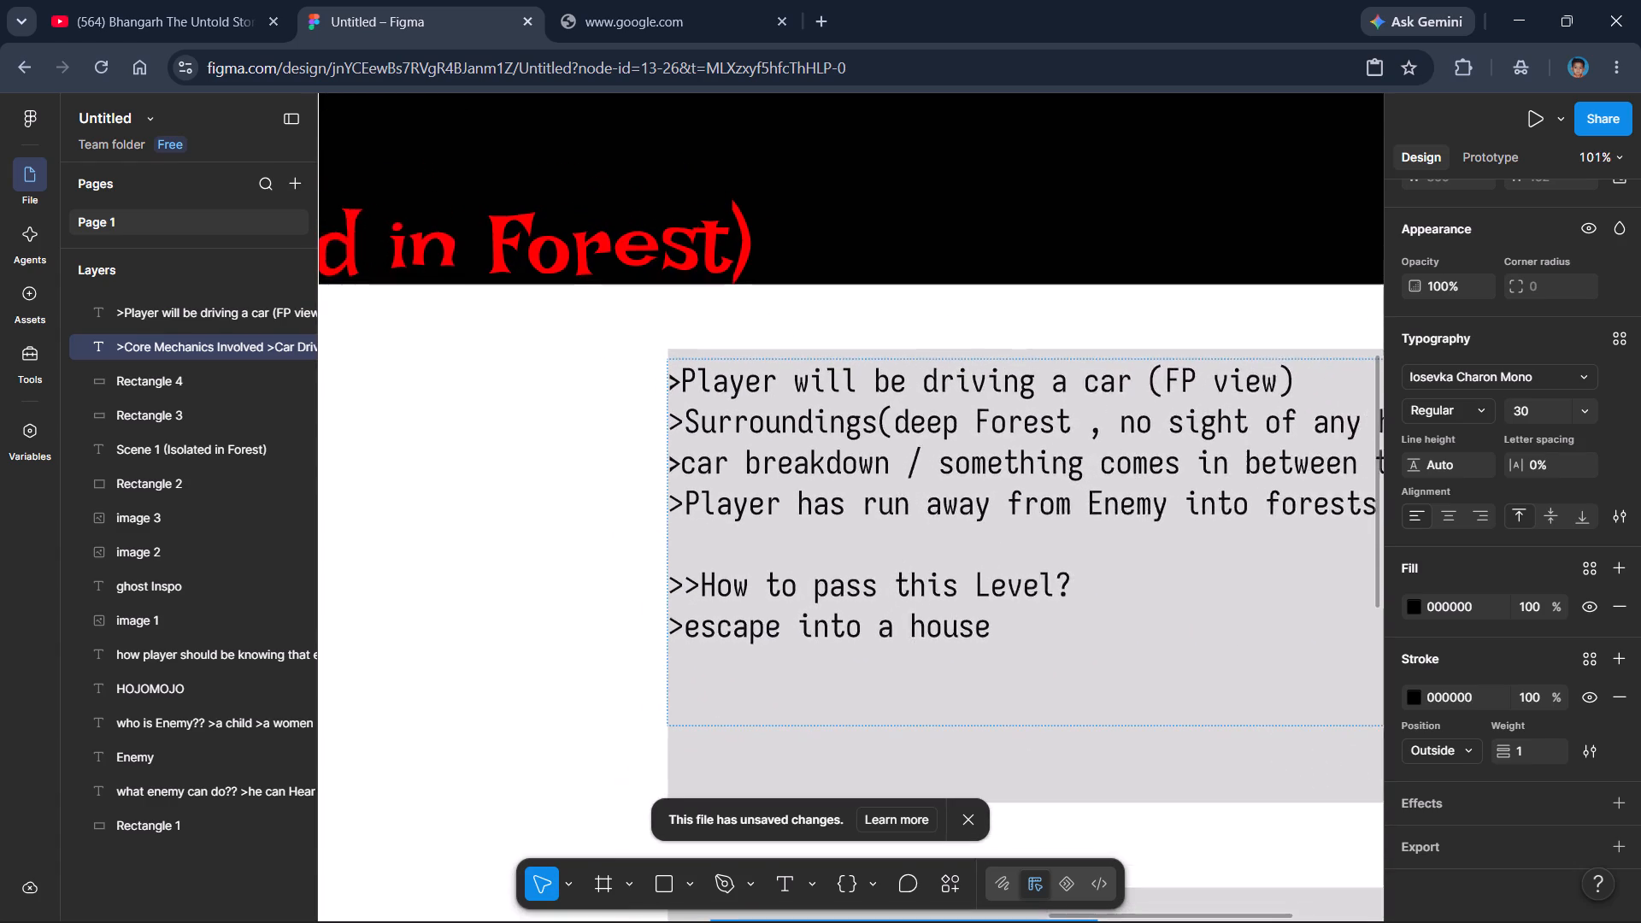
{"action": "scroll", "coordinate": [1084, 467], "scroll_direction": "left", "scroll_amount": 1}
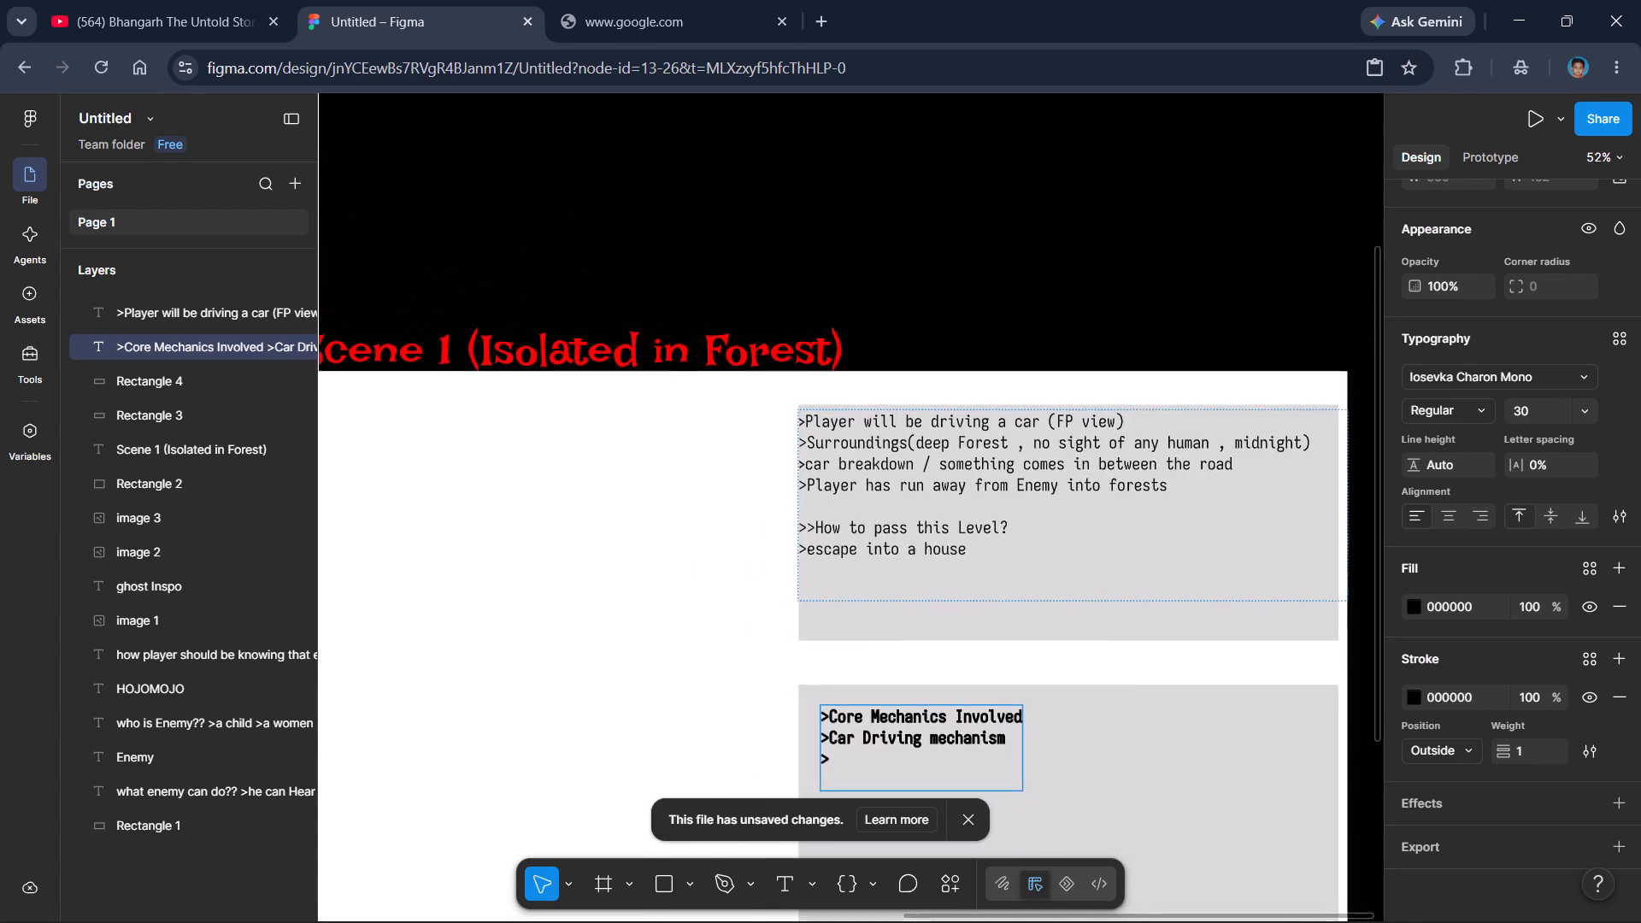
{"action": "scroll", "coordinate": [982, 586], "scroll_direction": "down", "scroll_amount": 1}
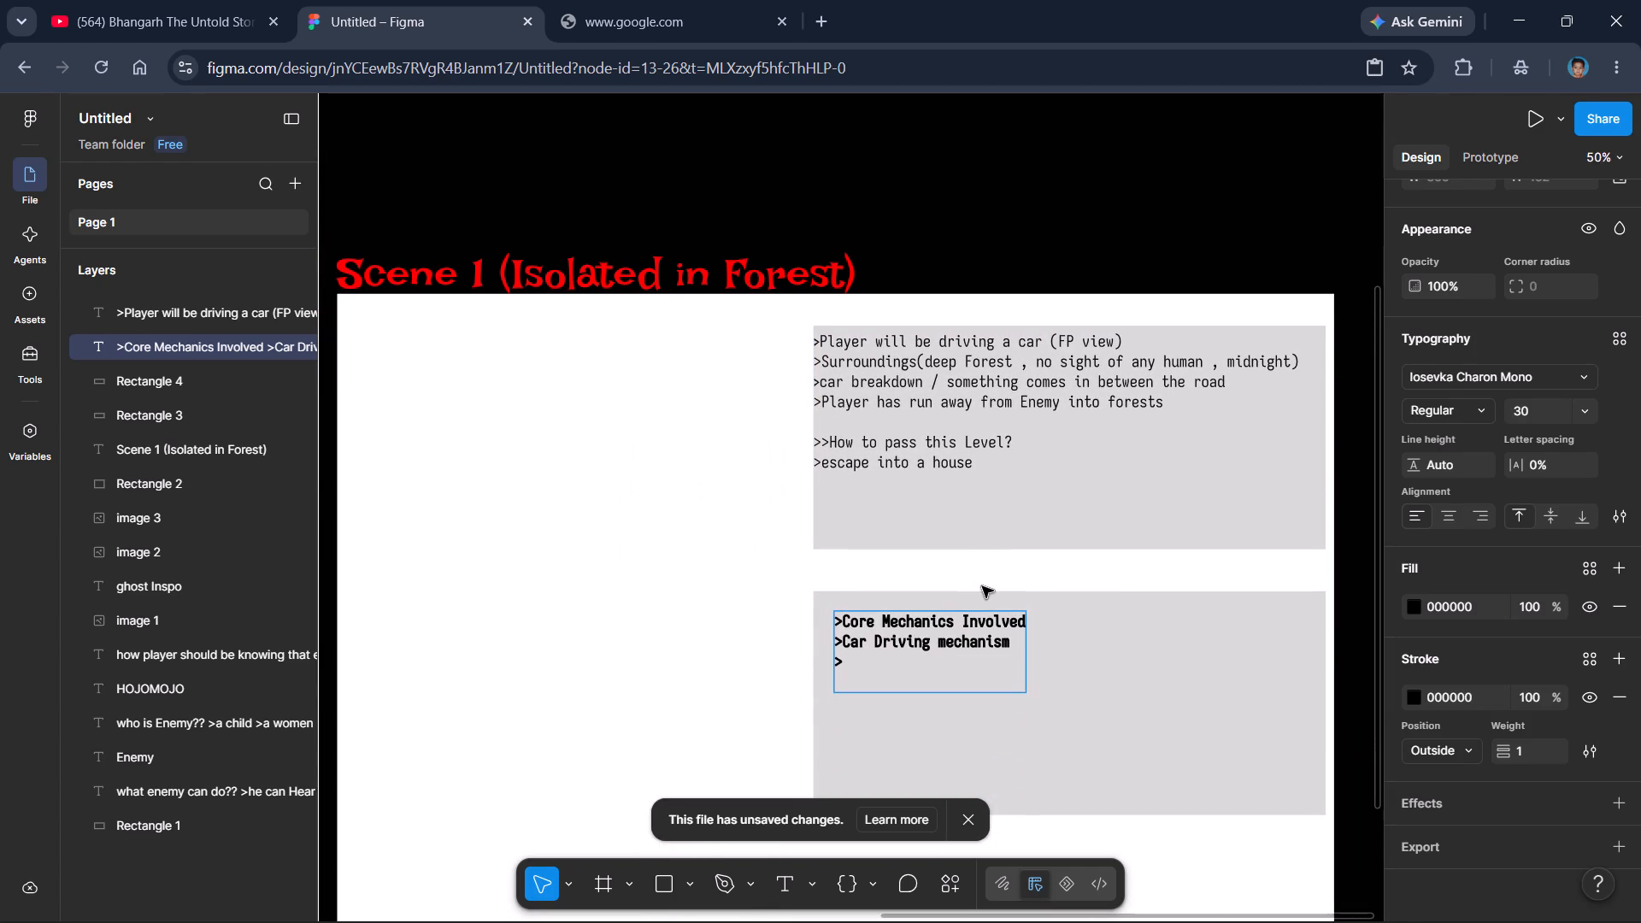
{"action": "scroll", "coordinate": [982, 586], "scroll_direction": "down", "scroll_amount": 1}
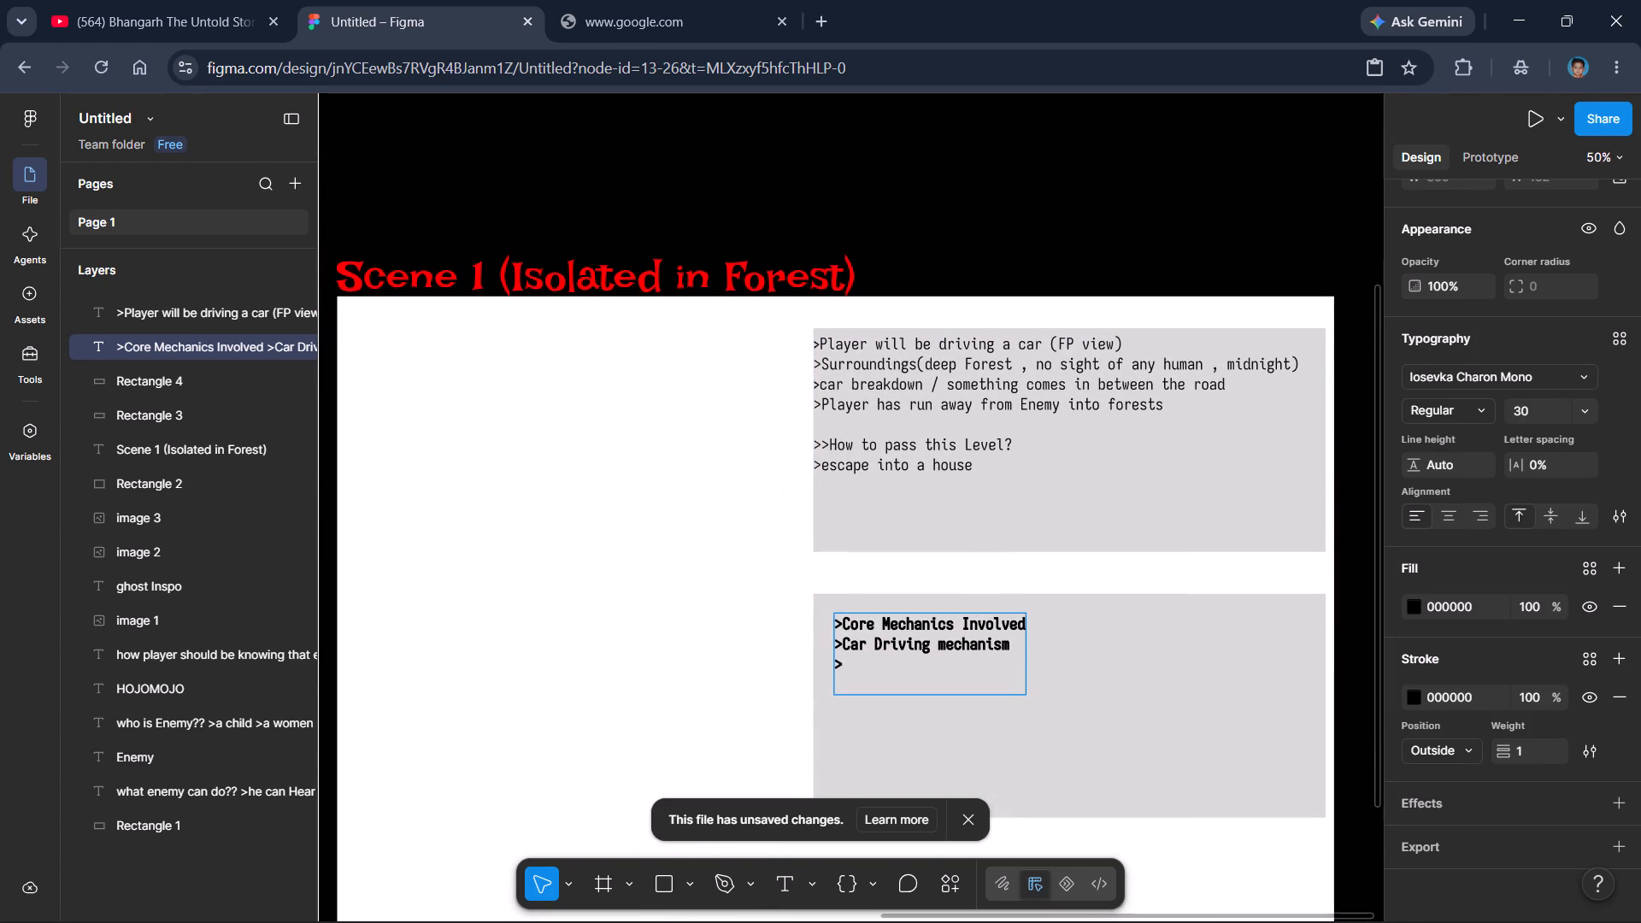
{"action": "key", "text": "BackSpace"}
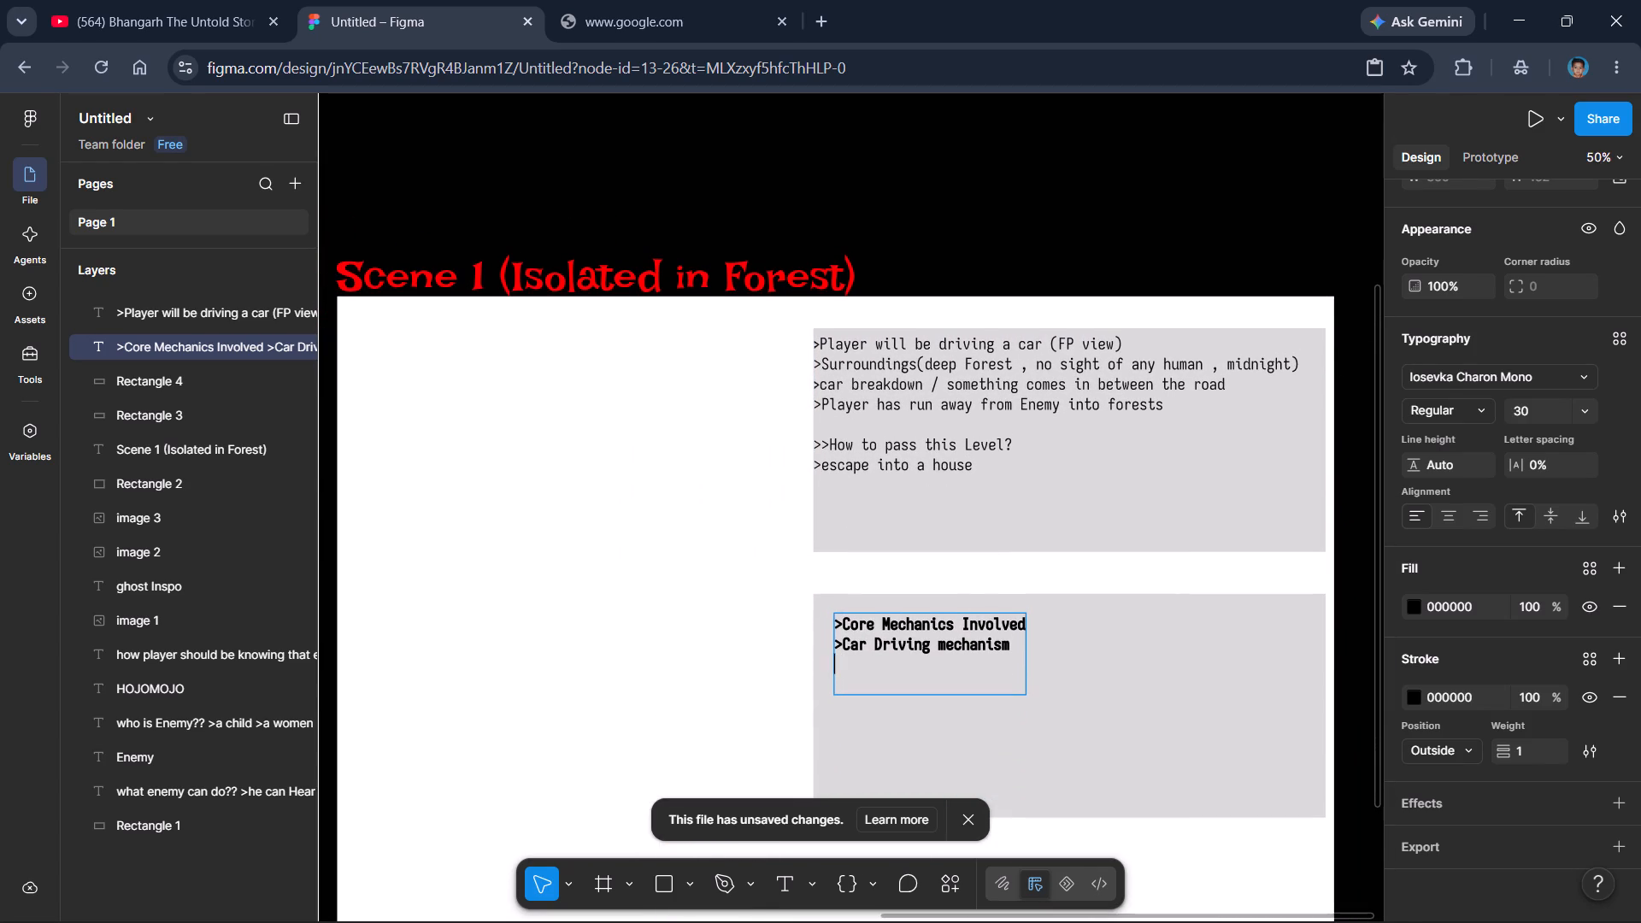
Start an indented line beneath ">Car Driving mechanism" with ">player can".
{"action": "key", "text": "space"}
{"action": "key", "text": "space"}
{"action": "type", "text": ">"}
{"action": "key", "text": "space"}
{"action": "key", "text": "BackSpace"}
{"action": "type", "text": "player can"}
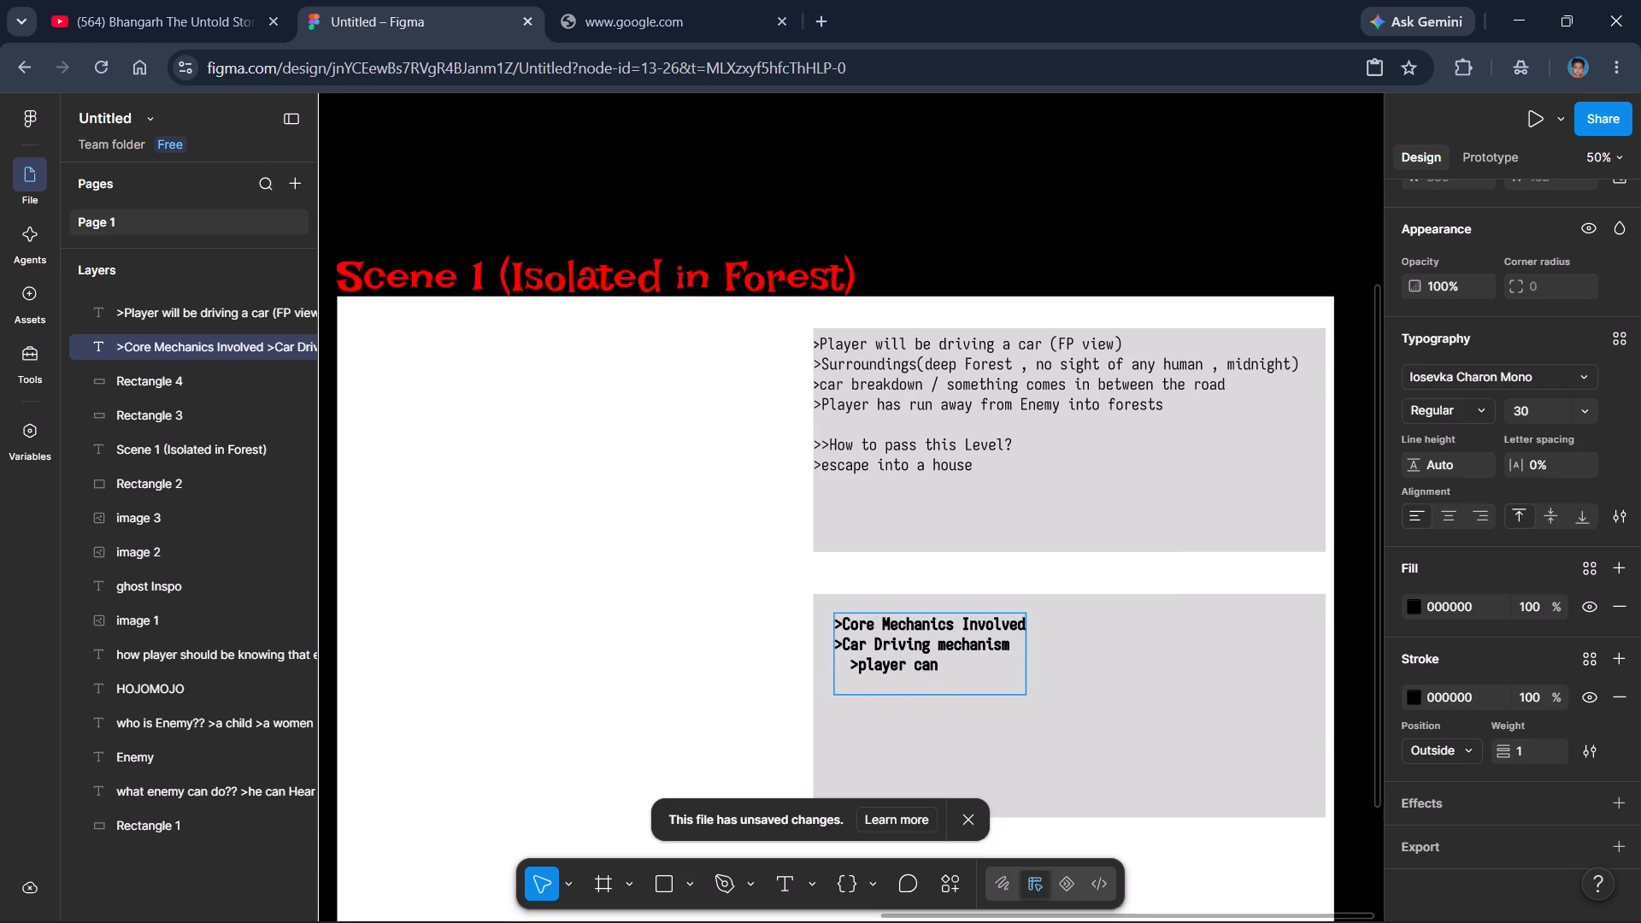
{"action": "key", "text": "space"}
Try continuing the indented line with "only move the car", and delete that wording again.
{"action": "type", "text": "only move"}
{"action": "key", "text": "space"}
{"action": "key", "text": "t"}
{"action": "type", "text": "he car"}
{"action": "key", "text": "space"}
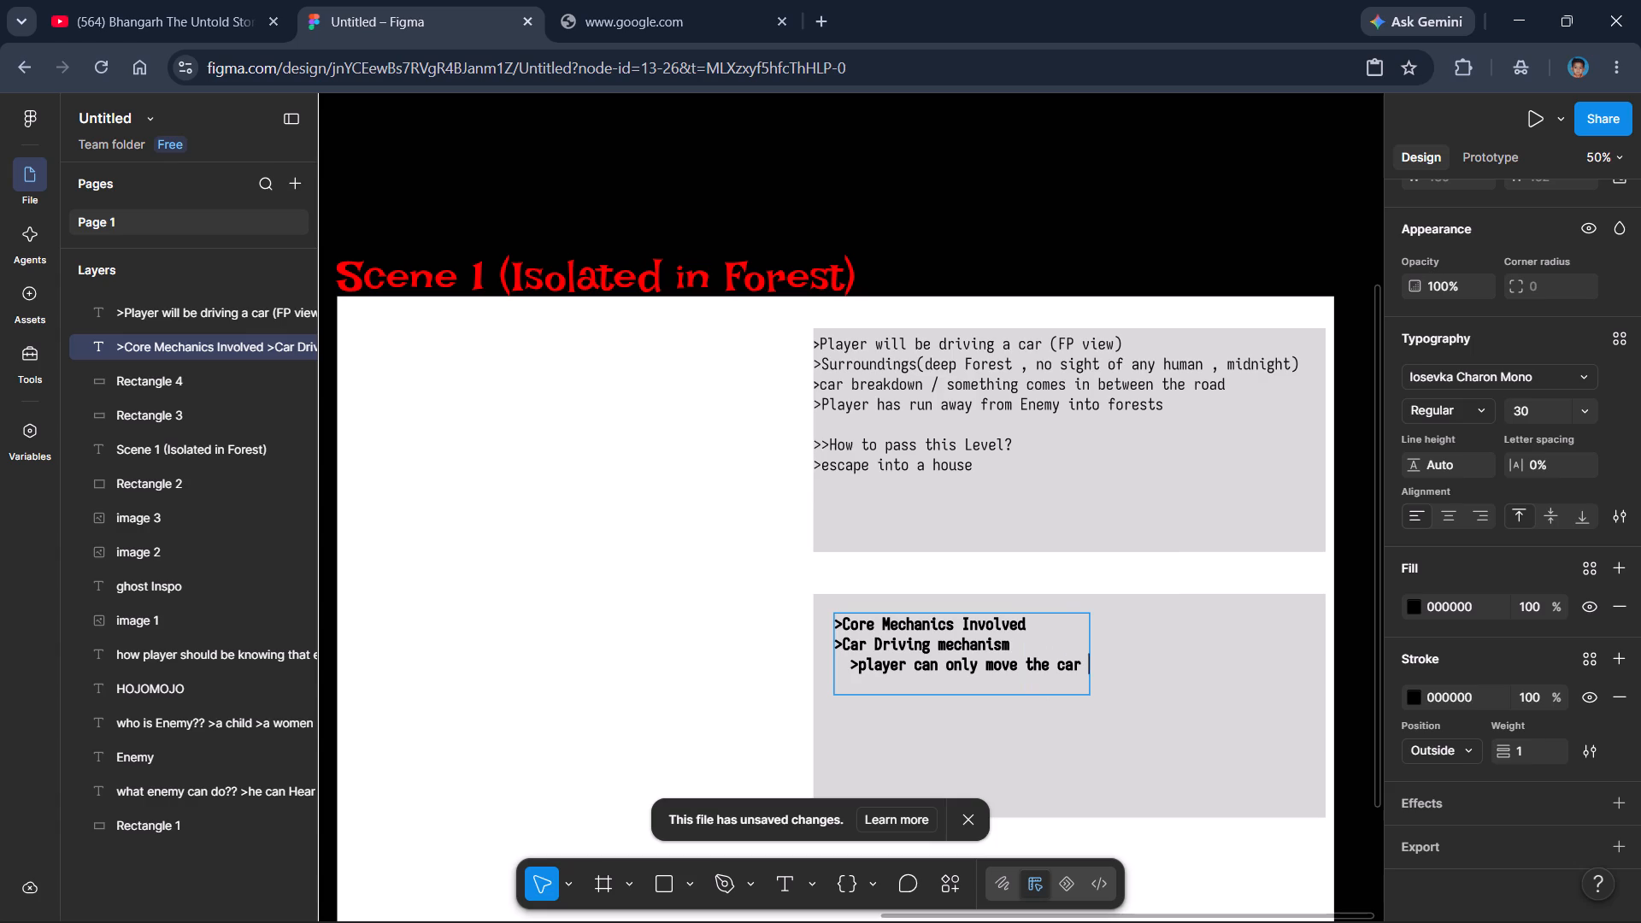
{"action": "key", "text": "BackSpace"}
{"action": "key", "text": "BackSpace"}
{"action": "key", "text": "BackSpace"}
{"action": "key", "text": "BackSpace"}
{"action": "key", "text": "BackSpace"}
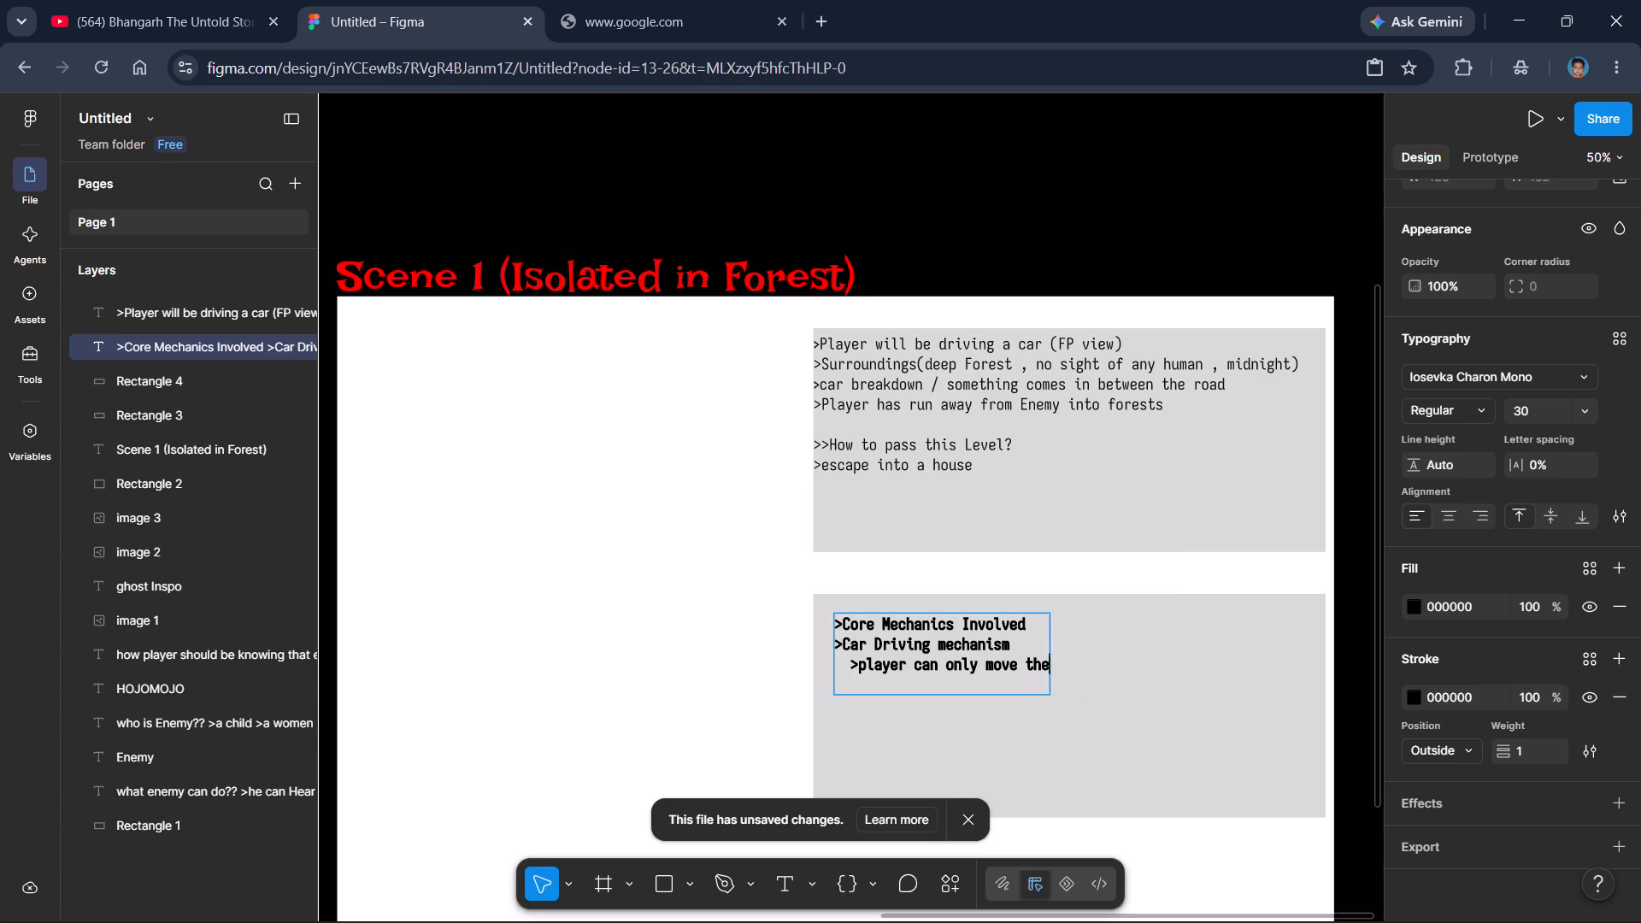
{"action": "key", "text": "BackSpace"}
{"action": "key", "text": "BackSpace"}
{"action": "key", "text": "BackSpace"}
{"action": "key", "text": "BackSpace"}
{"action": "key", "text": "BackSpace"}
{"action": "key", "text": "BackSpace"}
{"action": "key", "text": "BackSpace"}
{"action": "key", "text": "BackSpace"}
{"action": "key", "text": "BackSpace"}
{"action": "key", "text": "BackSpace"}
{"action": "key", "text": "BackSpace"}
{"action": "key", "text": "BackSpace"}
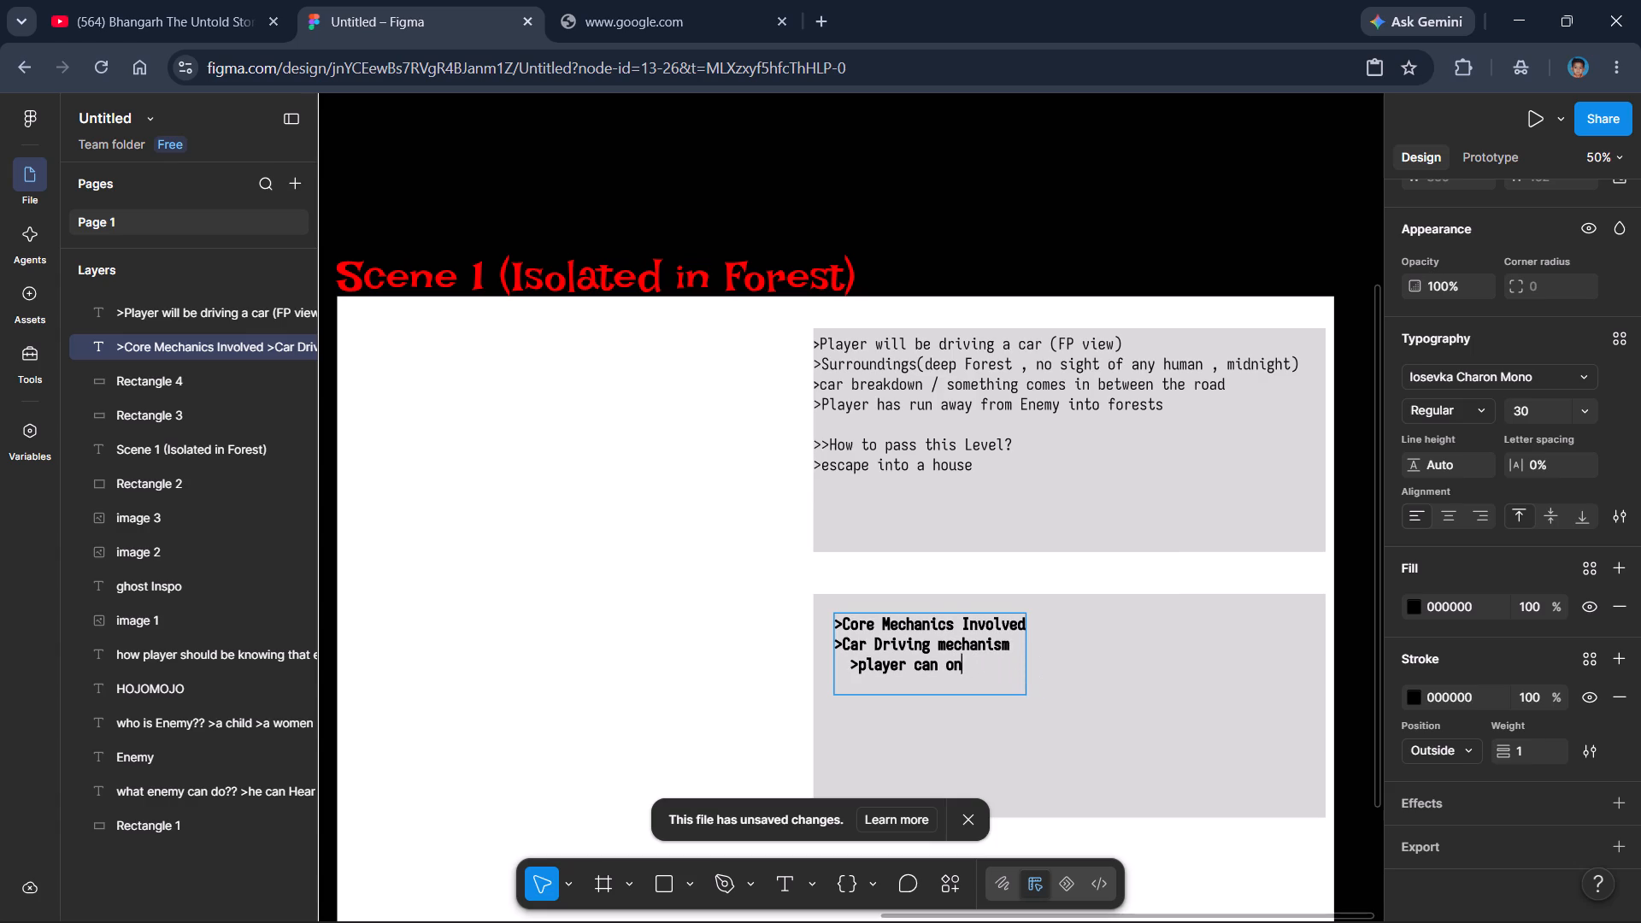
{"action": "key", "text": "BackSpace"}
Complete the indented line so it reads ">player can only control the steering wheel".
{"action": "type", "text": "onl"}
{"action": "type", "text": "y contol"}
{"action": "key", "text": "BackSpace"}
{"action": "key", "text": "BackSpace"}
{"action": "type", "text": "ro."}
{"action": "key", "text": "BackSpace"}
{"action": "key", "text": "space"}
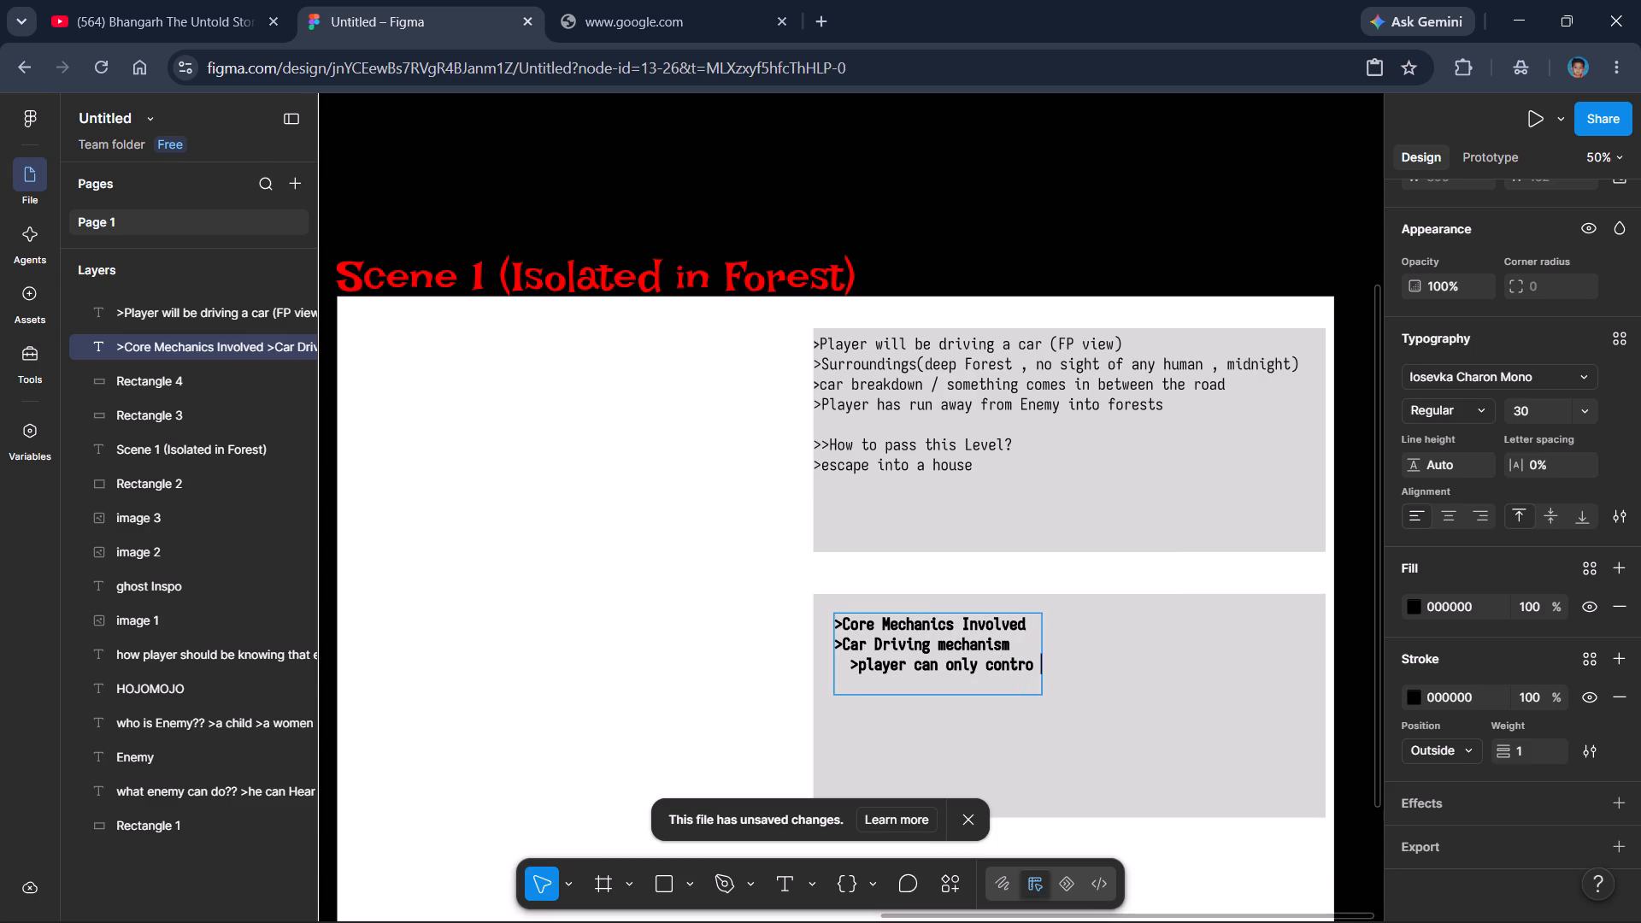
{"action": "key", "text": "BackSpace"}
{"action": "type", "text": "l"}
{"action": "key", "text": "space"}
{"action": "type", "text": "the"}
{"action": "key", "text": "space"}
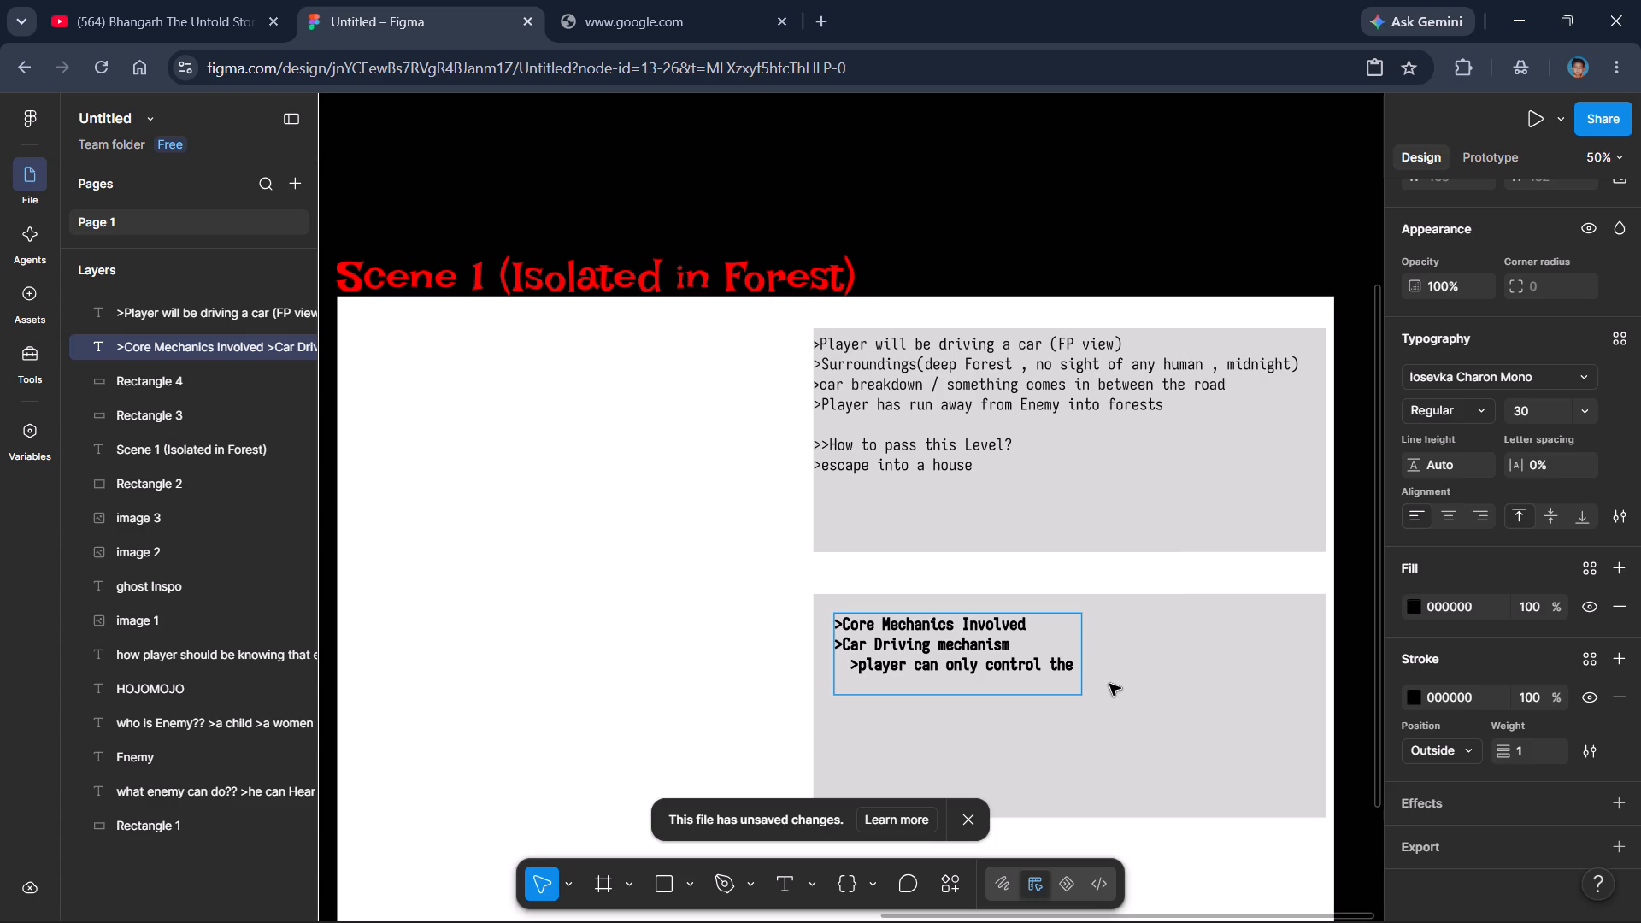
{"action": "type", "text": "steering wheel"}
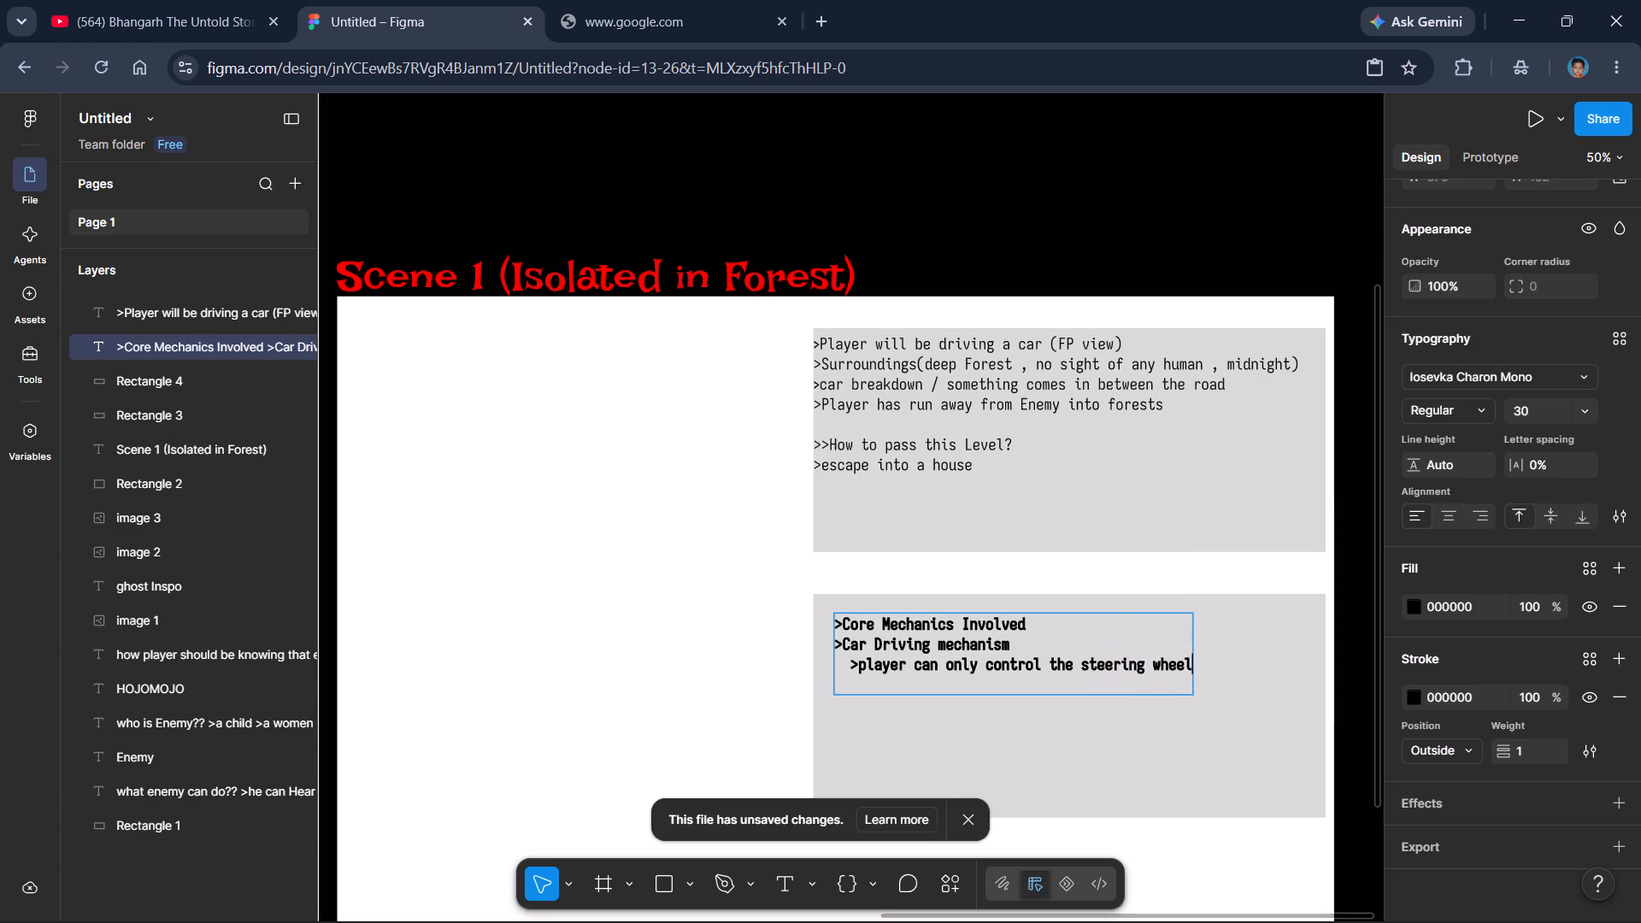
{"action": "key", "text": "space"}
Add a second indented line ">Horn" below the steering wheel line and finish editing the Core Mechanics text.
{"action": "key", "text": "shift+Return"}
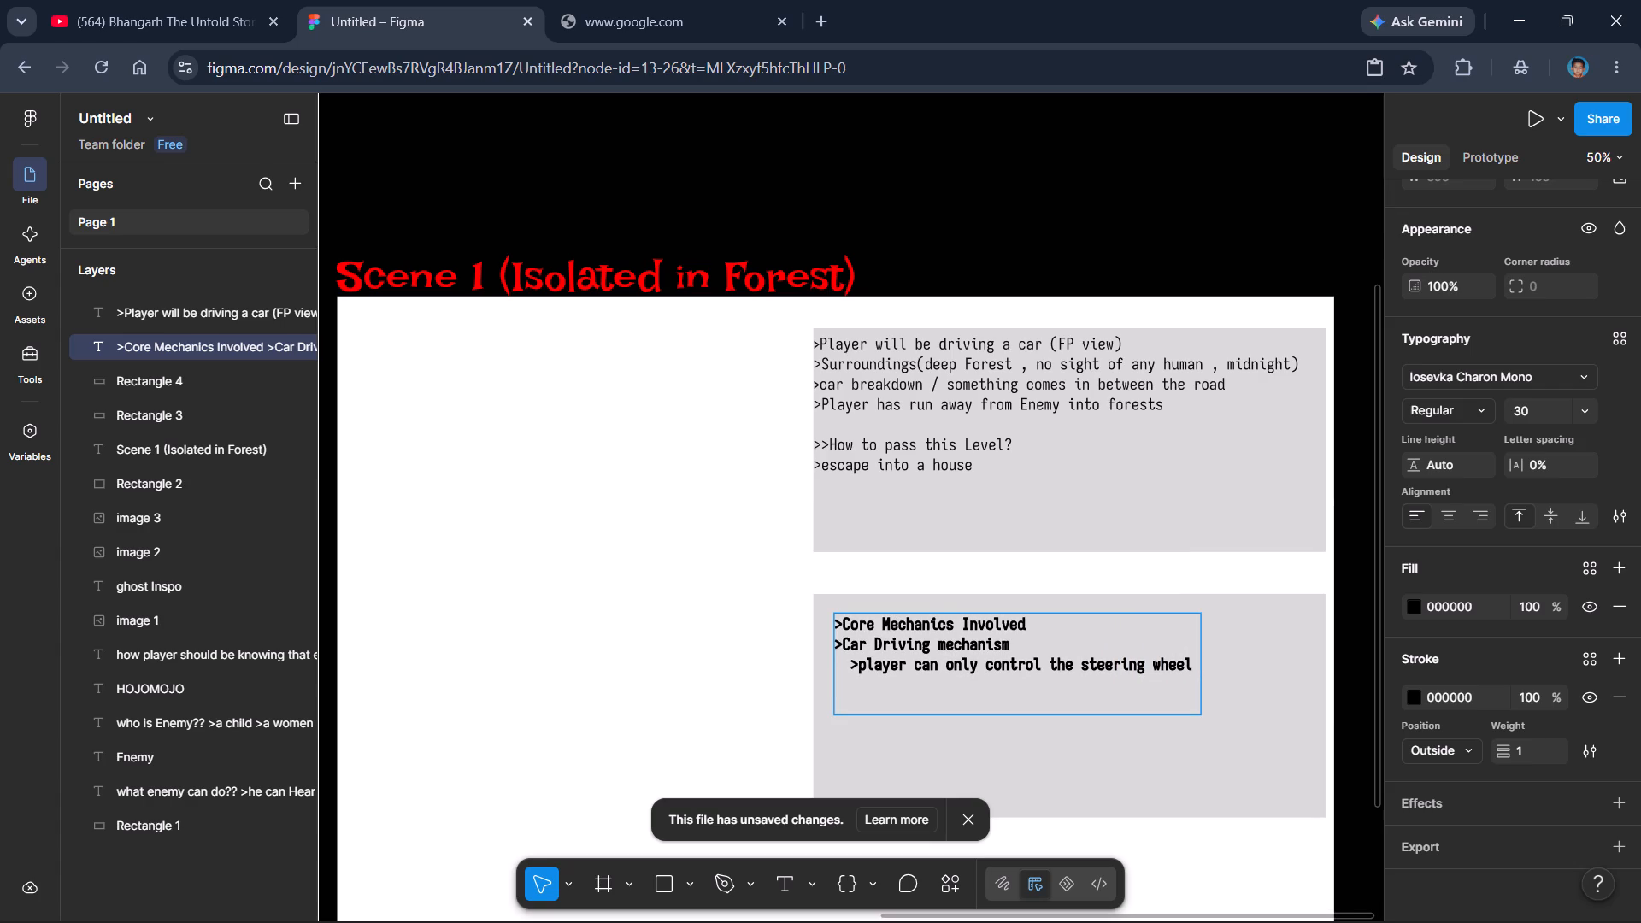
{"action": "key", "text": "space"}
{"action": "key", "text": "space"}
{"action": "key", "text": "shift+greater"}
{"action": "type", "text": "Horn"}
{"action": "key", "text": "Return"}
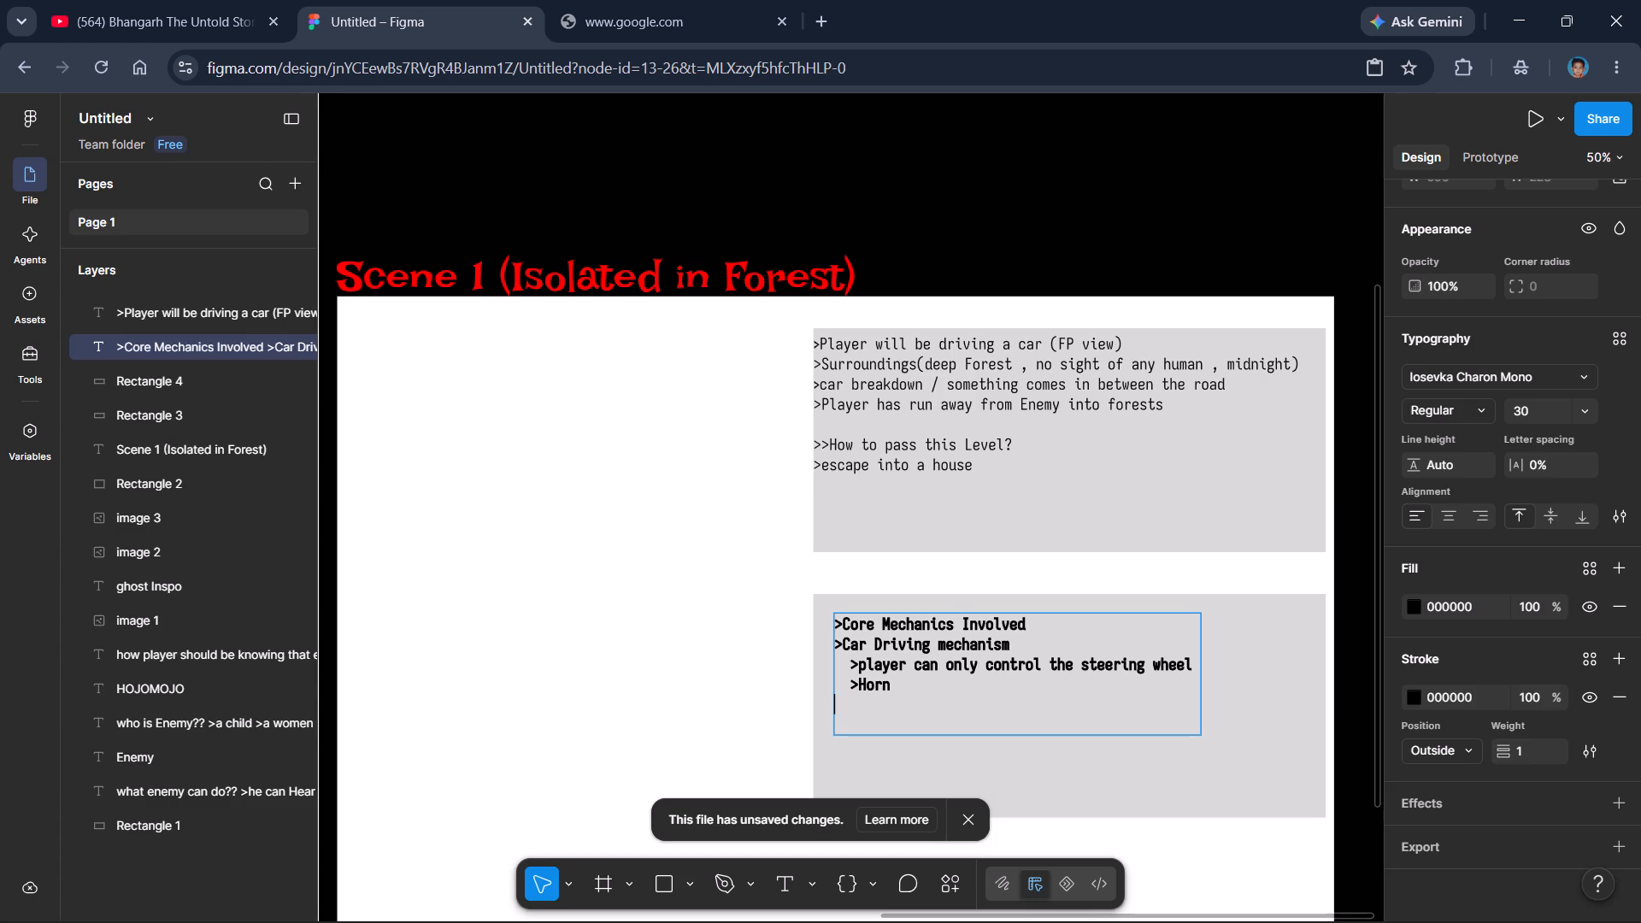
{"action": "left_click", "coordinate": [691, 651]}
{"action": "left_click", "coordinate": [765, 708]}
Examine the Scene 1 section and the Enemy section's images and notes, and how the two are laid out on the canvas.
{"action": "scroll", "coordinate": [765, 708], "scroll_direction": "right", "scroll_amount": 2}
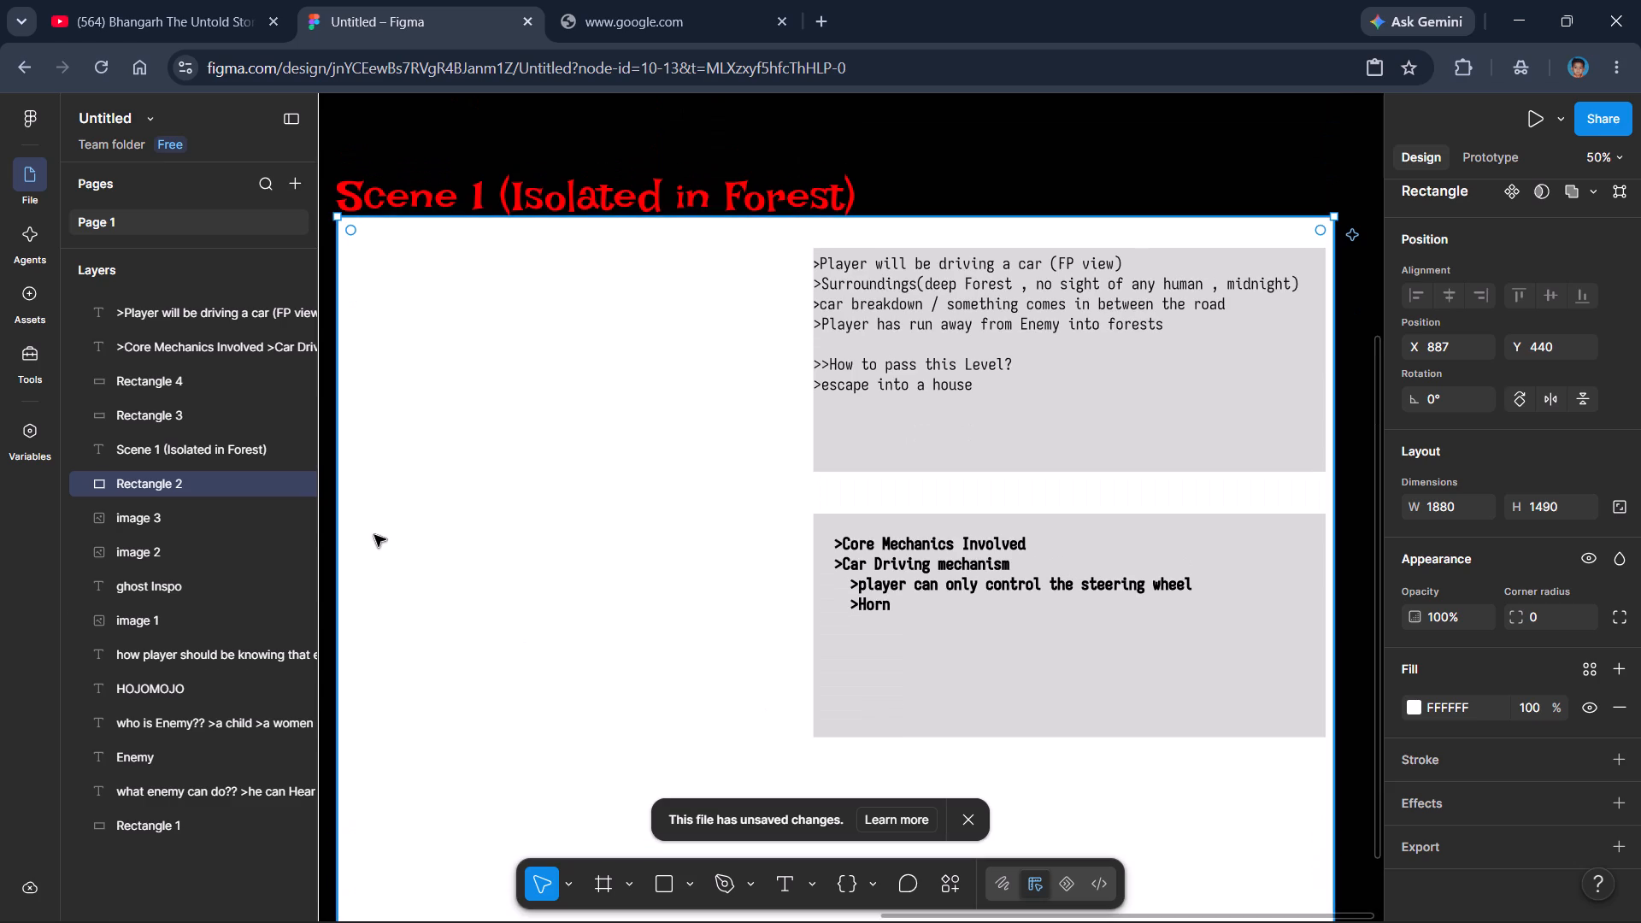
{"action": "scroll", "coordinate": [1097, 693], "scroll_direction": "up", "scroll_amount": 1}
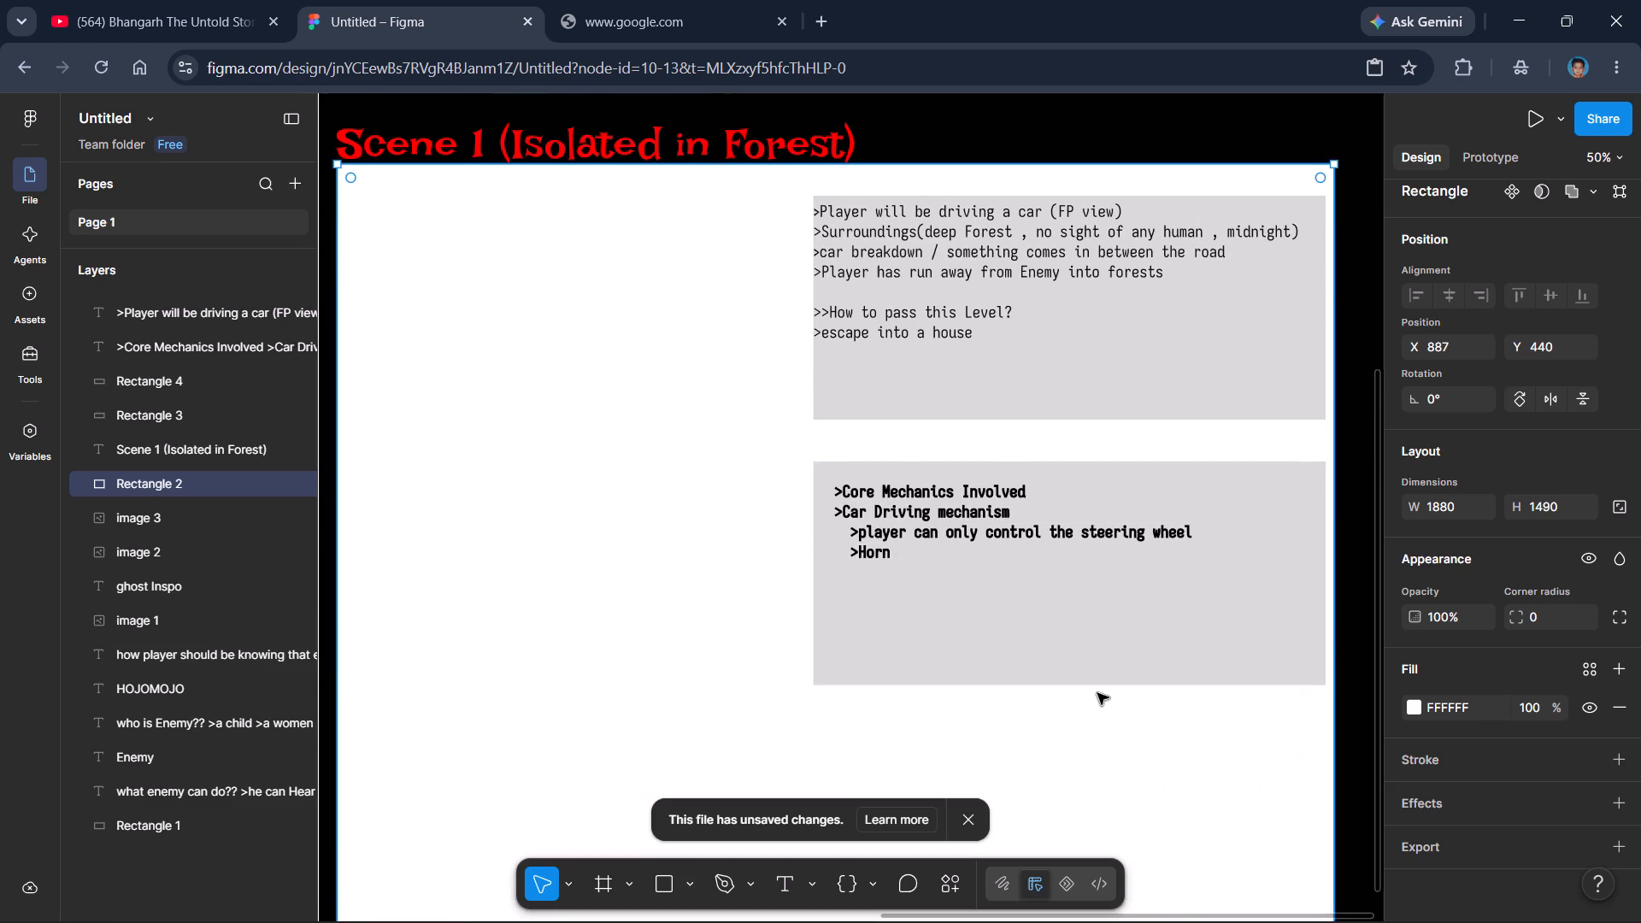
{"action": "scroll", "coordinate": [705, 499], "scroll_direction": "right", "scroll_amount": 2}
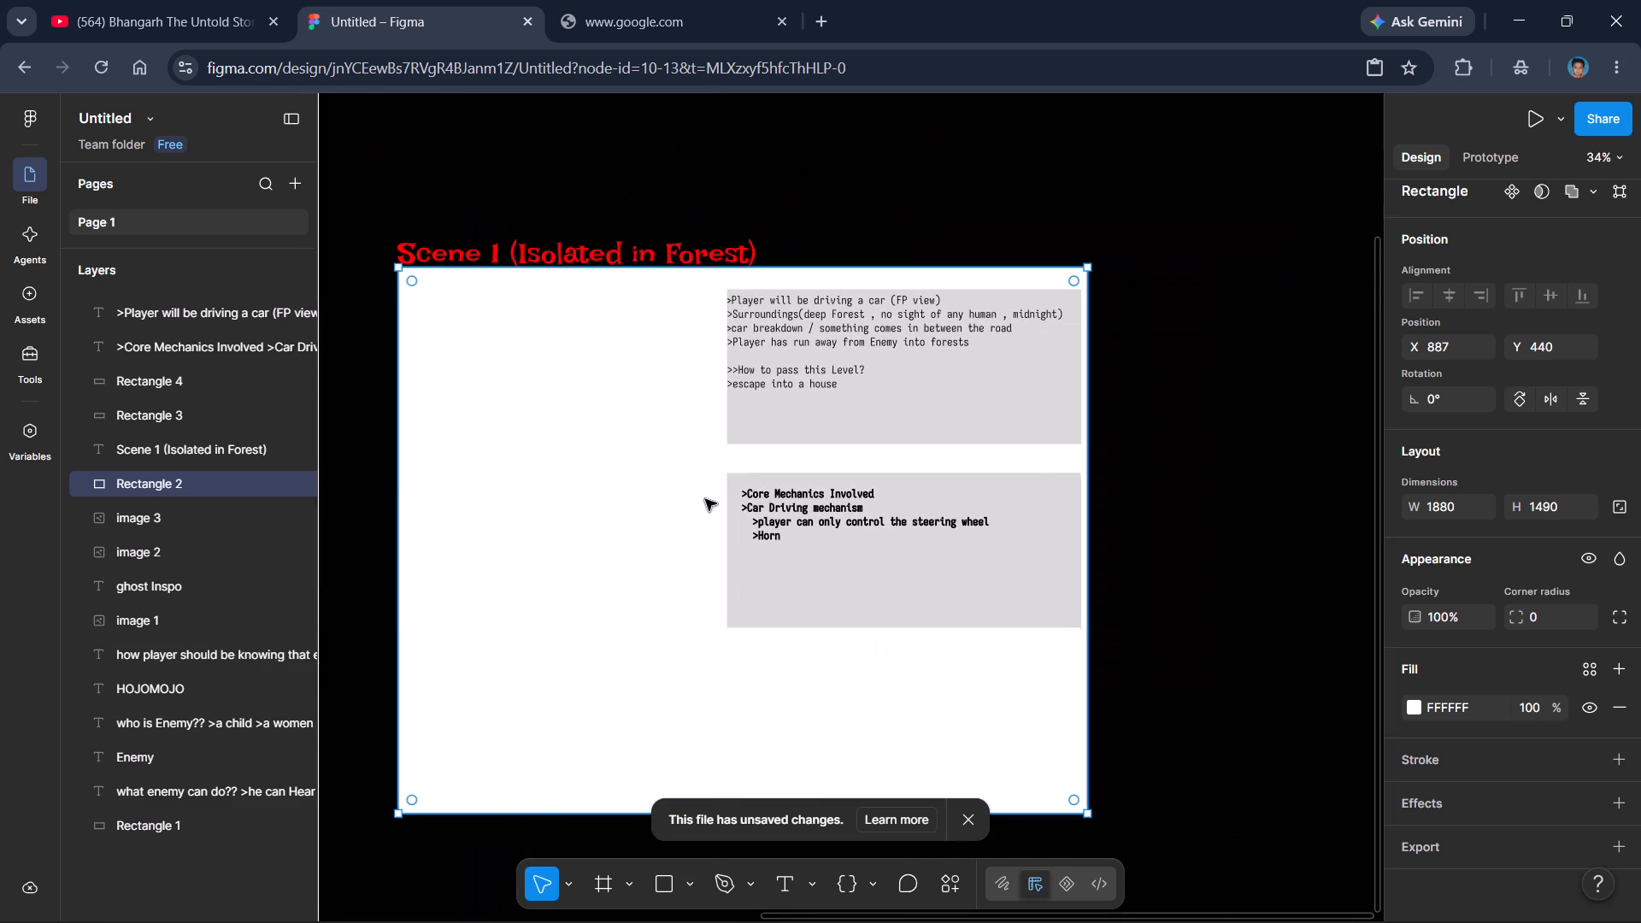
{"action": "scroll", "coordinate": [705, 499], "scroll_direction": "right", "scroll_amount": 1}
{"action": "scroll", "coordinate": [705, 499], "scroll_direction": "left", "scroll_amount": 2}
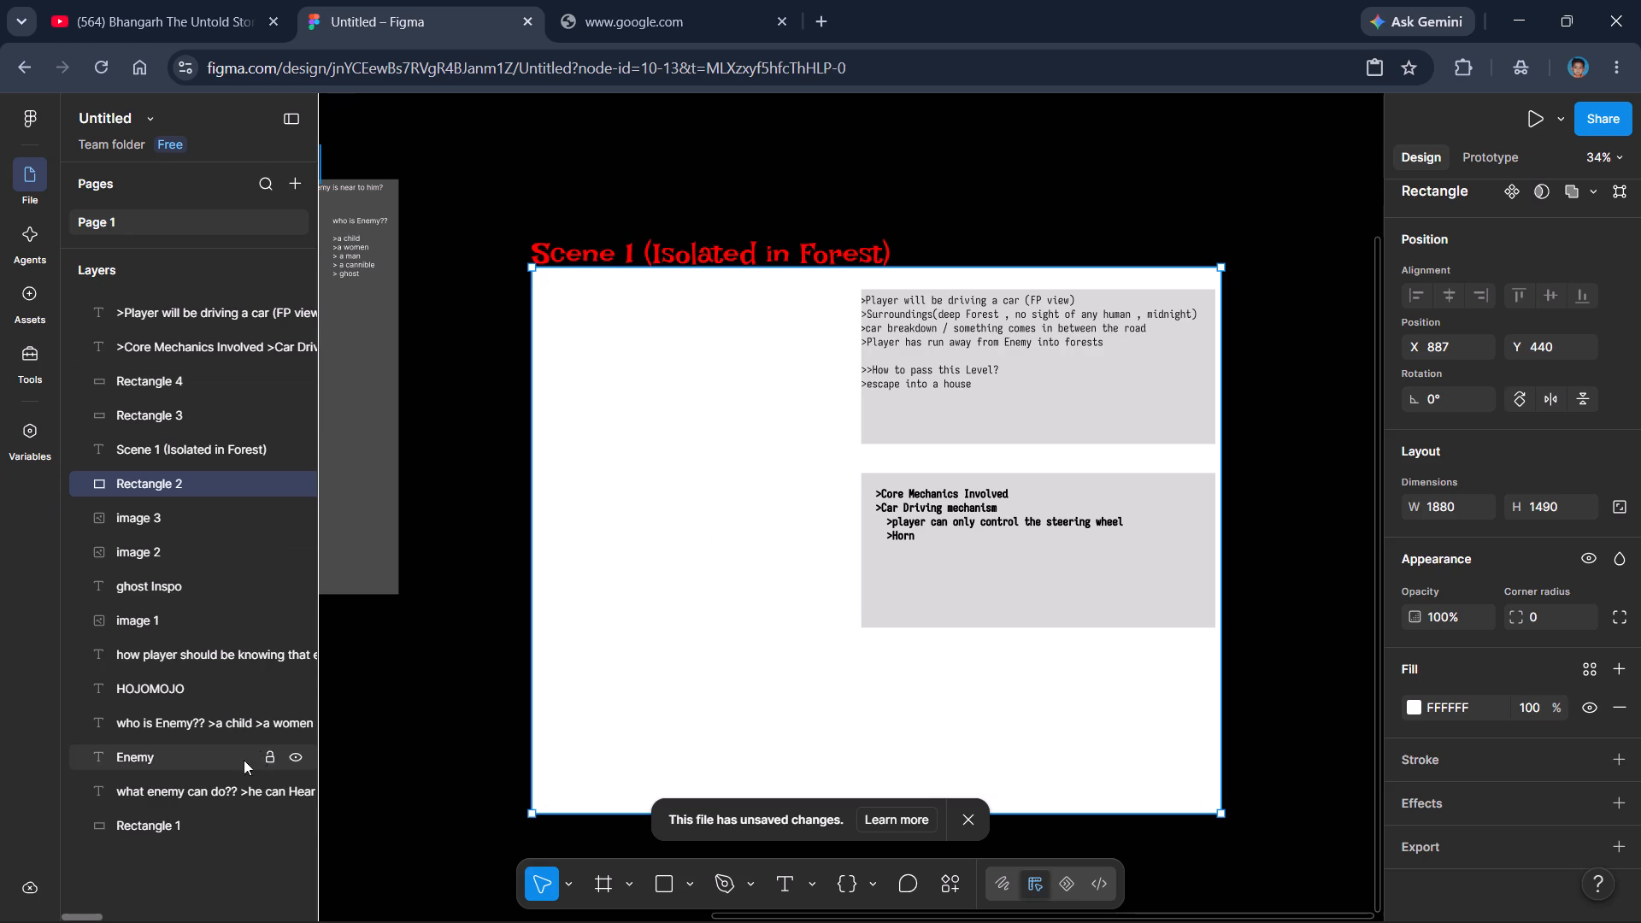
{"action": "scroll", "coordinate": [210, 801], "scroll_direction": "down", "scroll_amount": 1}
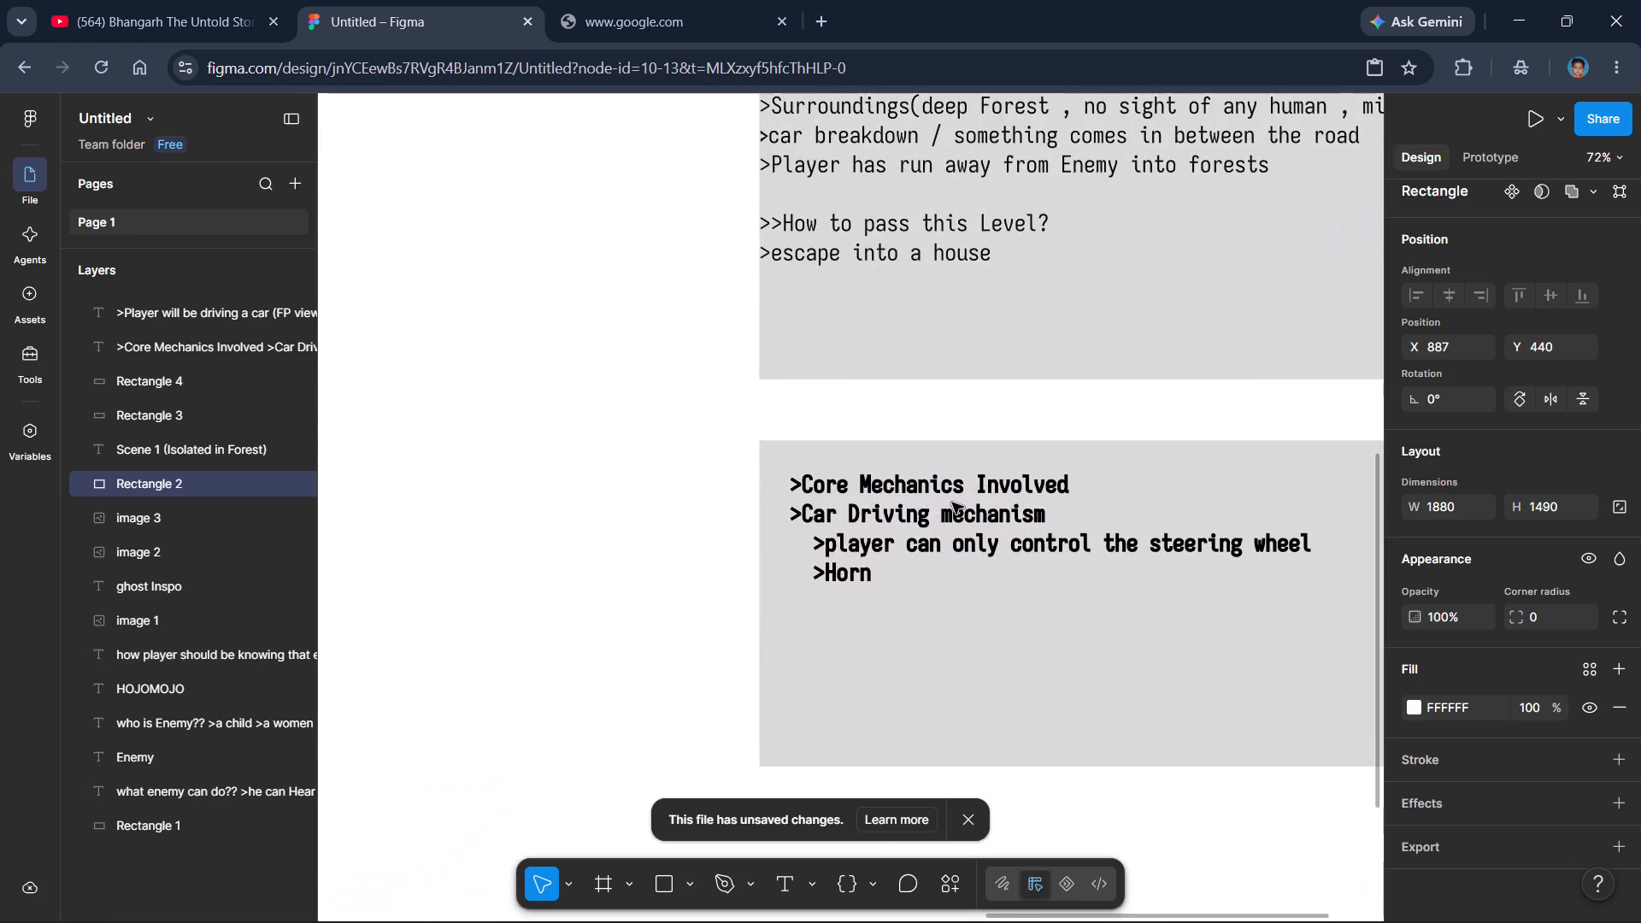
{"action": "scroll", "coordinate": [952, 503], "scroll_direction": "left", "scroll_amount": 1}
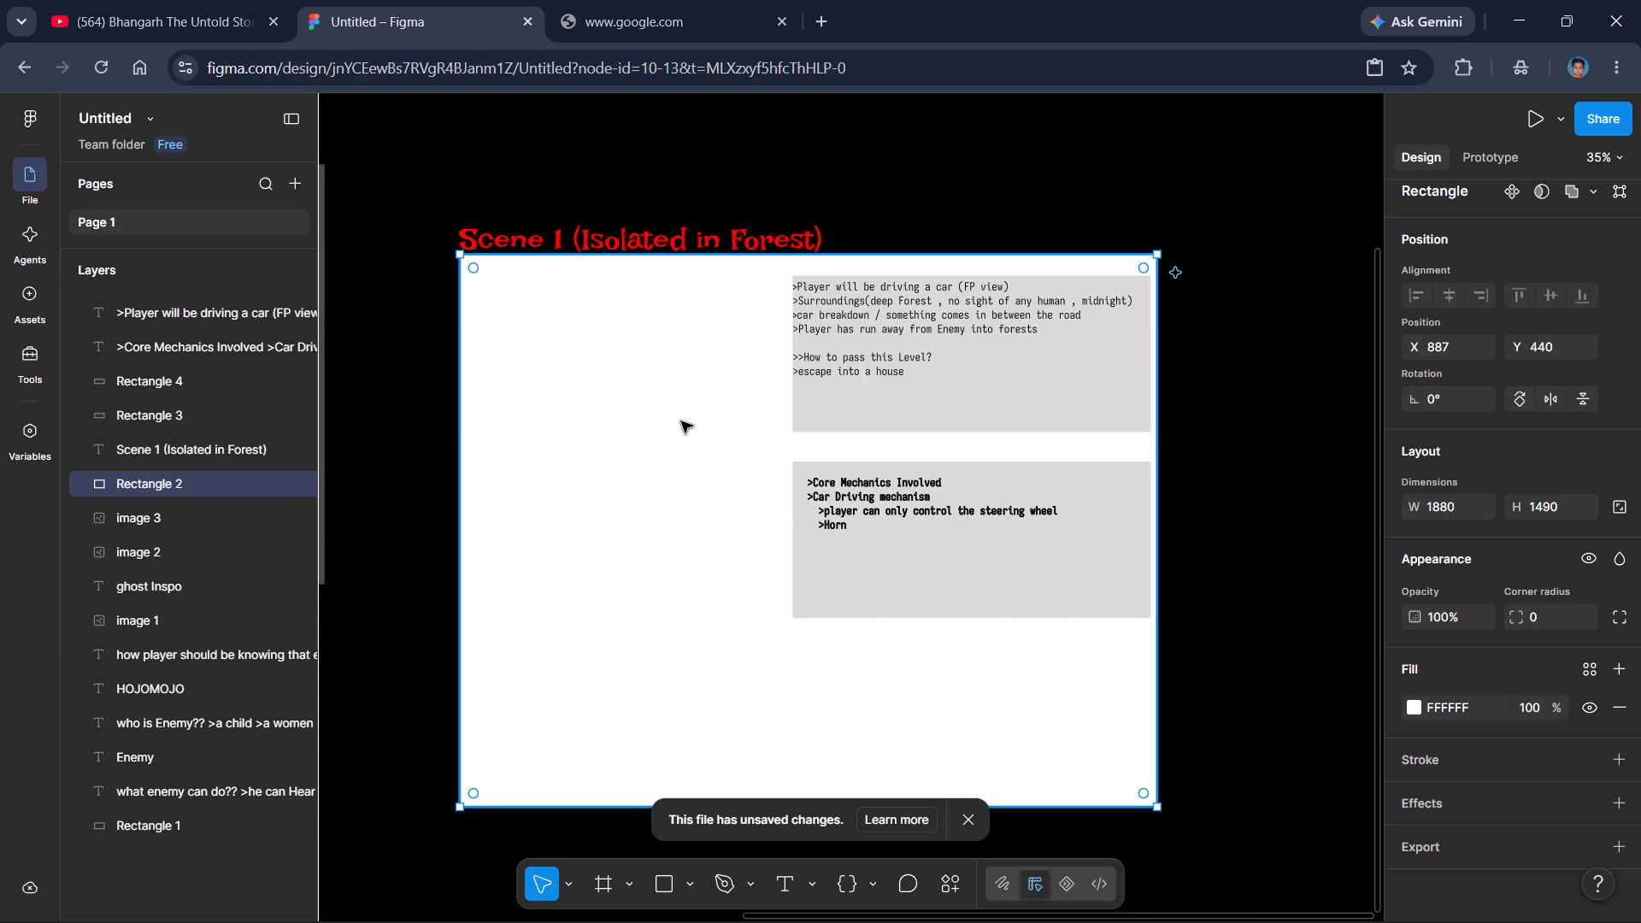
{"action": "scroll", "coordinate": [657, 404], "scroll_direction": "right", "scroll_amount": 5}
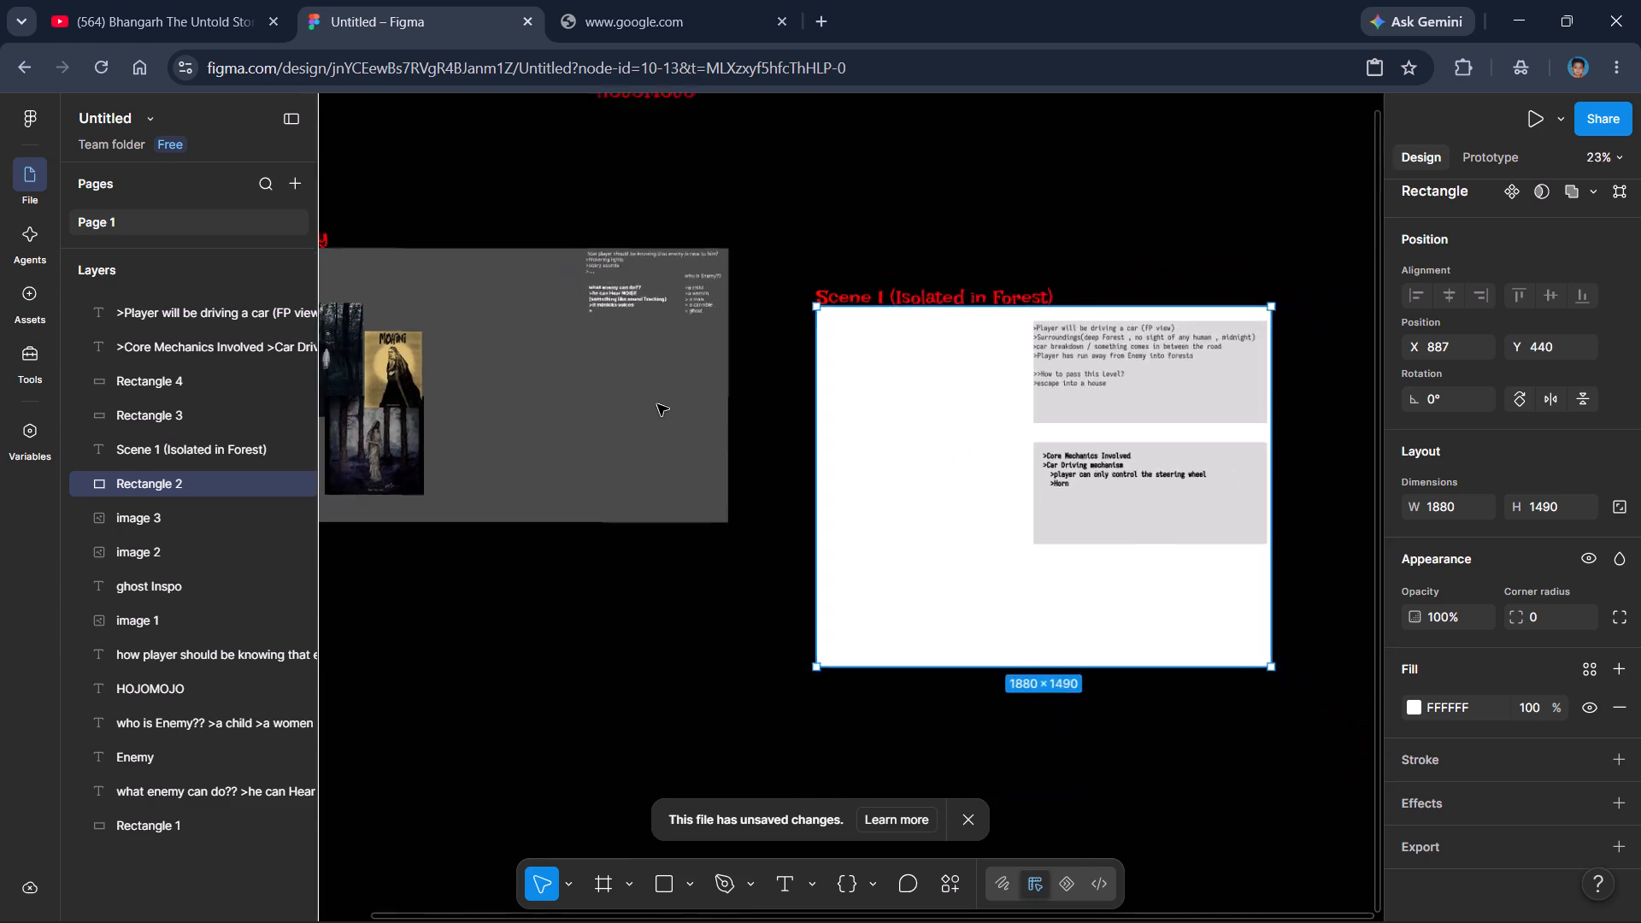
{"action": "scroll", "coordinate": [657, 404], "scroll_direction": "right", "scroll_amount": 3}
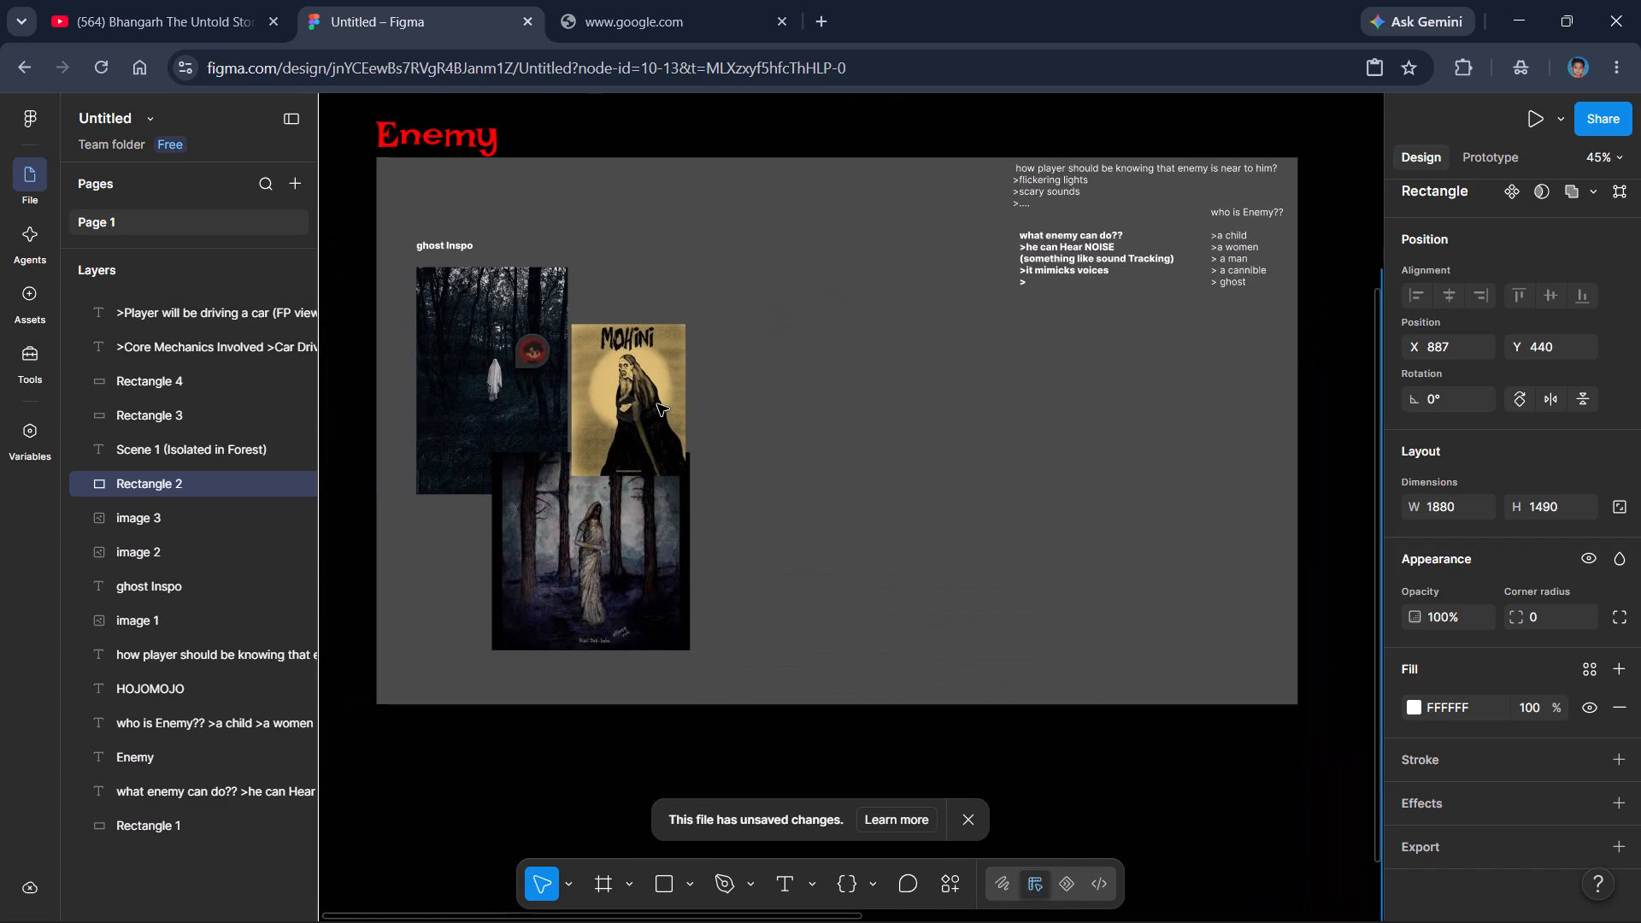
{"action": "scroll", "coordinate": [657, 404], "scroll_direction": "right", "scroll_amount": 1}
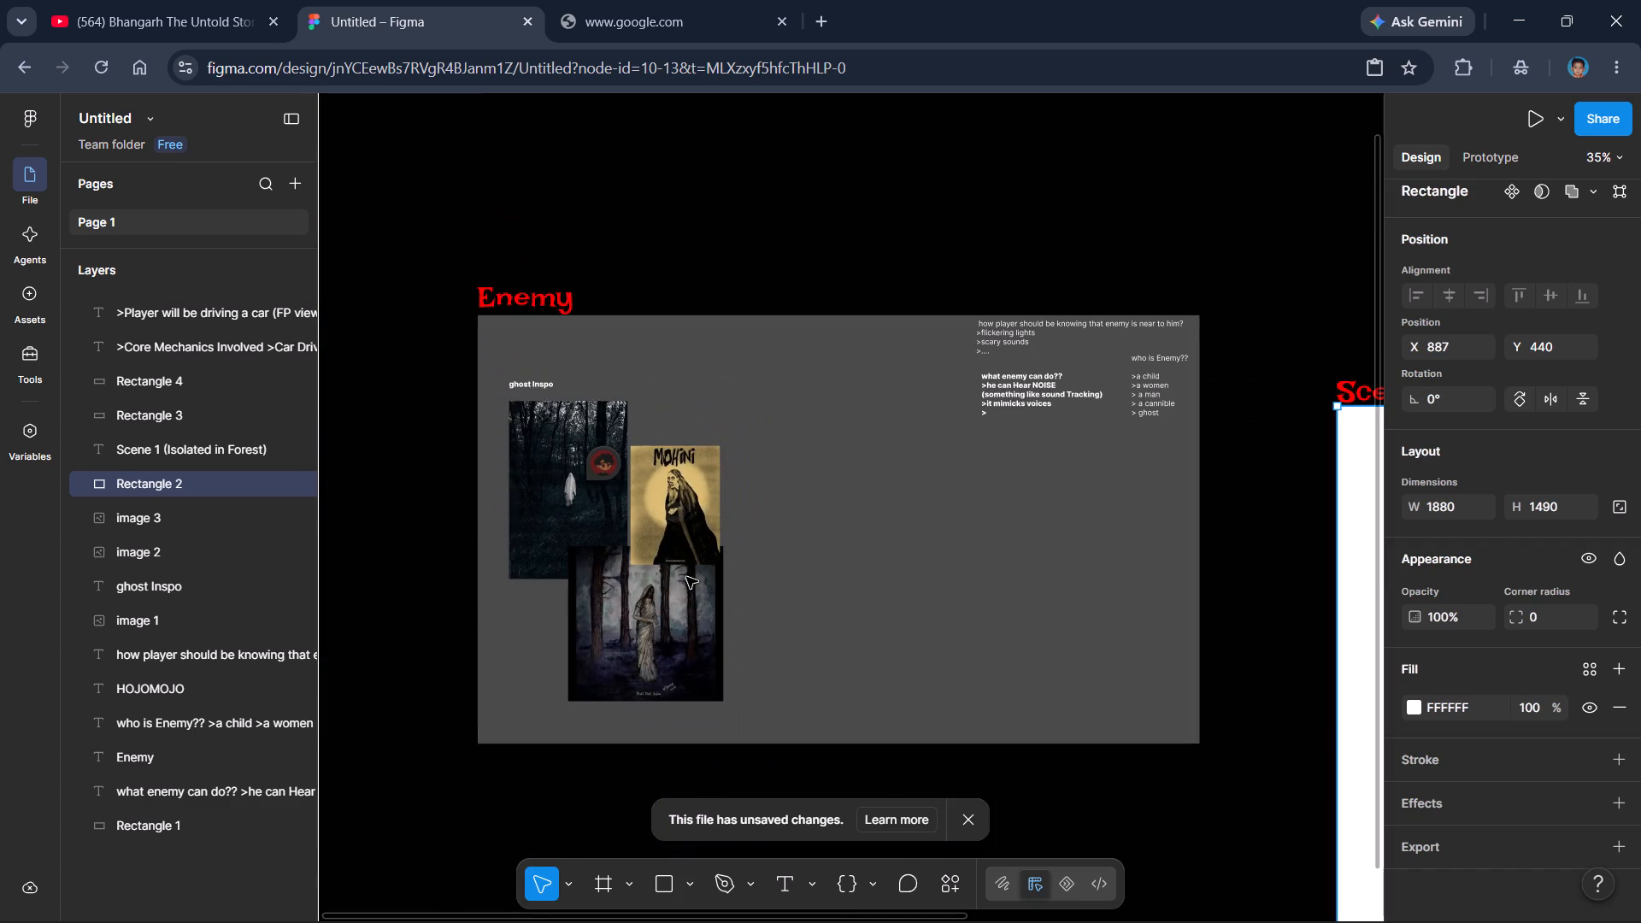
{"action": "scroll", "coordinate": [686, 577], "scroll_direction": "left", "scroll_amount": 4}
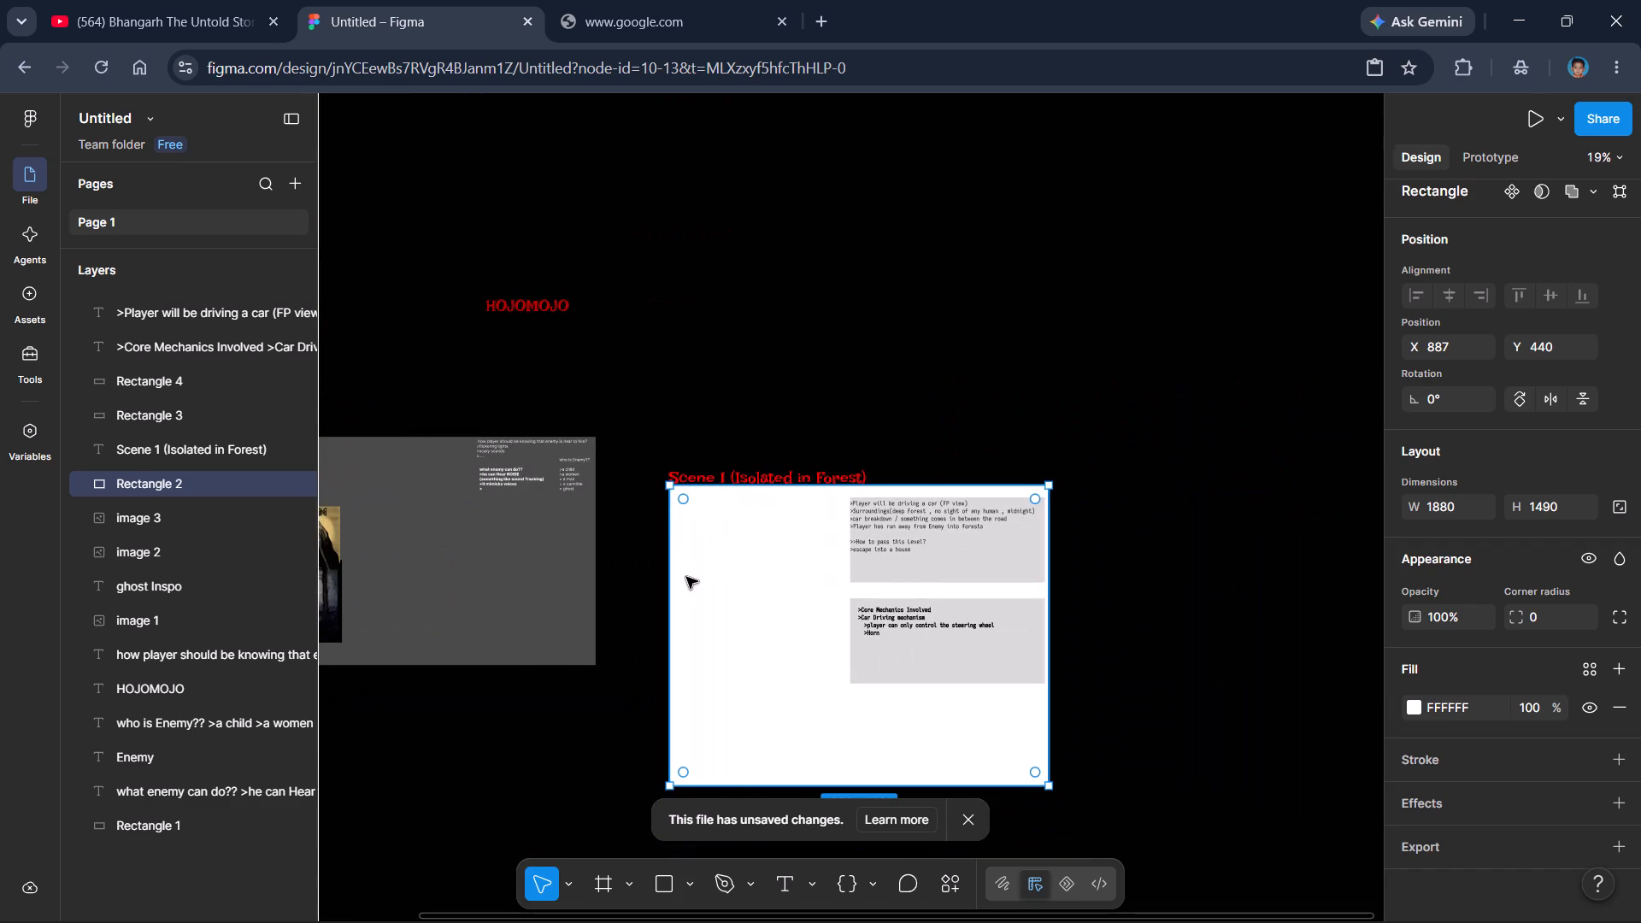
{"action": "scroll", "coordinate": [686, 577], "scroll_direction": "down", "scroll_amount": 1}
Move the whole Scene 1 section, including its title, white background and both notes boxes, below the Enemy section, roughly aligned with it.
{"action": "left_click", "coordinate": [694, 464]}
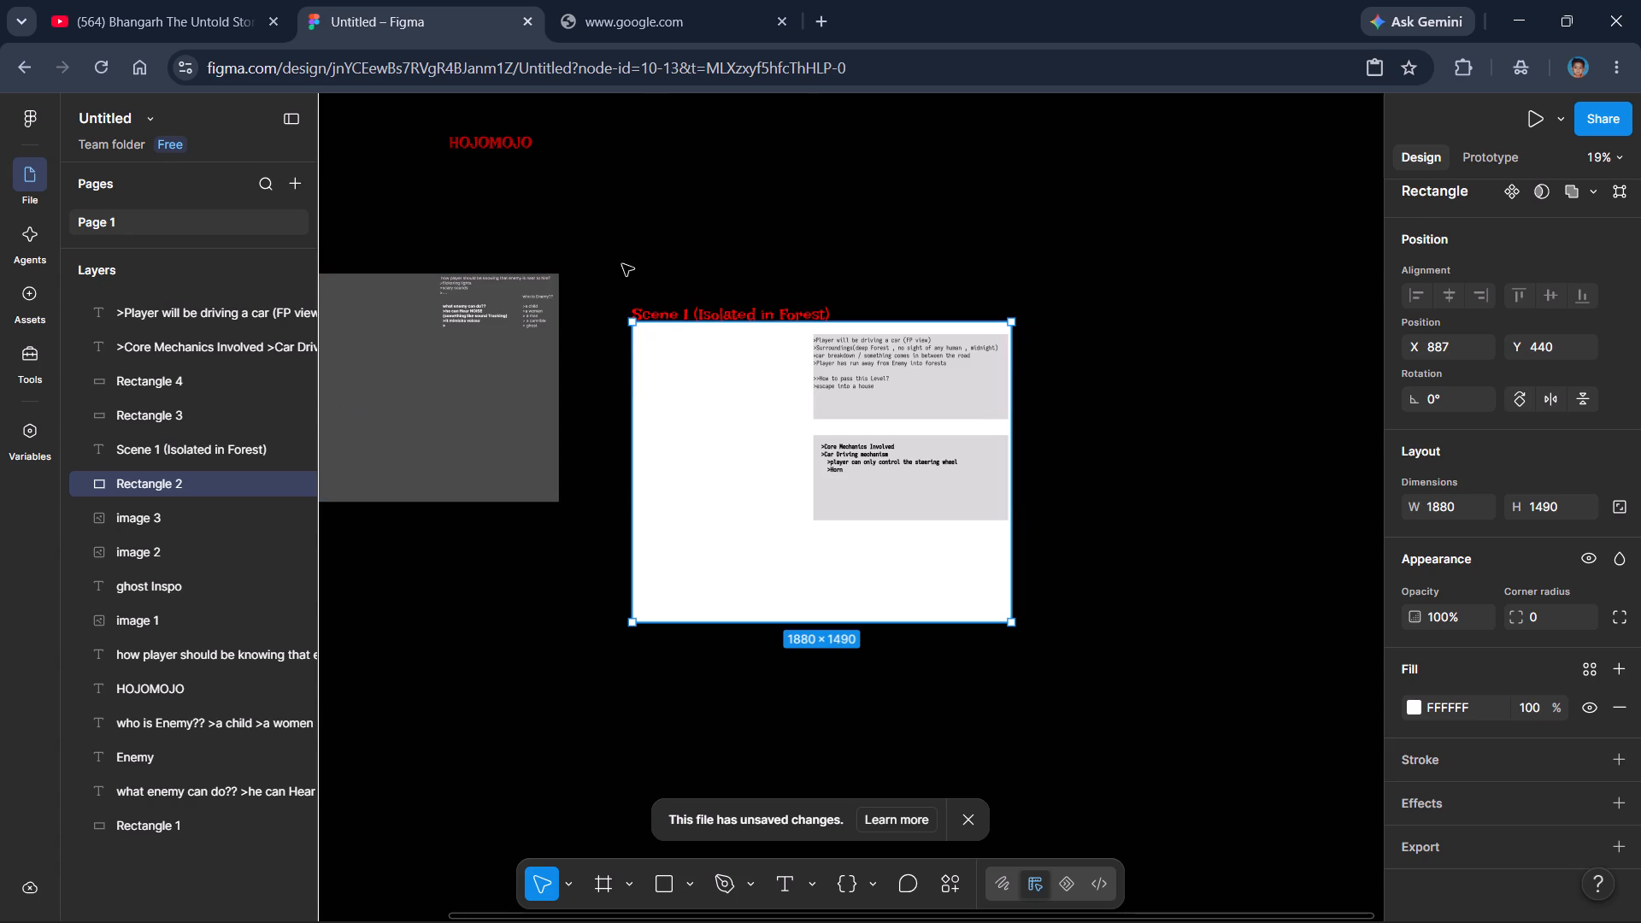
{"action": "left_click_drag", "start_coordinate": [622, 264], "coordinate": [1060, 641]}
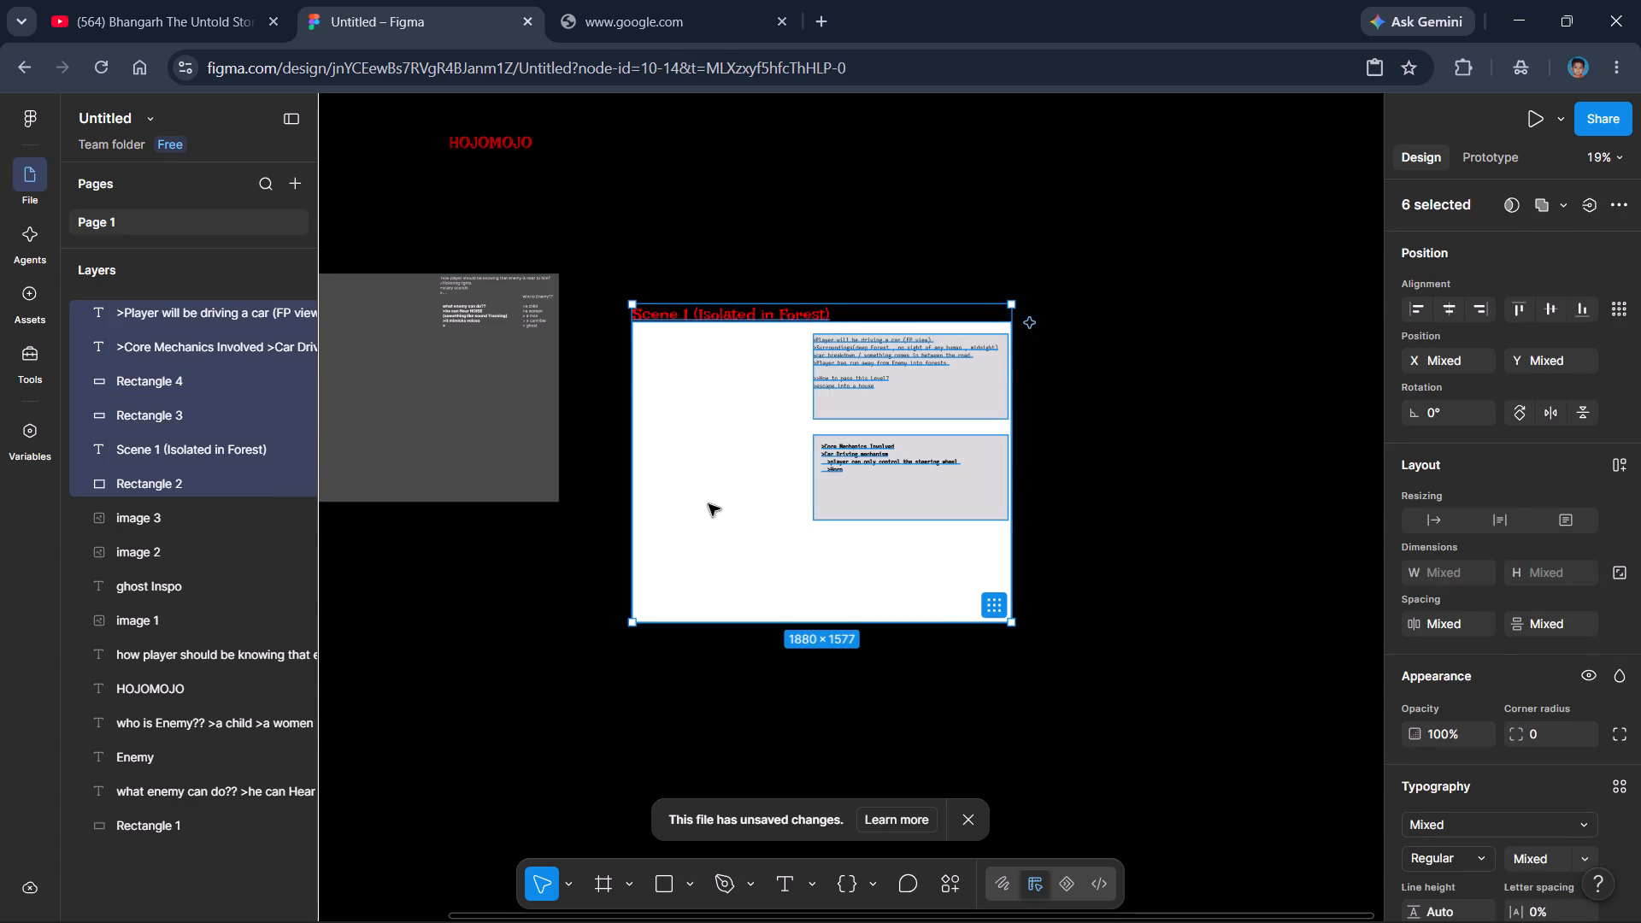
{"action": "left_click", "coordinate": [709, 504]}
{"action": "left_click_drag", "start_coordinate": [605, 267], "coordinate": [604, 278]}
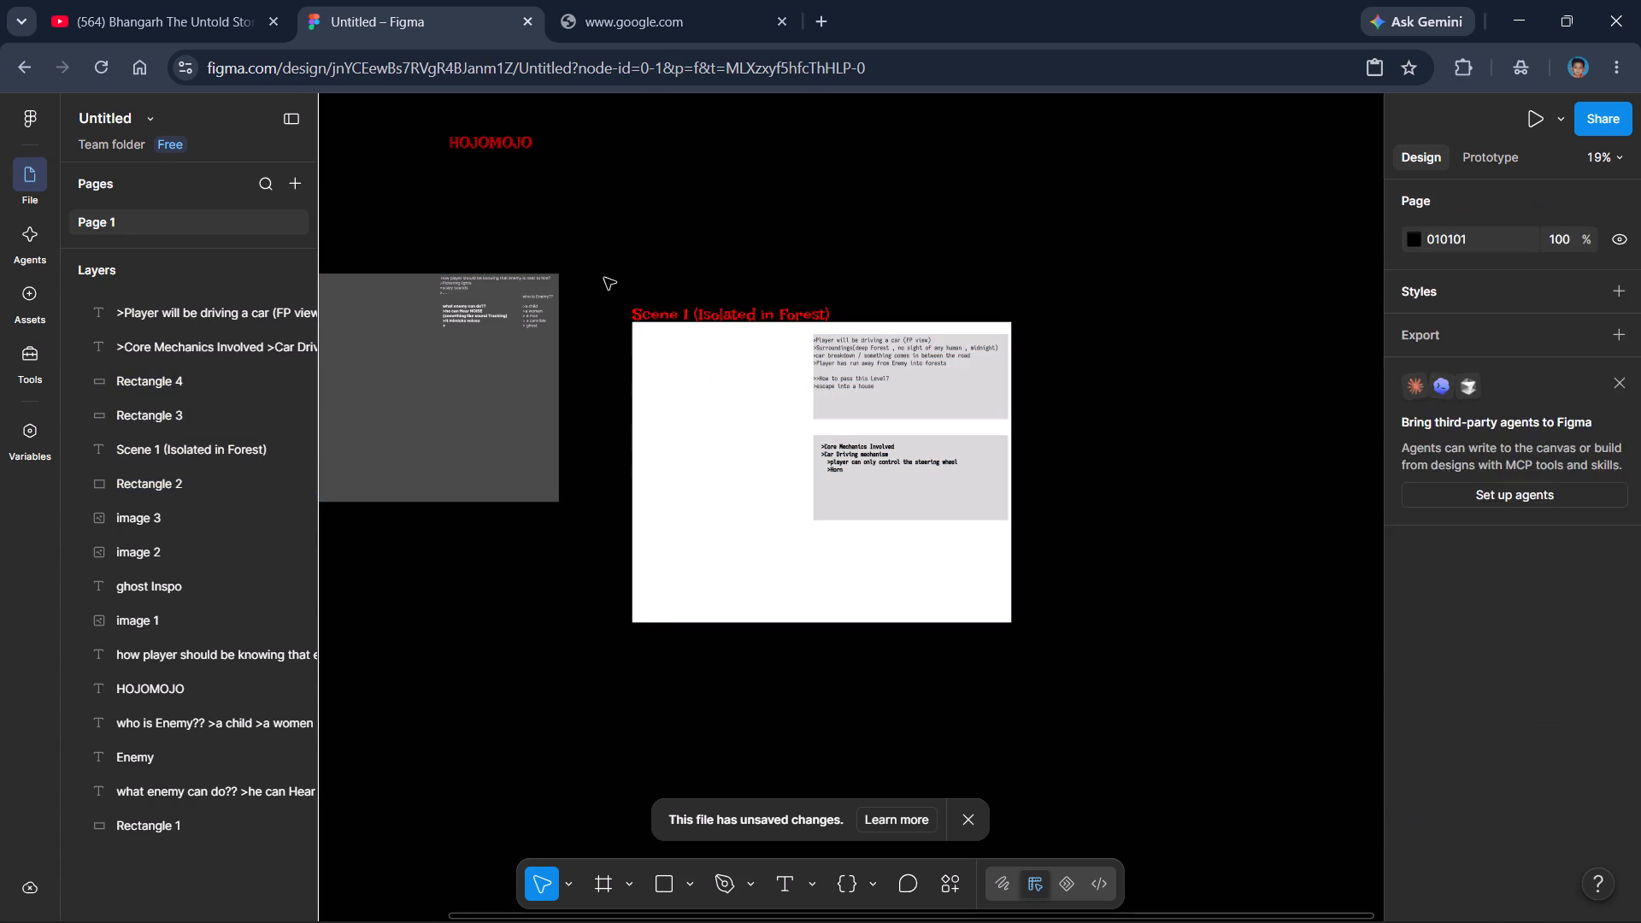
{"action": "left_click_drag", "start_coordinate": [604, 278], "coordinate": [1056, 648]}
{"action": "left_click_drag", "start_coordinate": [761, 491], "coordinate": [799, 638]}
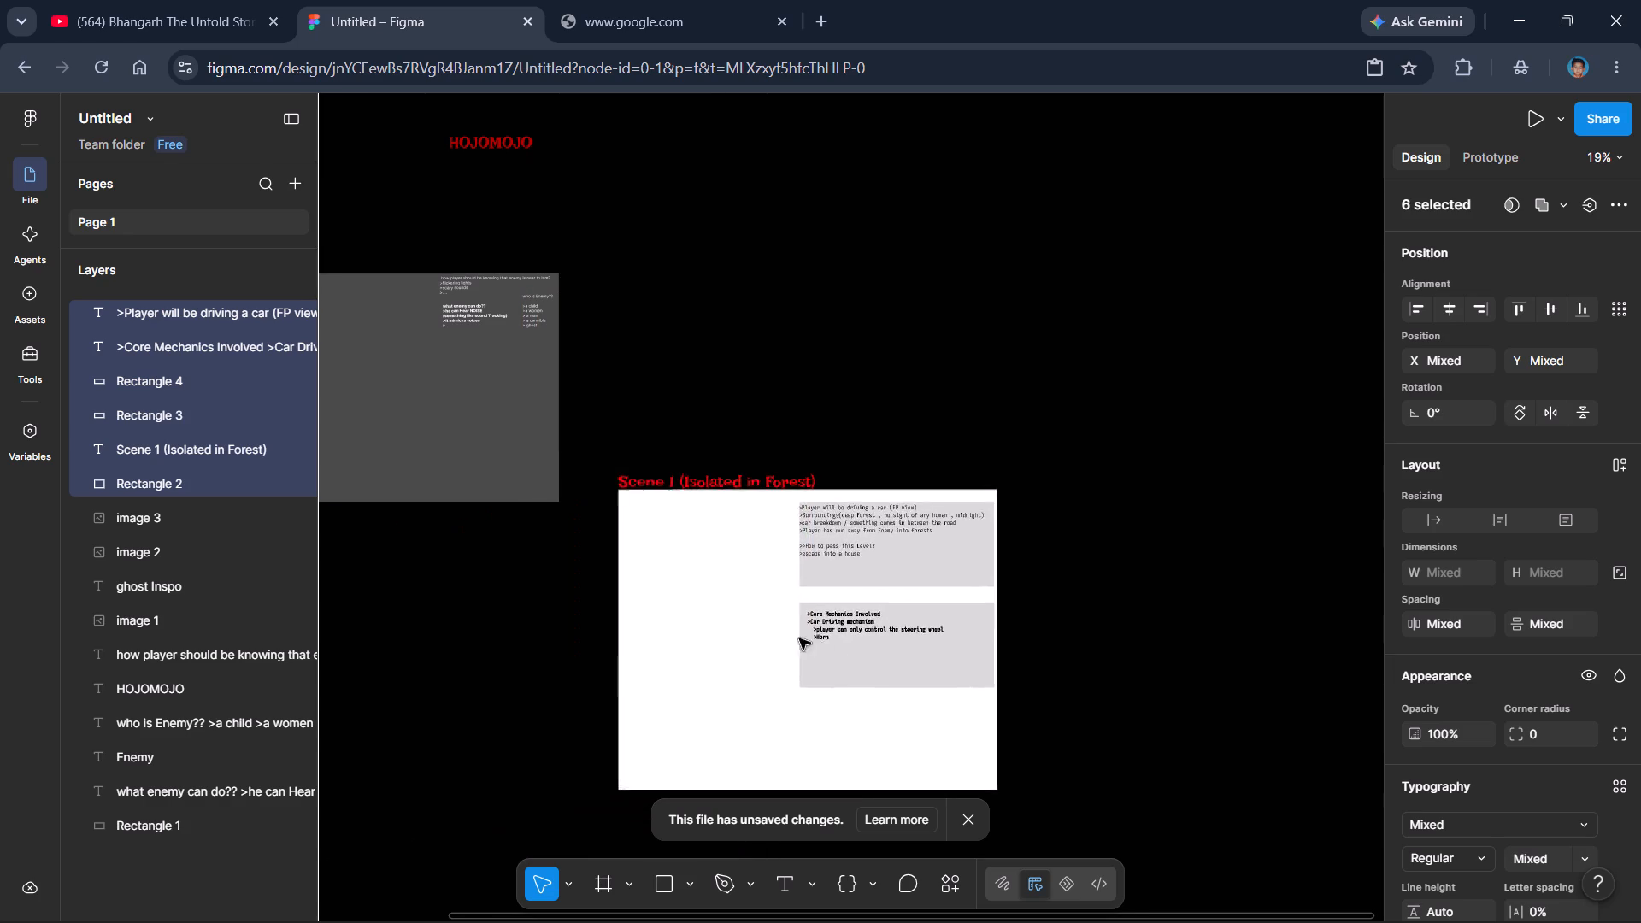
{"action": "left_click_drag", "start_coordinate": [799, 638], "coordinate": [528, 715]}
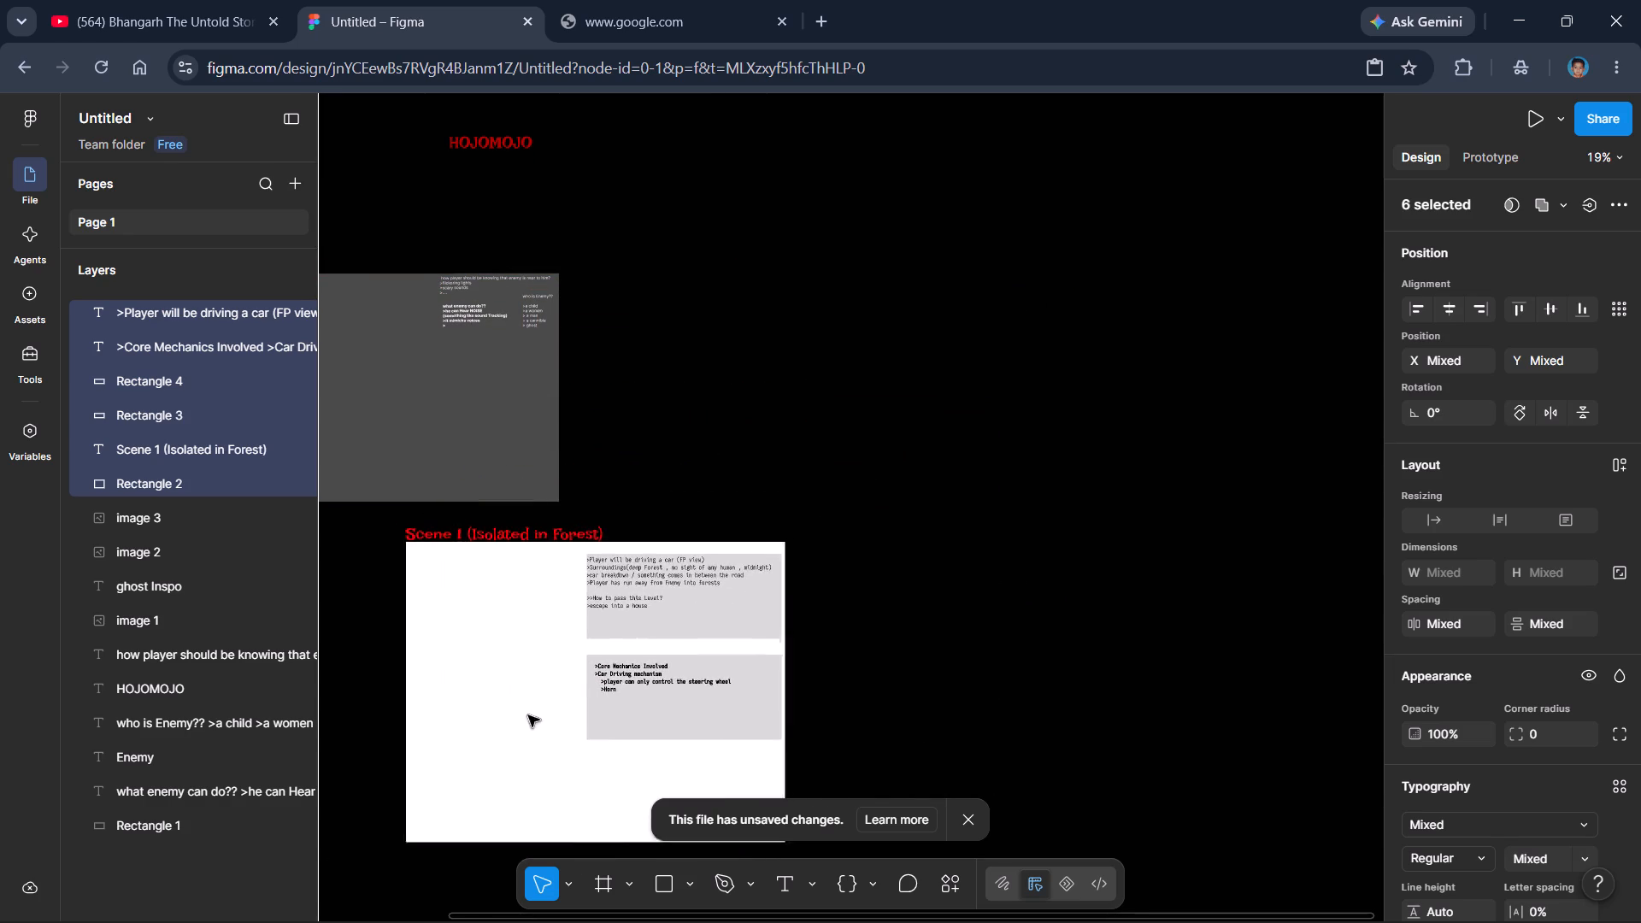
{"action": "left_click_drag", "start_coordinate": [528, 715], "coordinate": [495, 725]}
{"action": "scroll", "coordinate": [827, 426], "scroll_direction": "right", "scroll_amount": 3}
{"action": "left_click_drag", "start_coordinate": [827, 426], "coordinate": [639, 456]}
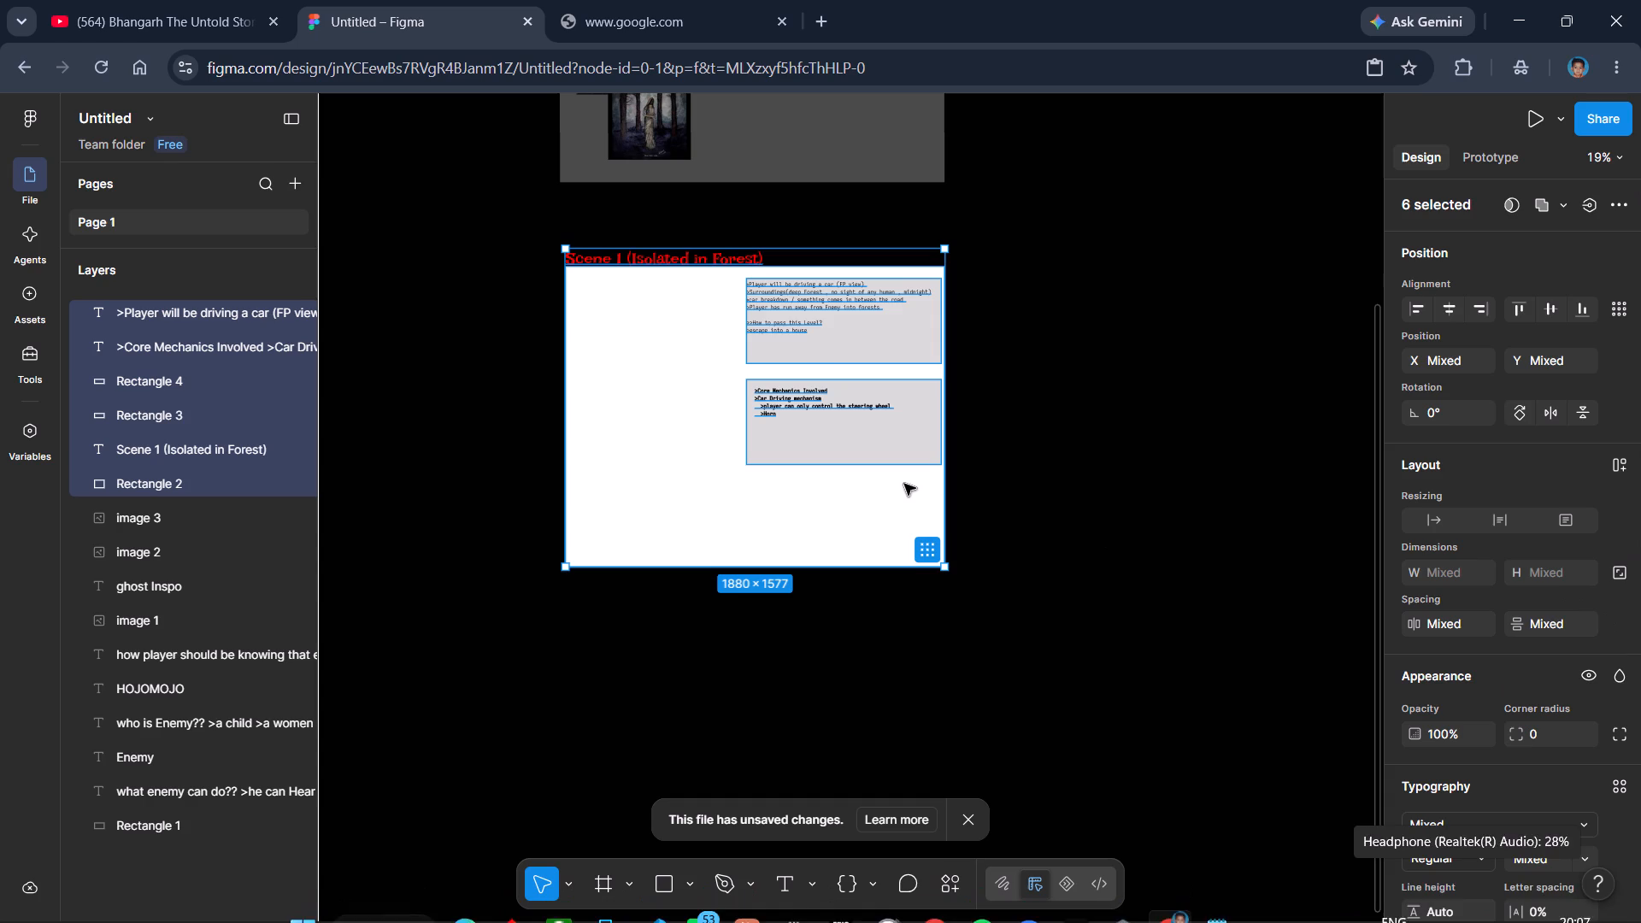
{"action": "left_click", "coordinate": [1097, 460]}
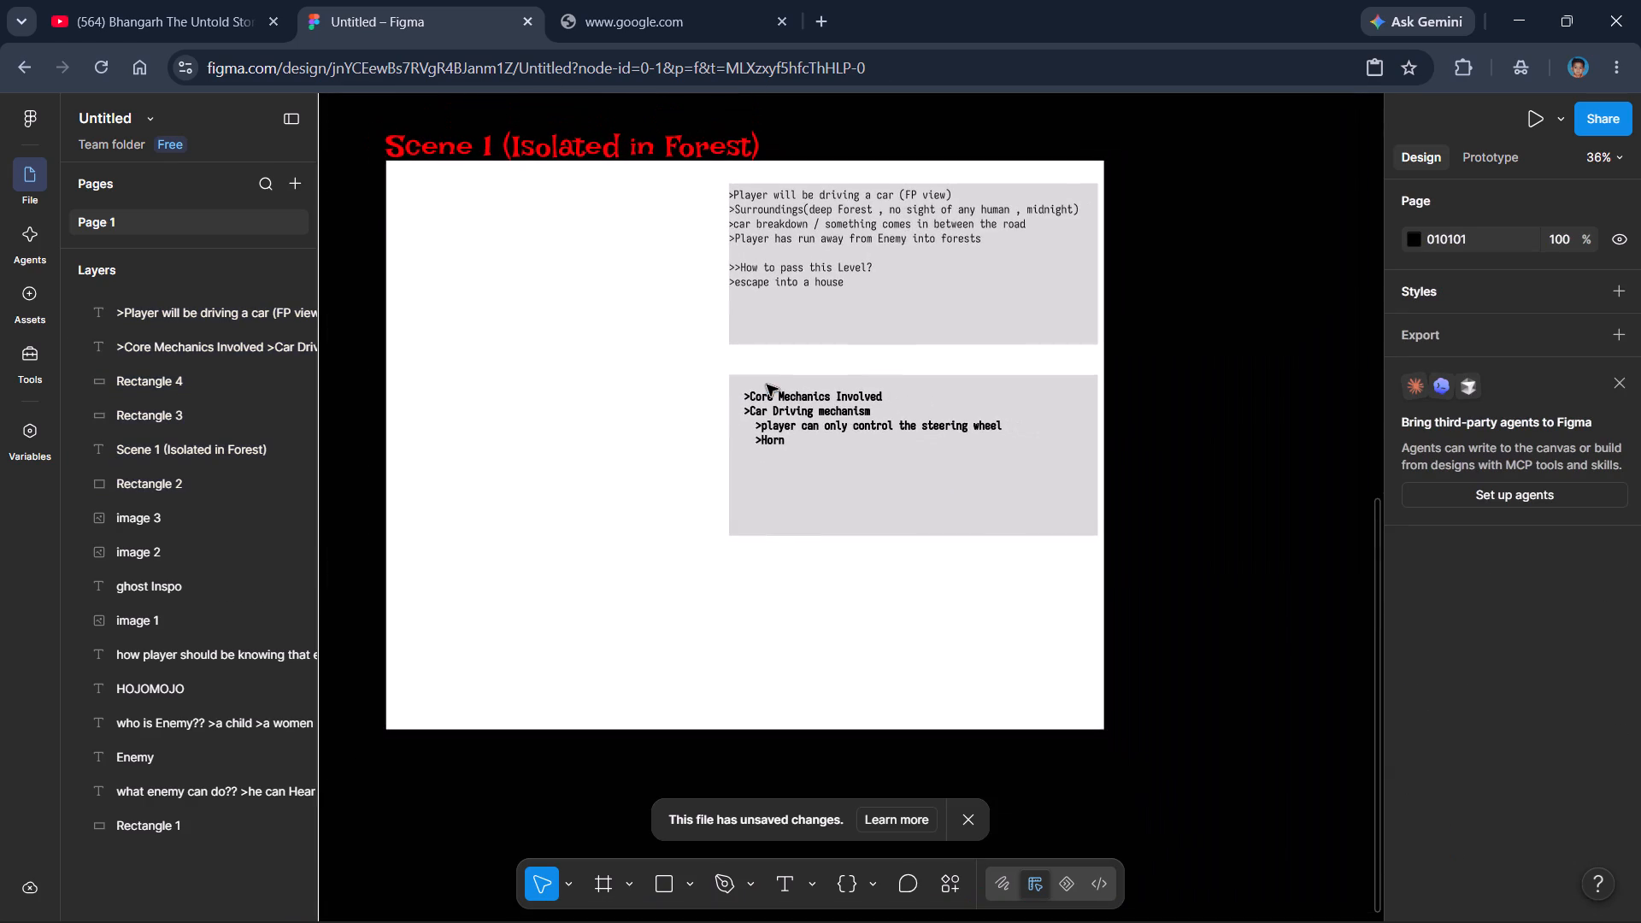
{"action": "scroll", "coordinate": [1063, 384], "scroll_direction": "up", "scroll_amount": 6}
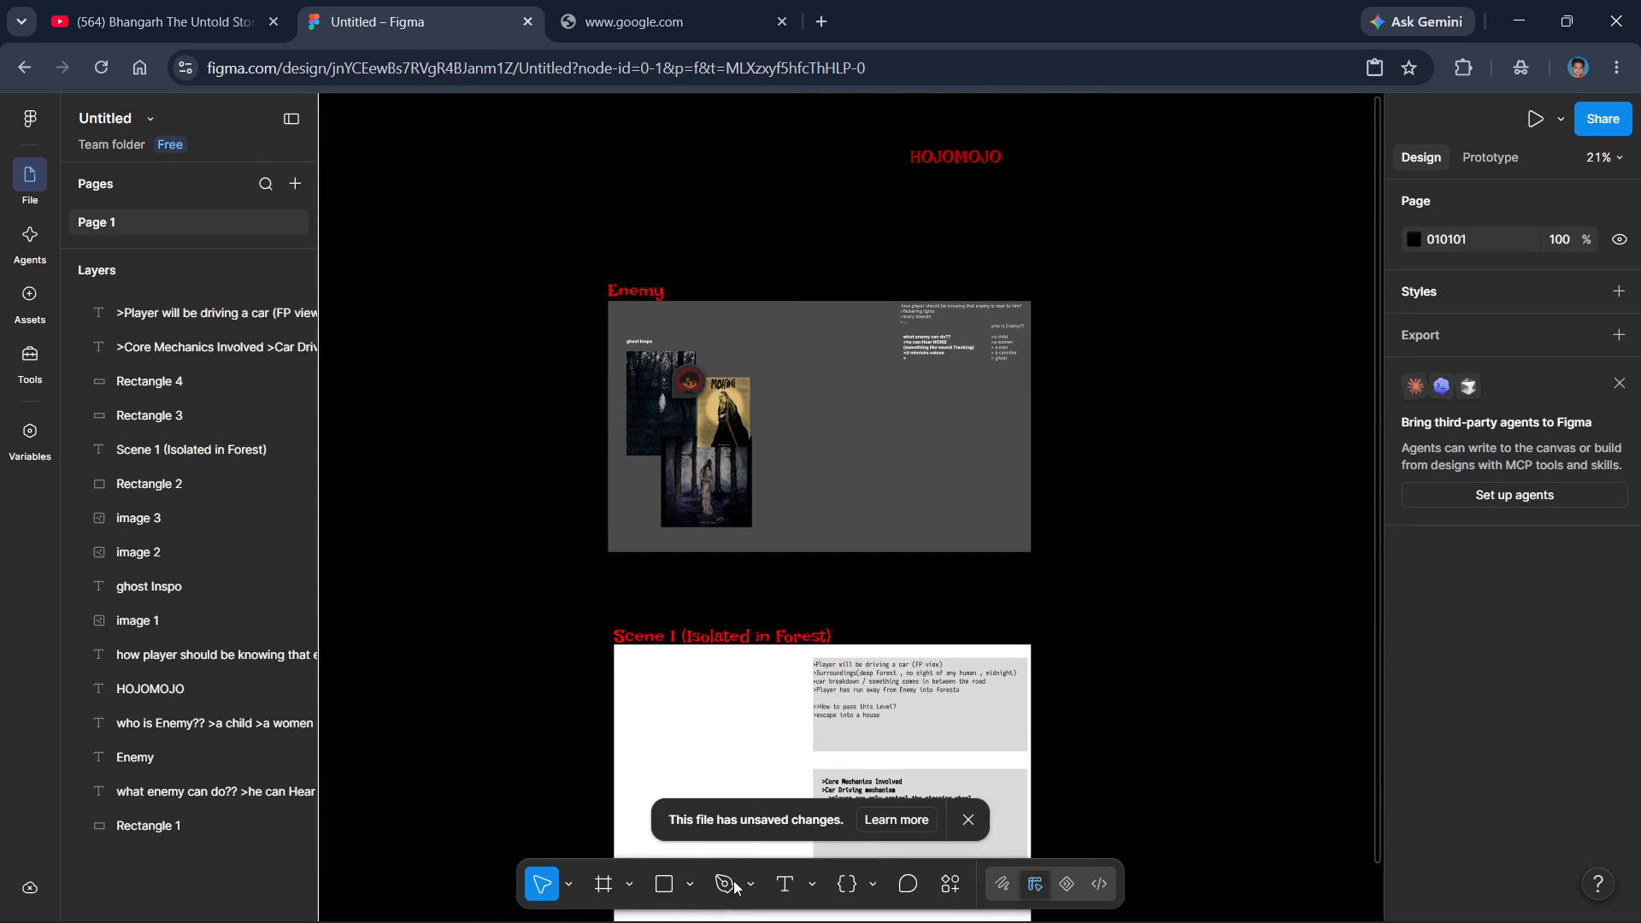
Review the Scene 1 notes, the Enemy section's notes, and how the two sections are arranged on the canvas.
{"action": "scroll", "coordinate": [1015, 683], "scroll_direction": "down", "scroll_amount": 1}
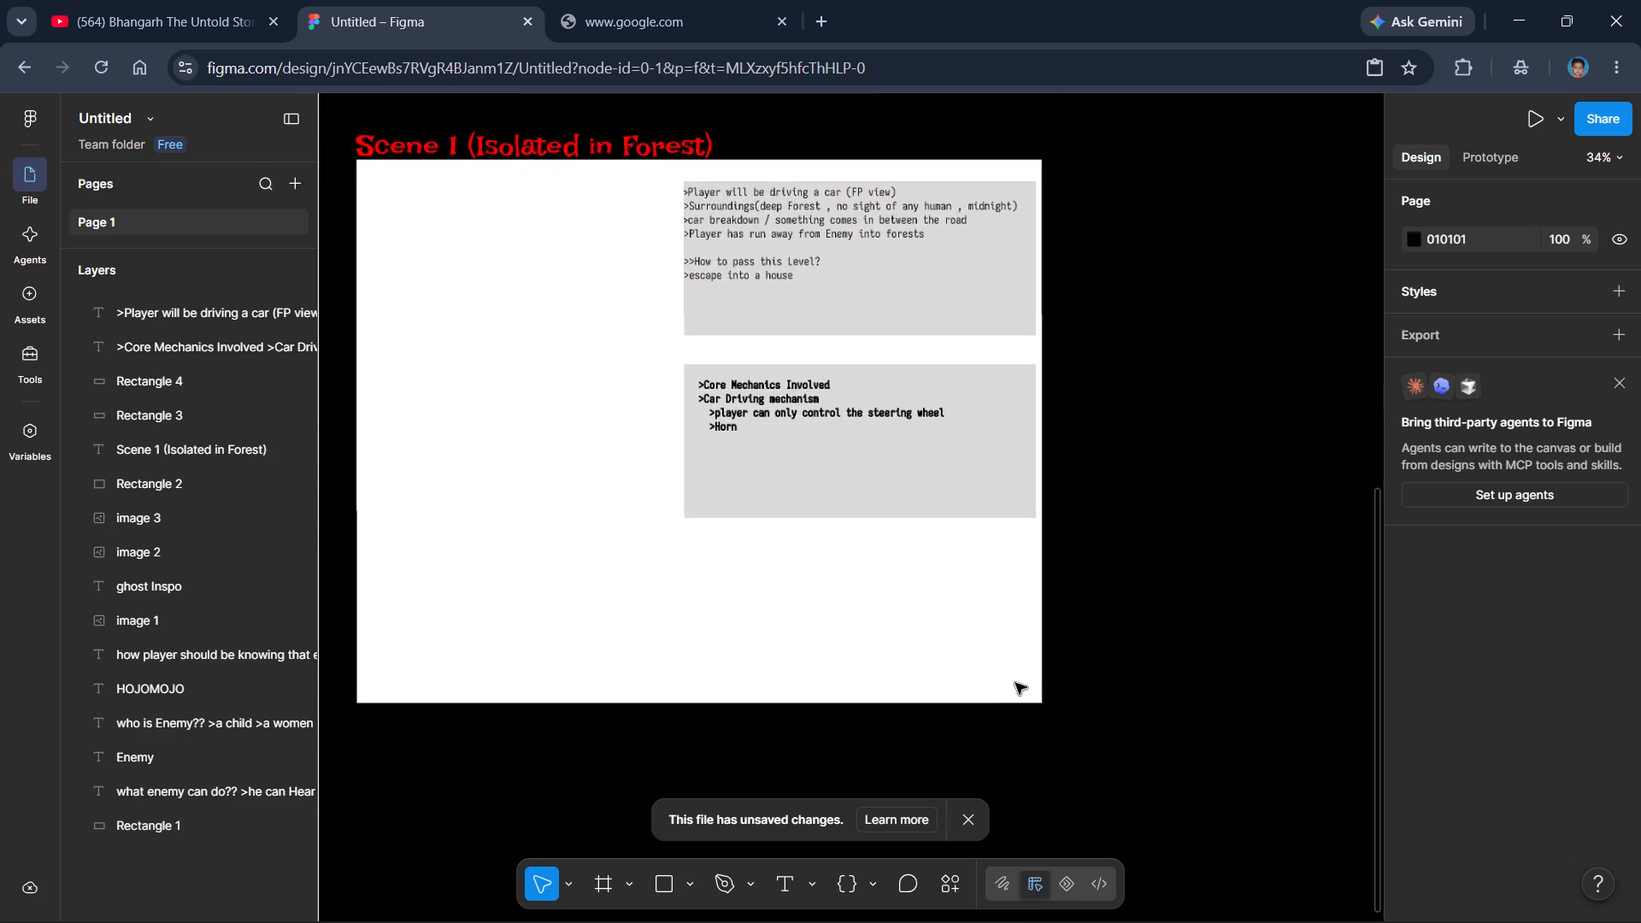
{"action": "scroll", "coordinate": [1015, 683], "scroll_direction": "up", "scroll_amount": 5}
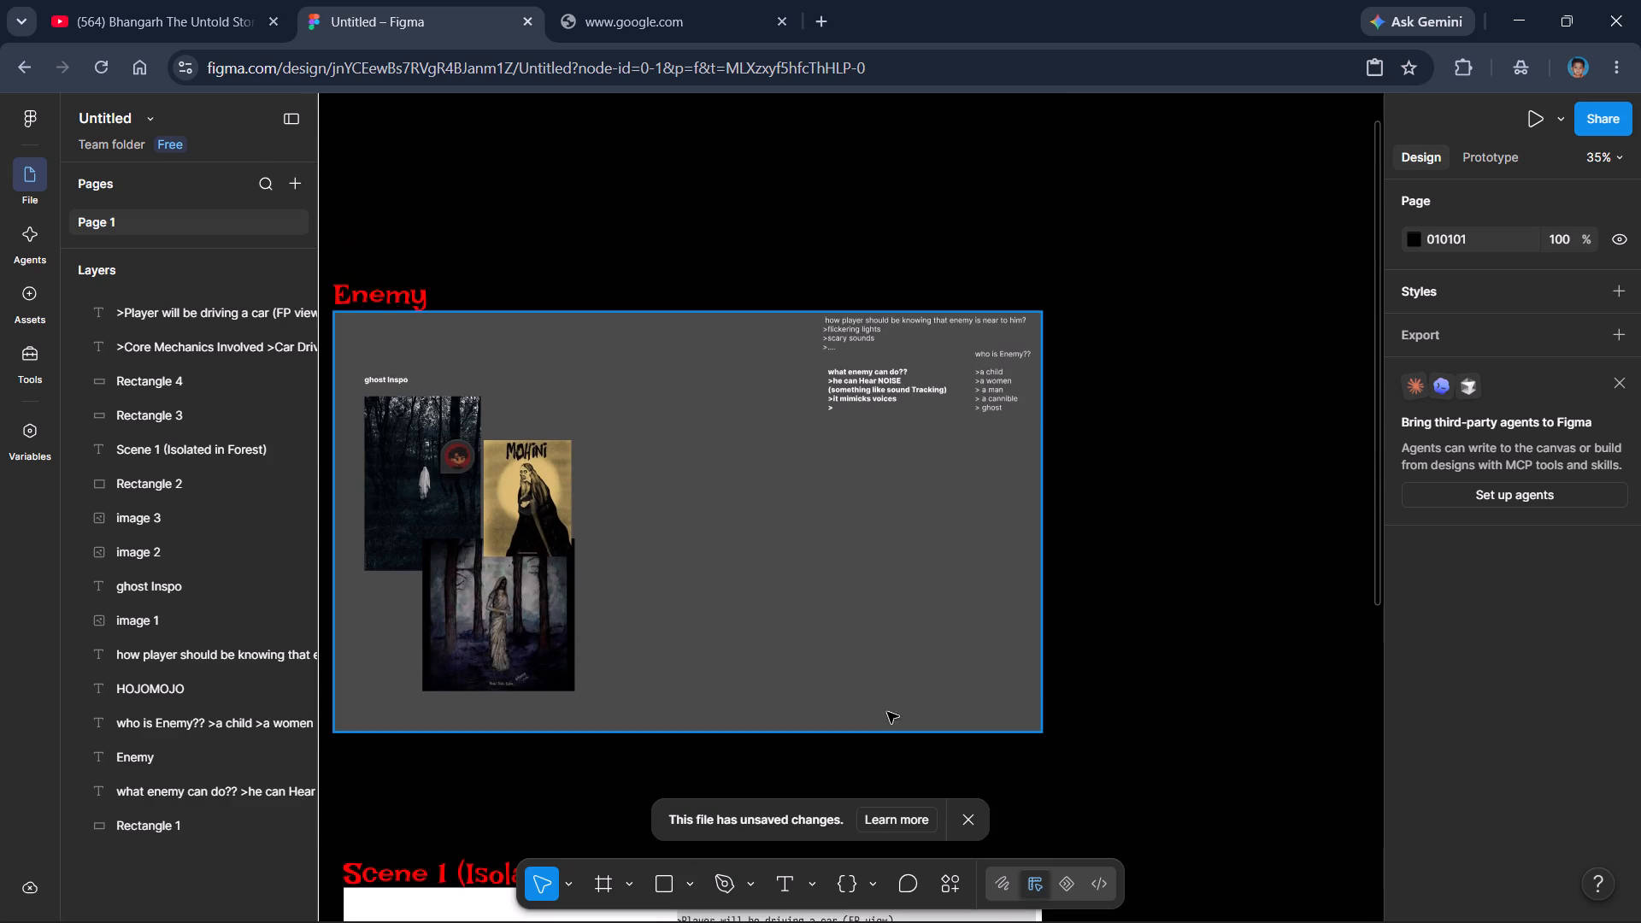
{"action": "scroll", "coordinate": [856, 463], "scroll_direction": "left", "scroll_amount": 1}
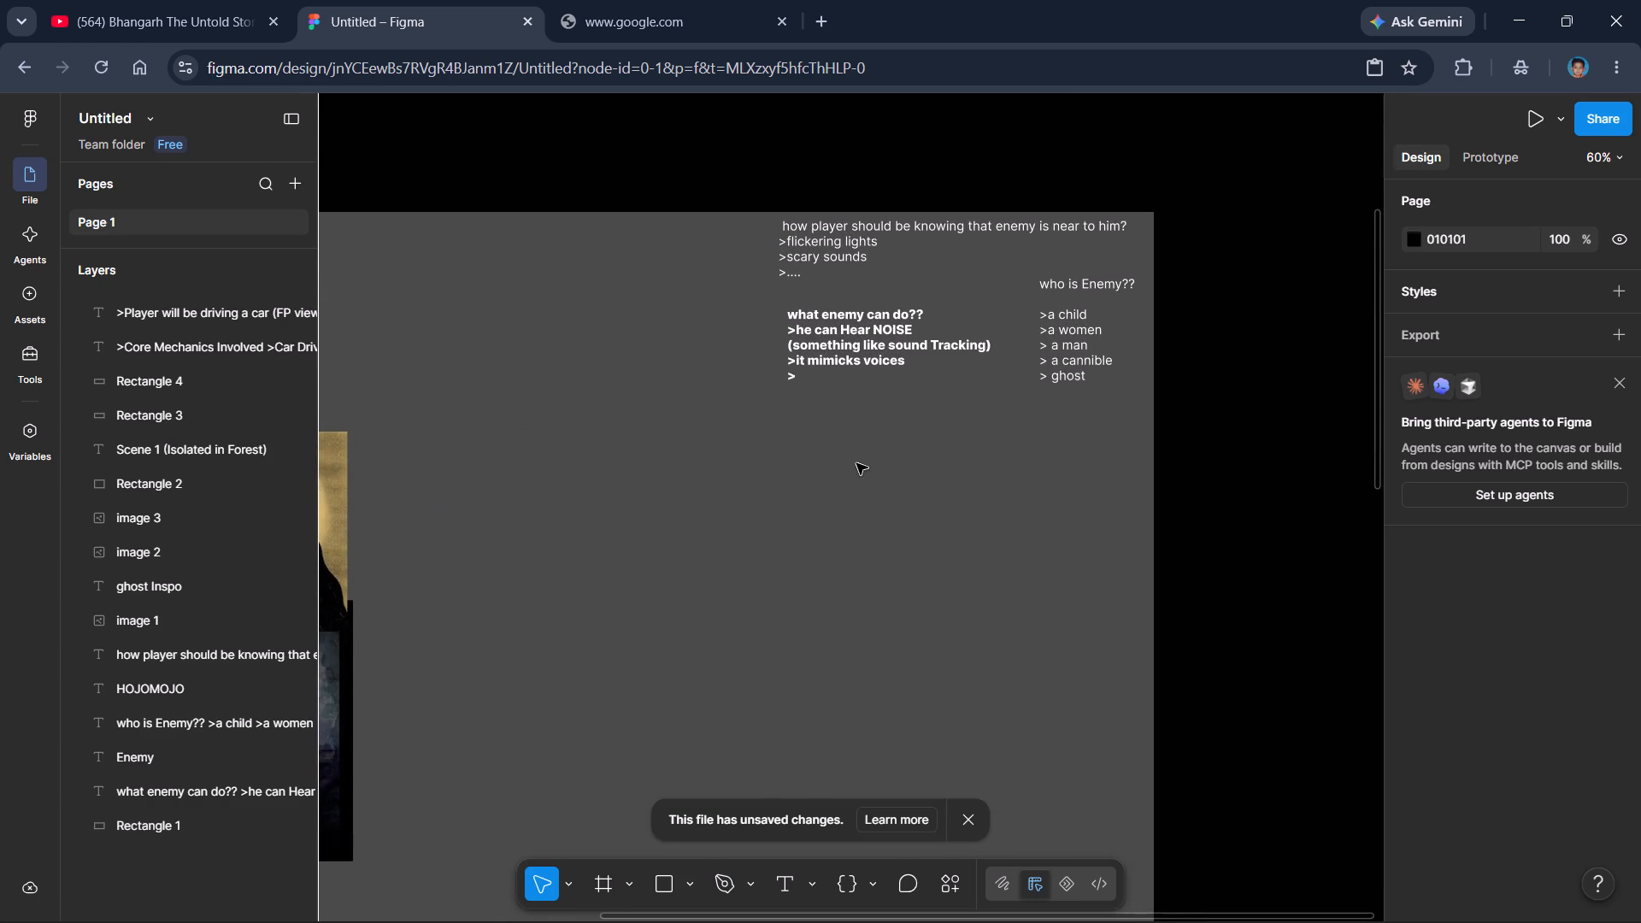
{"action": "scroll", "coordinate": [856, 463], "scroll_direction": "down", "scroll_amount": 1}
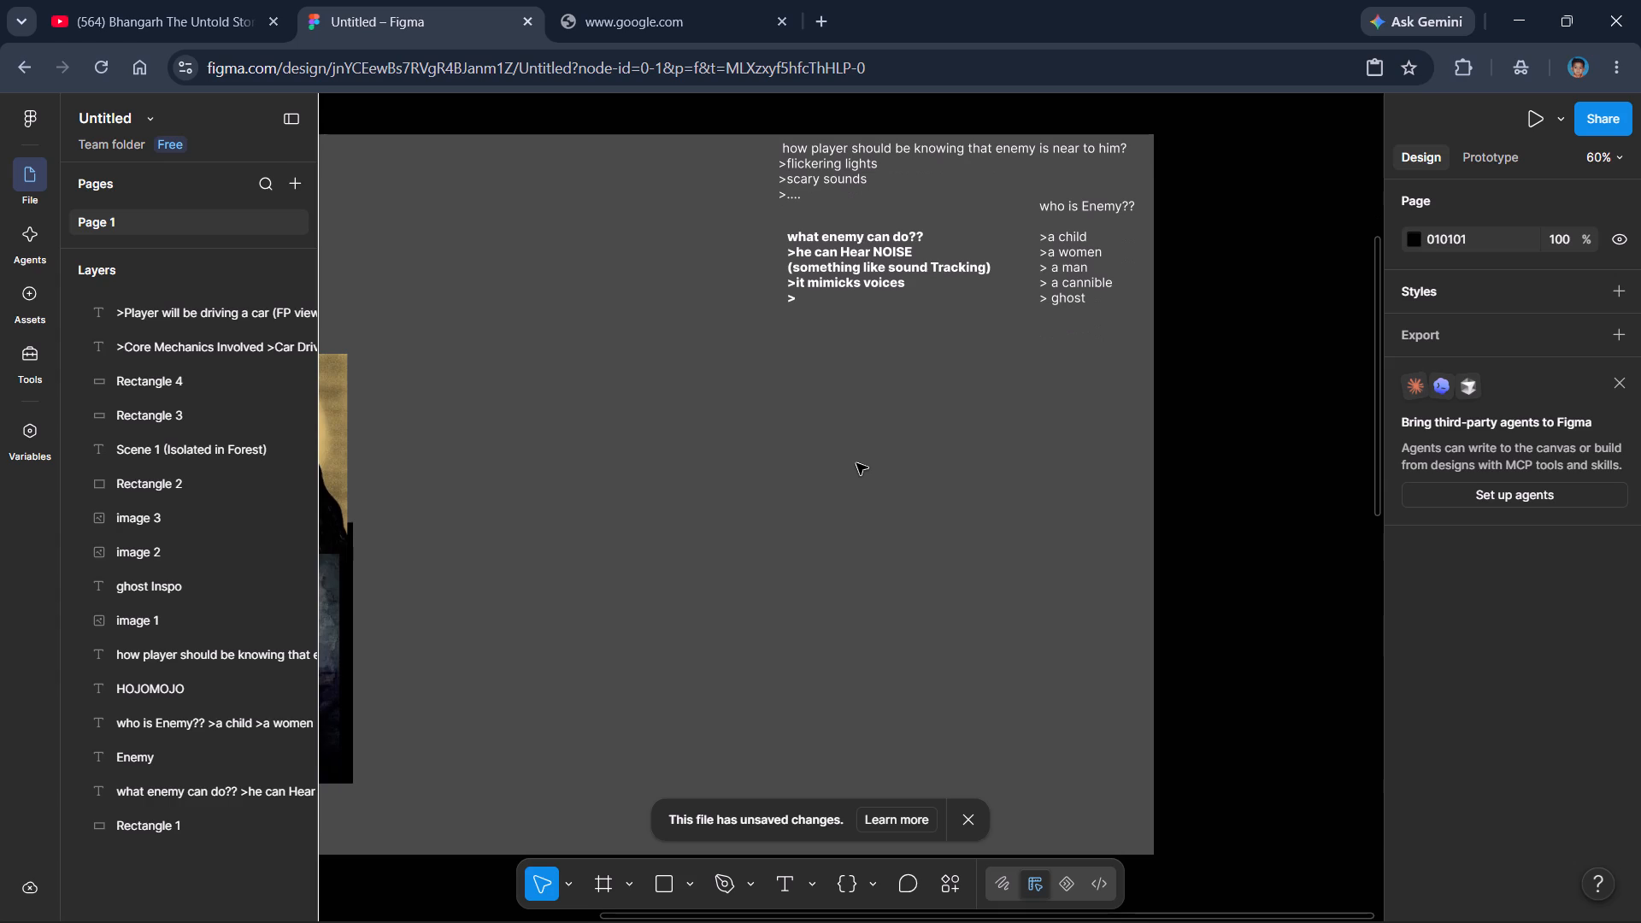
{"action": "scroll", "coordinate": [856, 463], "scroll_direction": "right", "scroll_amount": 3}
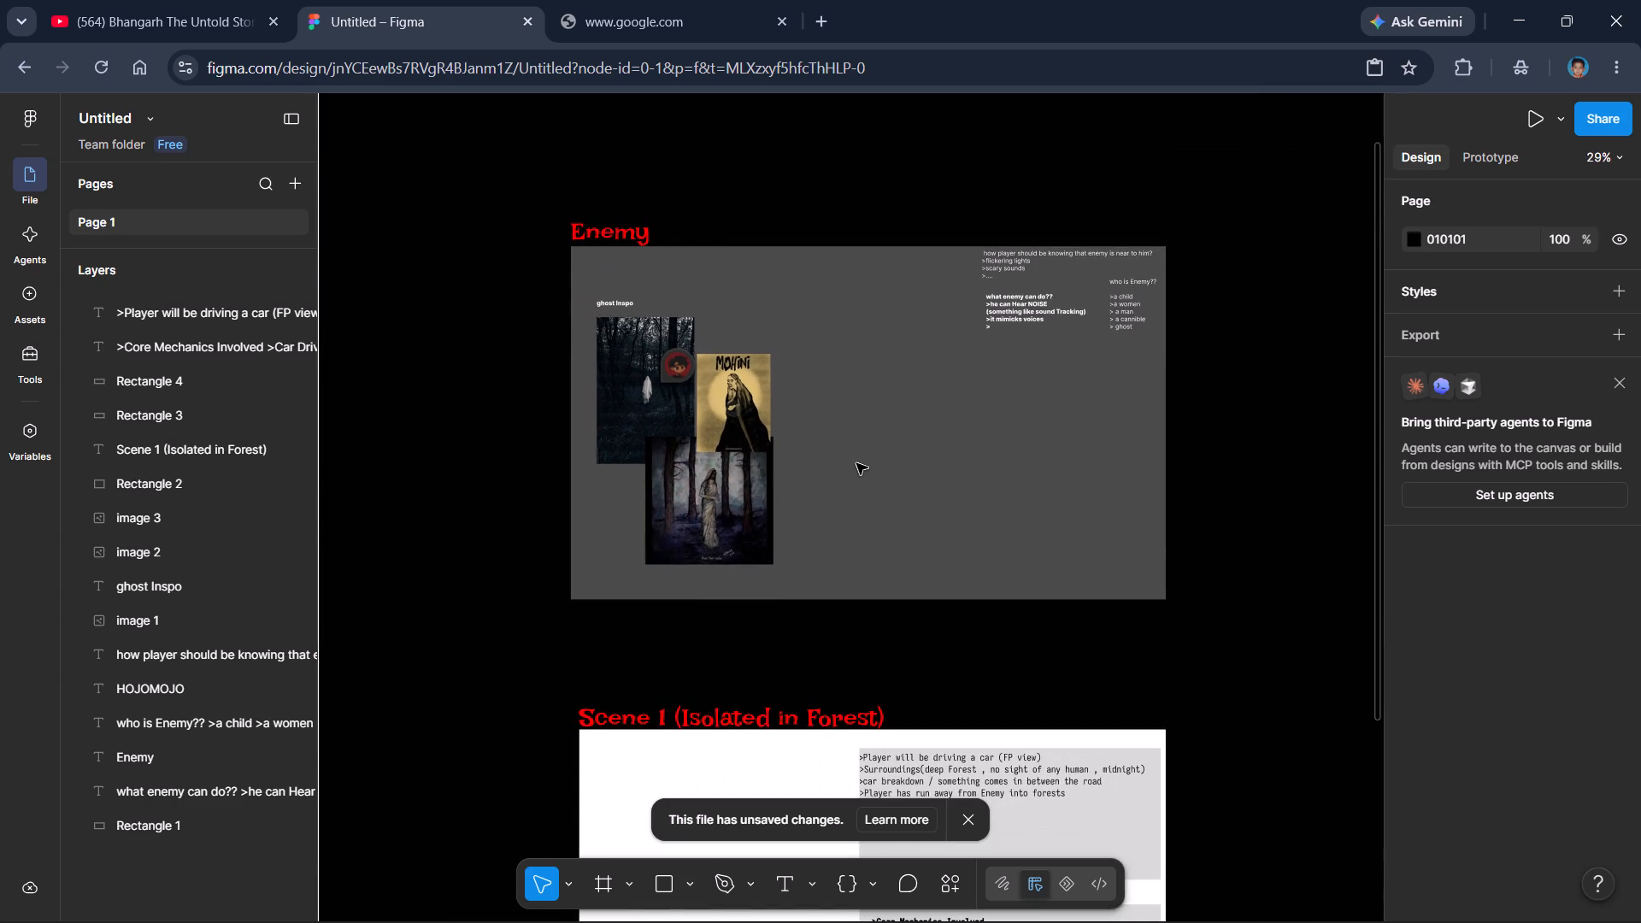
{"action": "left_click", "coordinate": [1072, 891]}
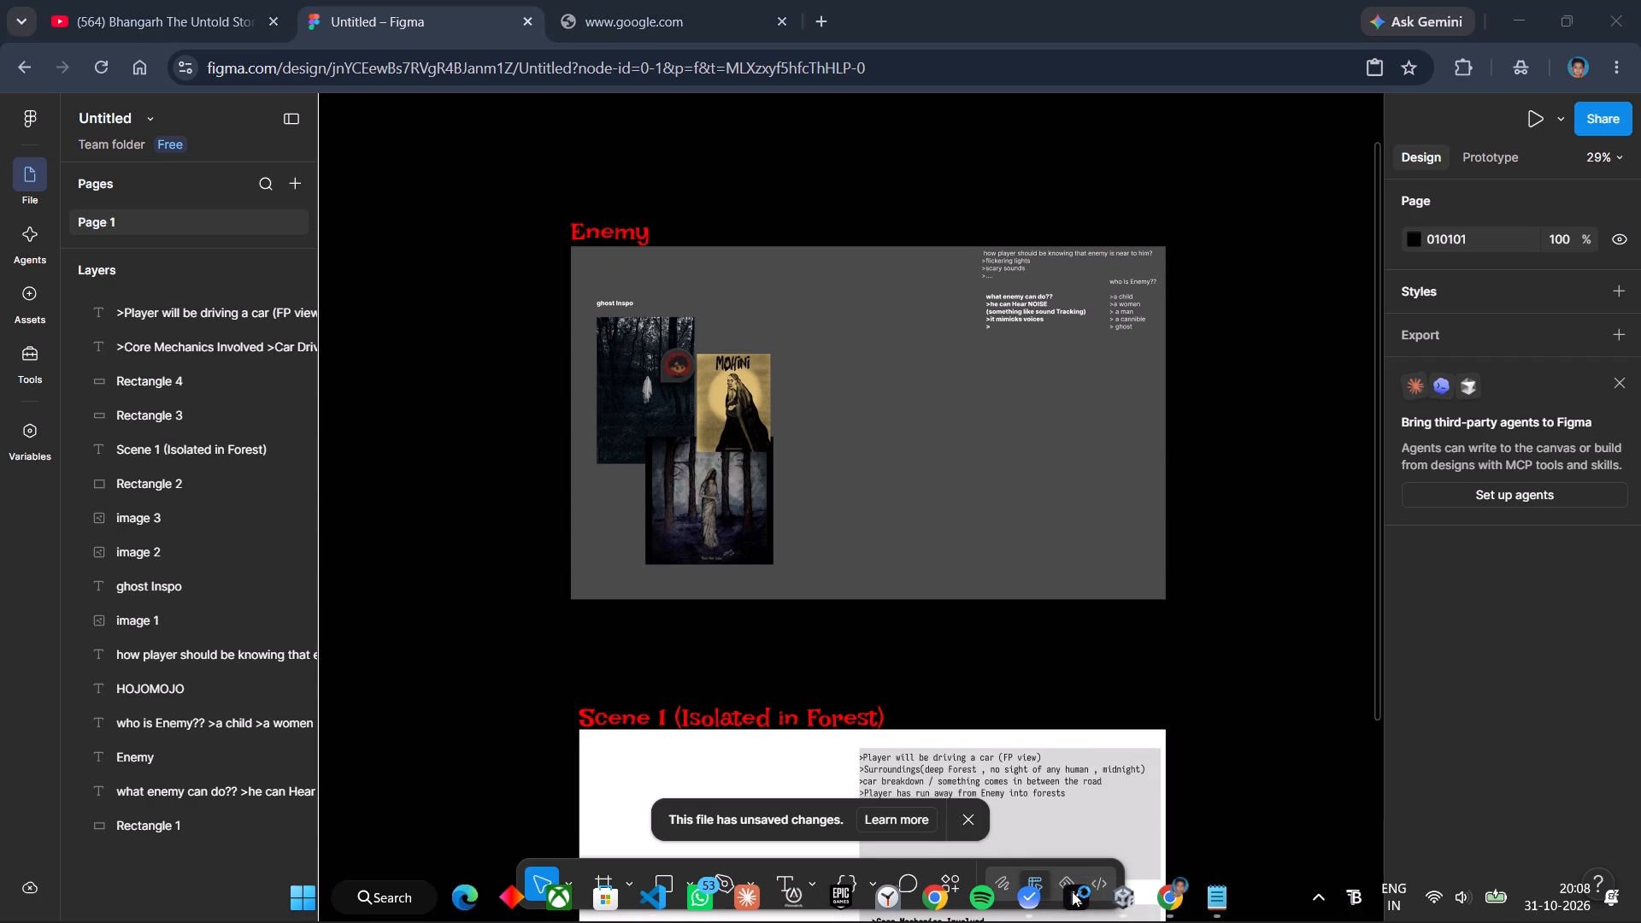
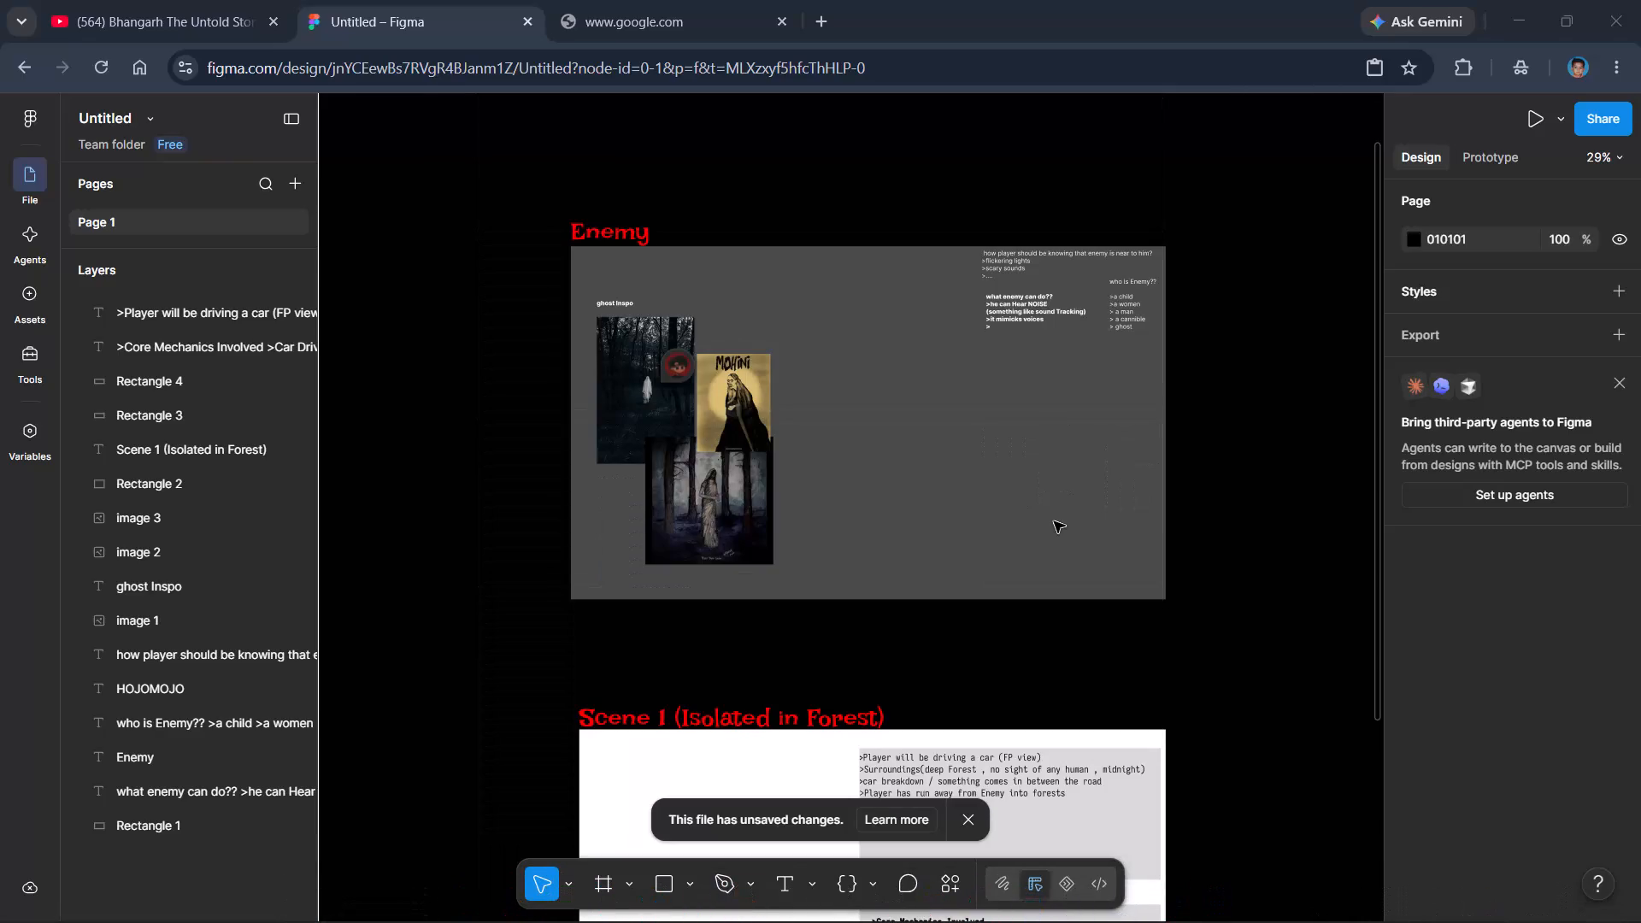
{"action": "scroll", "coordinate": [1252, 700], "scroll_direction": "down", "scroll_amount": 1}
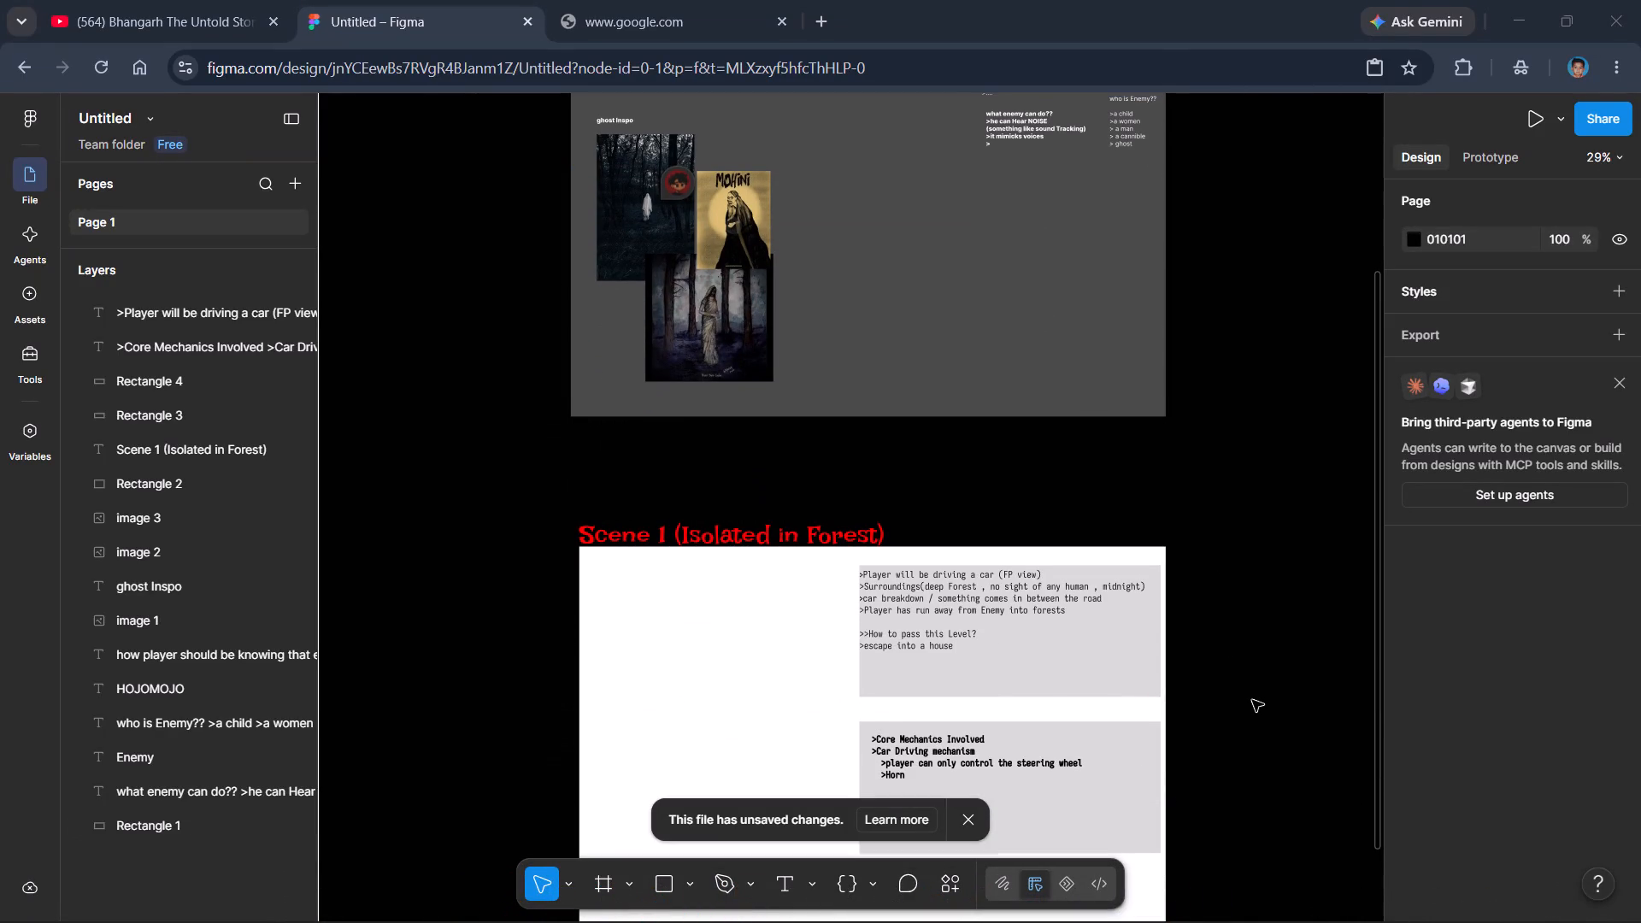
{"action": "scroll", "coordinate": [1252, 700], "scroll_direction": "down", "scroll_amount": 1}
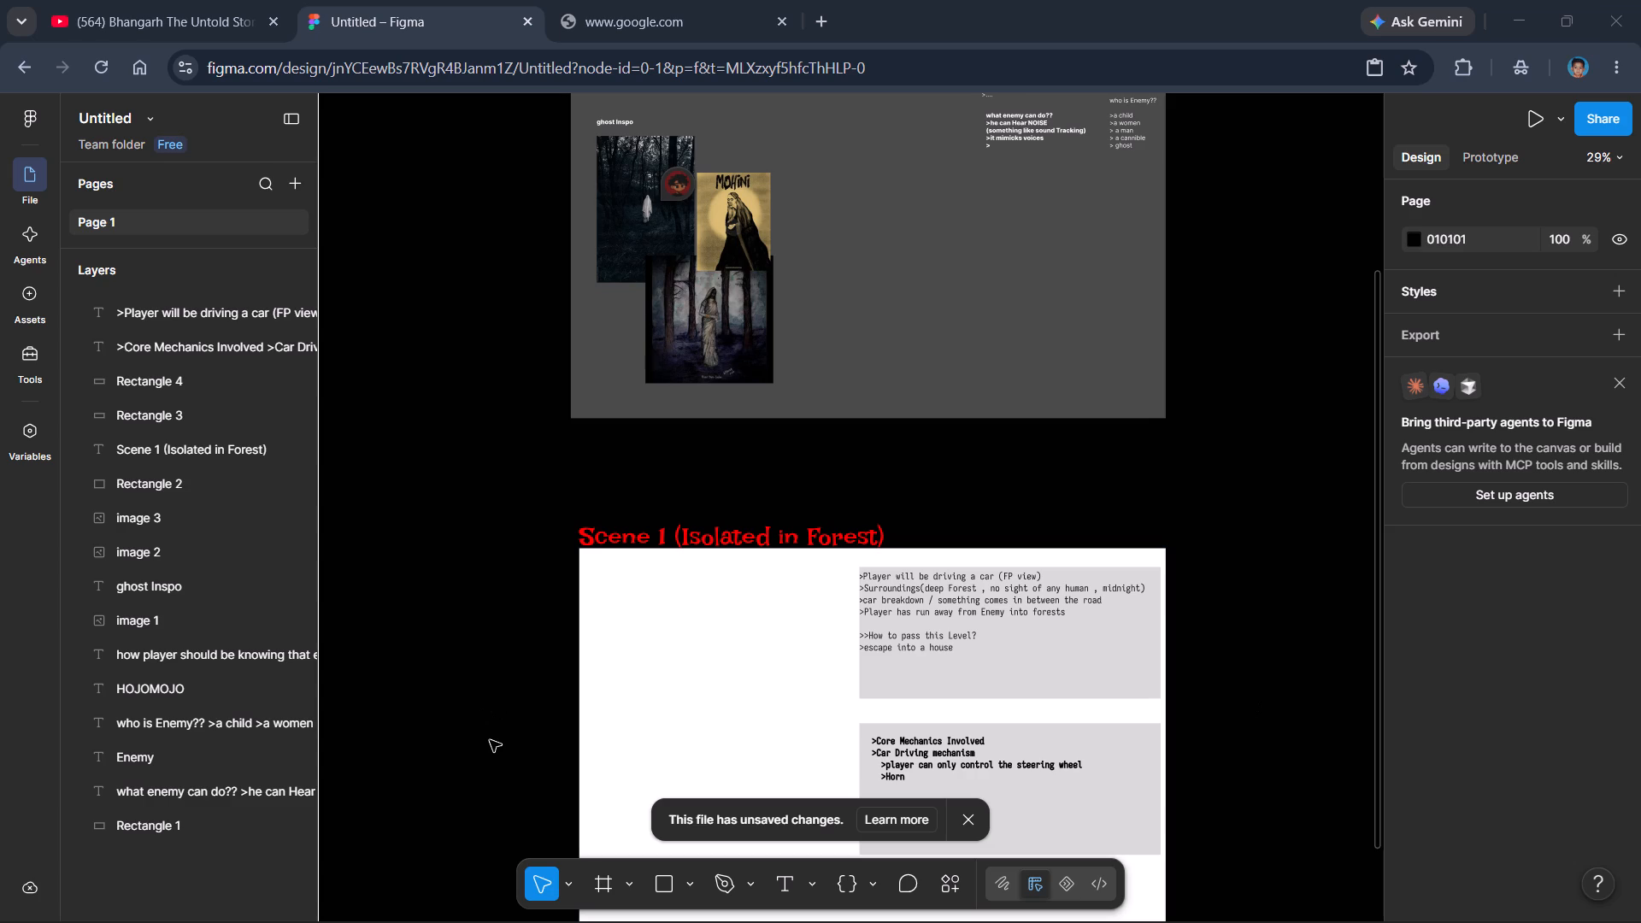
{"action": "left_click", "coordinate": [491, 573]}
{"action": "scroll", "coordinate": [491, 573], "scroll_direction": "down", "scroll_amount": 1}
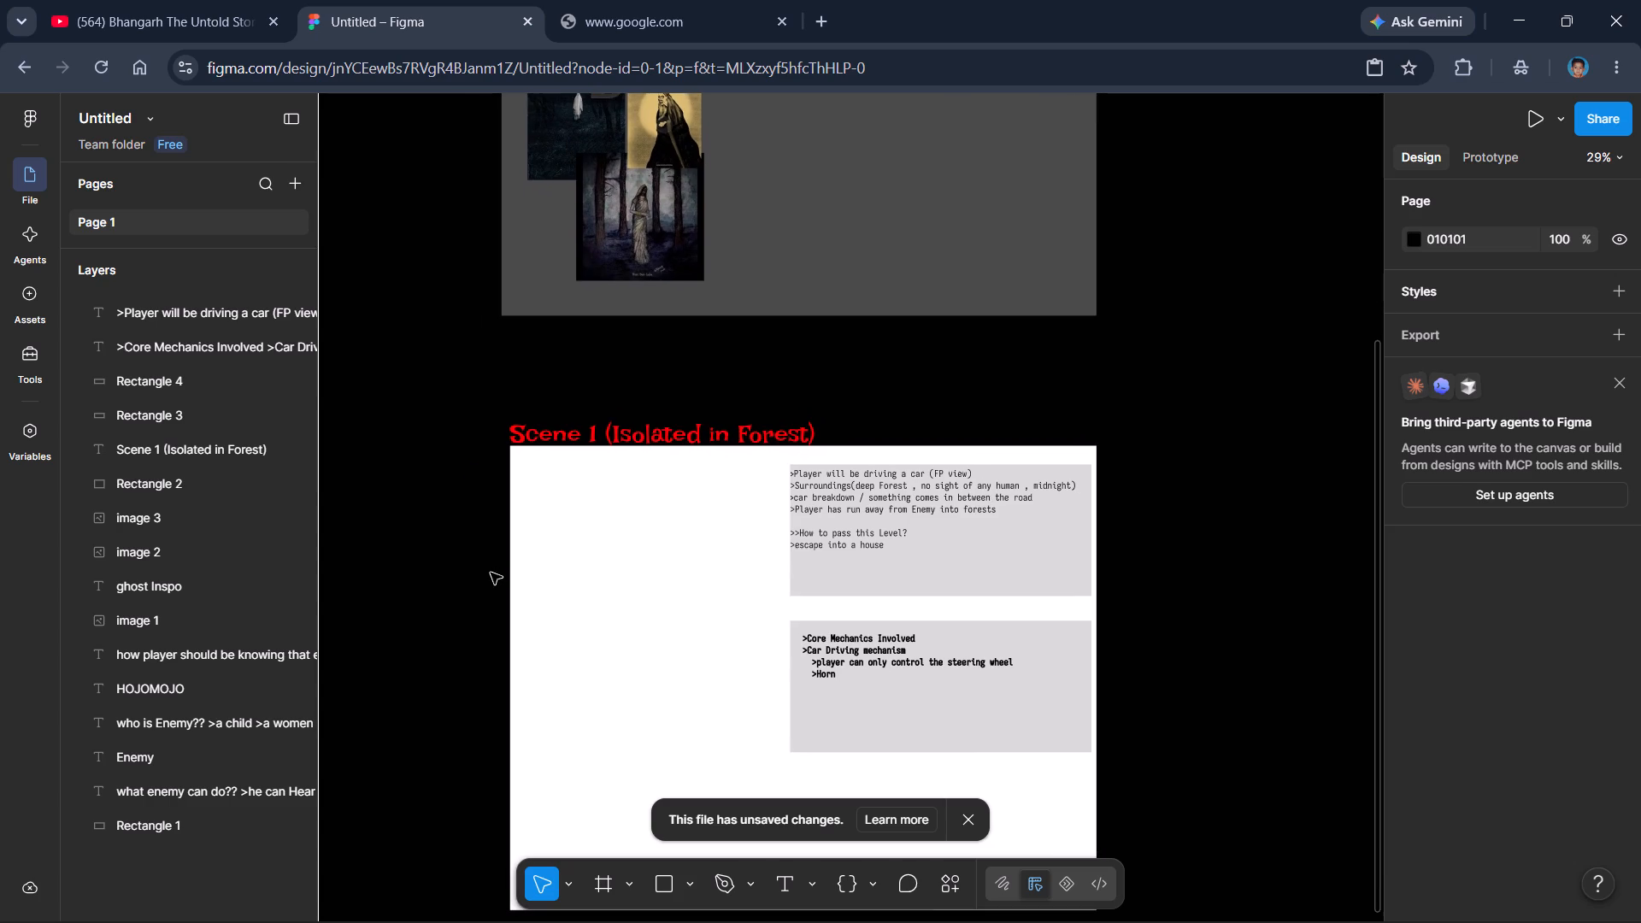